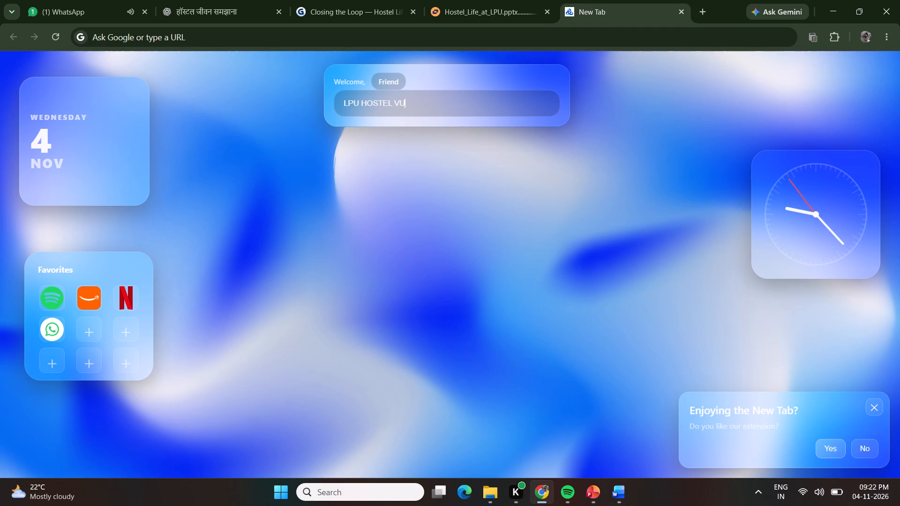
pyautogui.press('BackSpace')
pyautogui.write('IEWS')
pyautogui.press('Return')
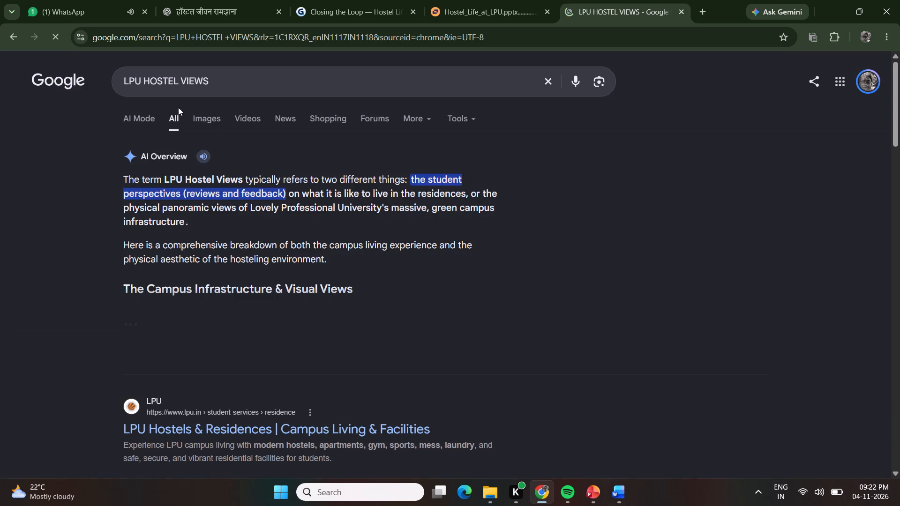
pyautogui.click(214, 117)
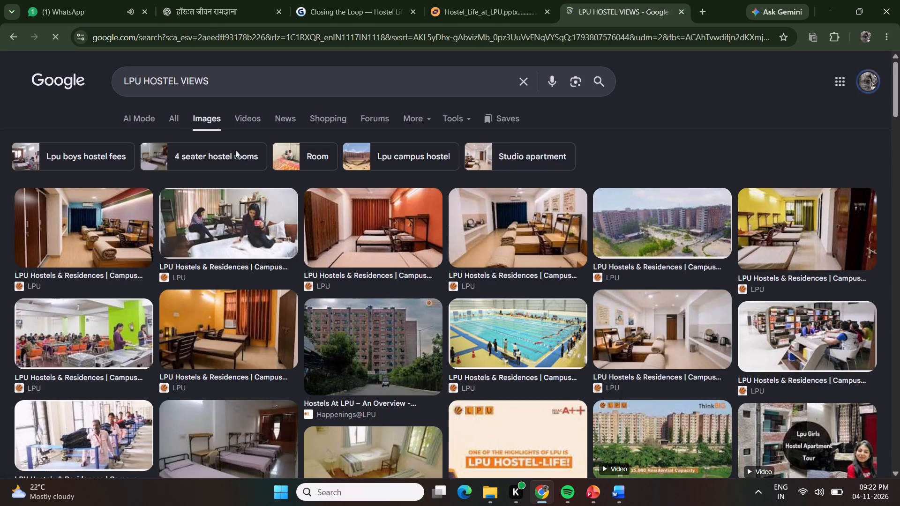
# Refine the image search to "LPU HOSTEL VIEWS IN DRONE" and browse for a suitable hostel photo.
pyautogui.click(243, 81)
pyautogui.press('space')
pyautogui.write('IN DRONE')
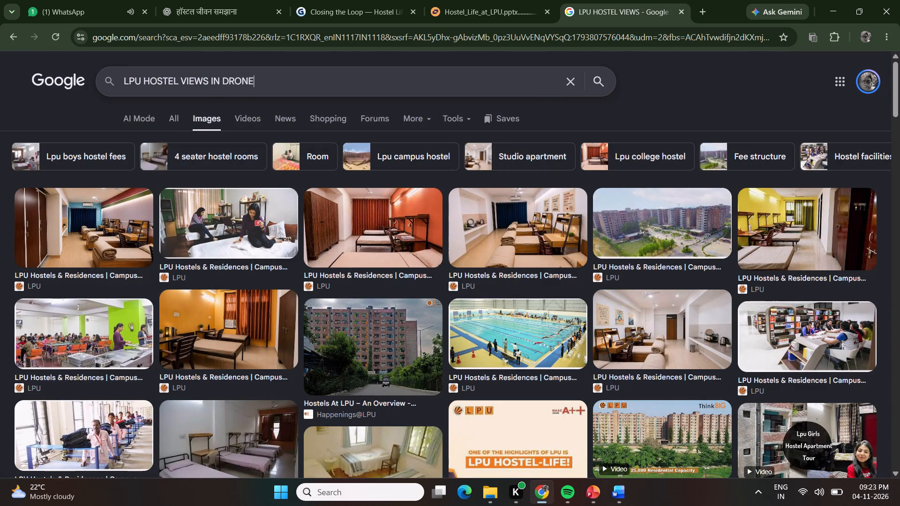
pyautogui.press('Return')
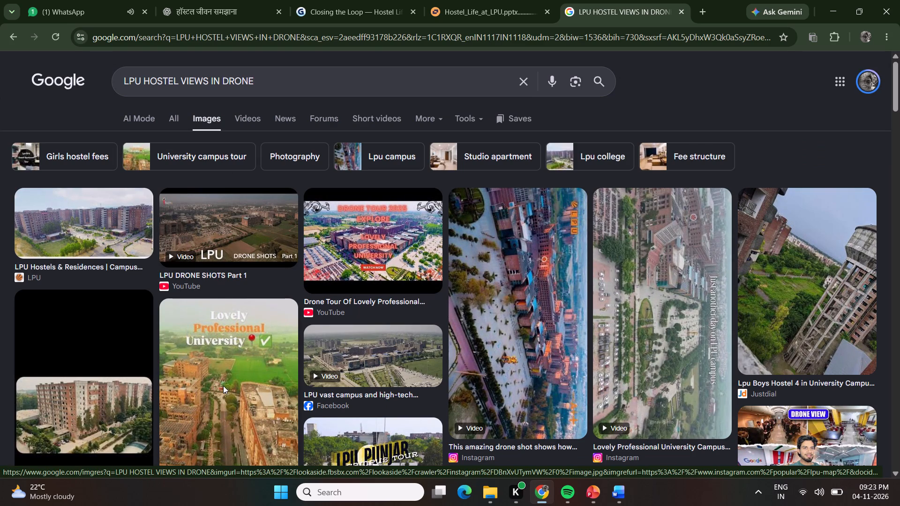
pyautogui.scroll(-1, 223, 386)
pyautogui.scroll(-2, 307, 419)
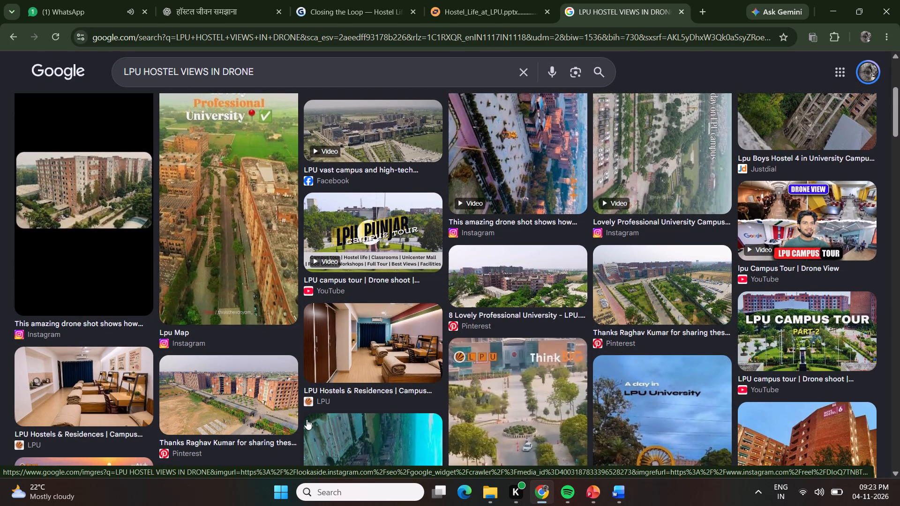
pyautogui.scroll(-1, 228, 257)
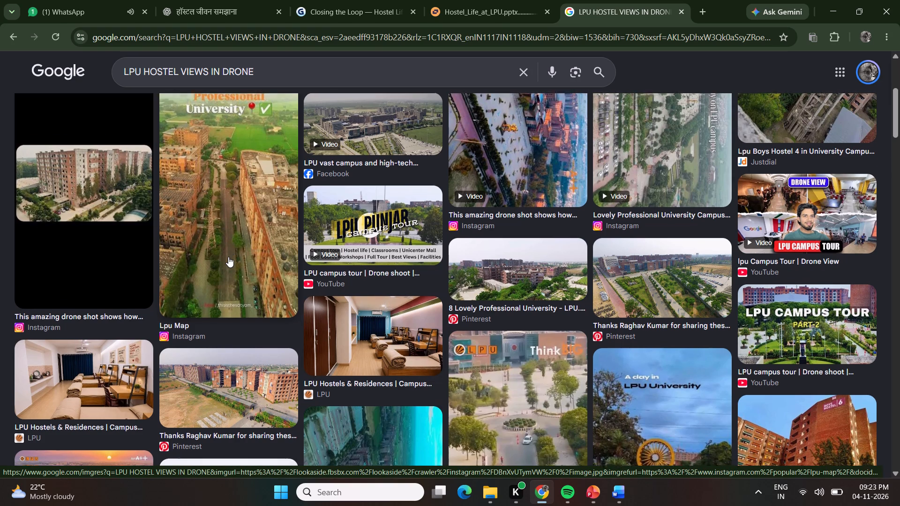
pyautogui.scroll(-1, 228, 257)
# Extend the image search to "LPU HOSTEL VIEWS IN DRONE IMG" and look through the pictures.
pyautogui.click(271, 66)
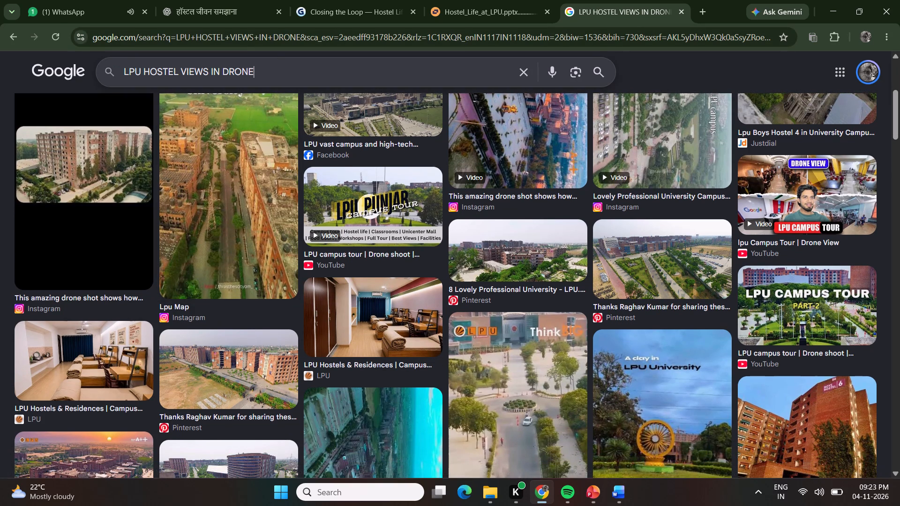
pyautogui.press('space')
pyautogui.write('IMG')
pyautogui.press('Return')
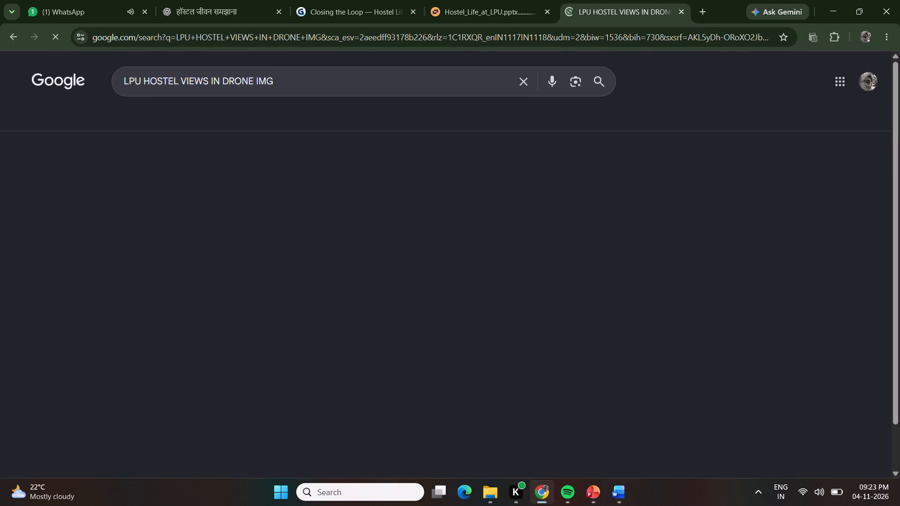
pyautogui.scroll(-1, 299, 214)
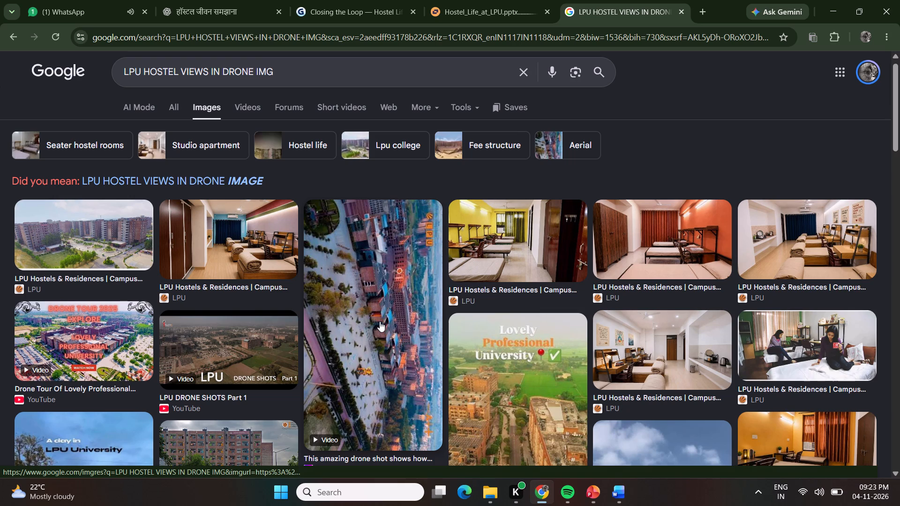
pyautogui.scroll(-2, 380, 321)
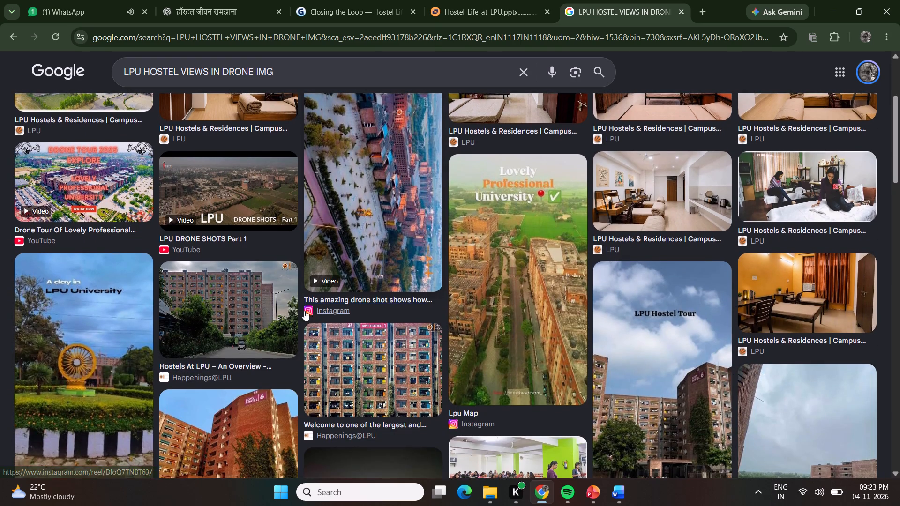
# Save the Happenings@LPU boys hostel building photo to Downloads as the JPEG Hostels-At-LPU-An-Overview.
pyautogui.click(243, 300)
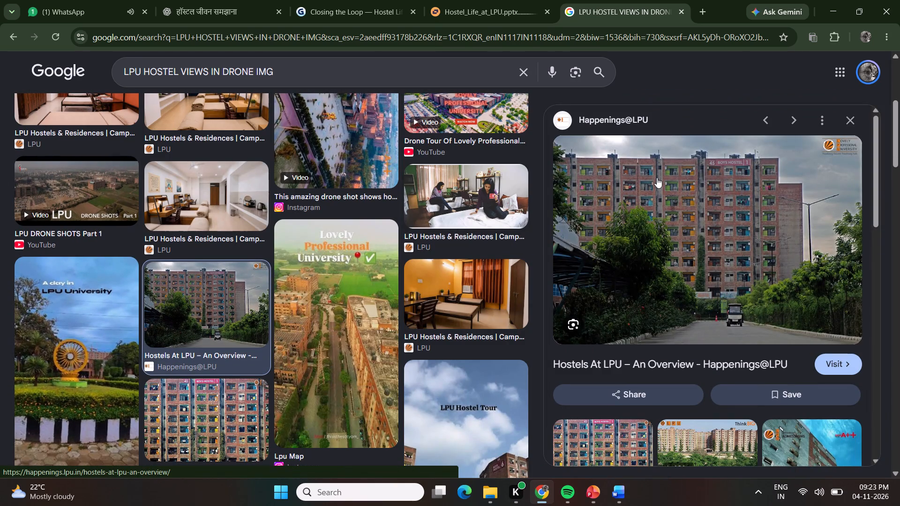
pyautogui.scroll(-1, 657, 178)
pyautogui.scroll(-1, 682, 276)
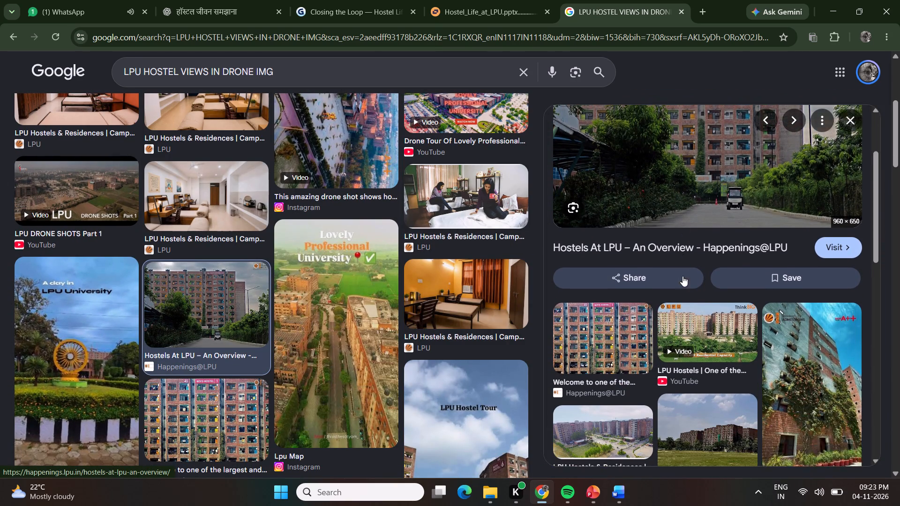
pyautogui.scroll(-1, 682, 276)
pyautogui.scroll(1, 682, 276)
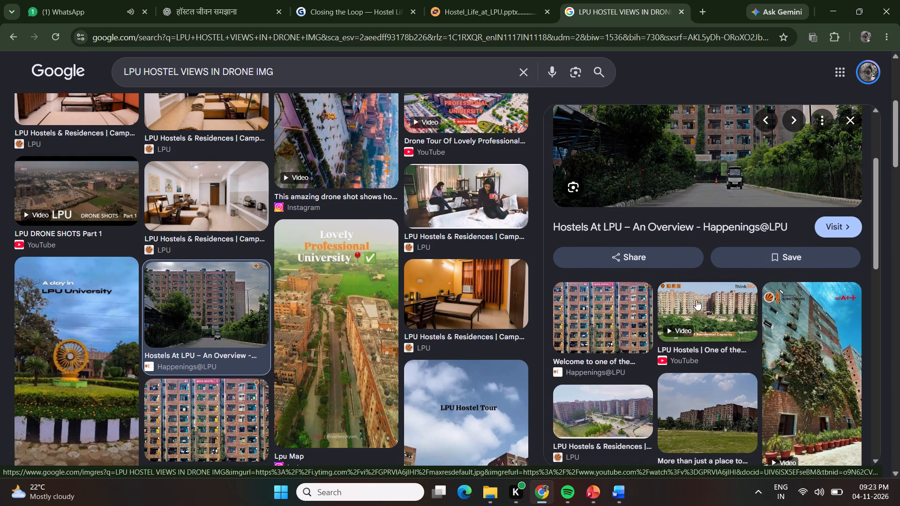
pyautogui.scroll(1, 696, 300)
pyautogui.rightClick(685, 195)
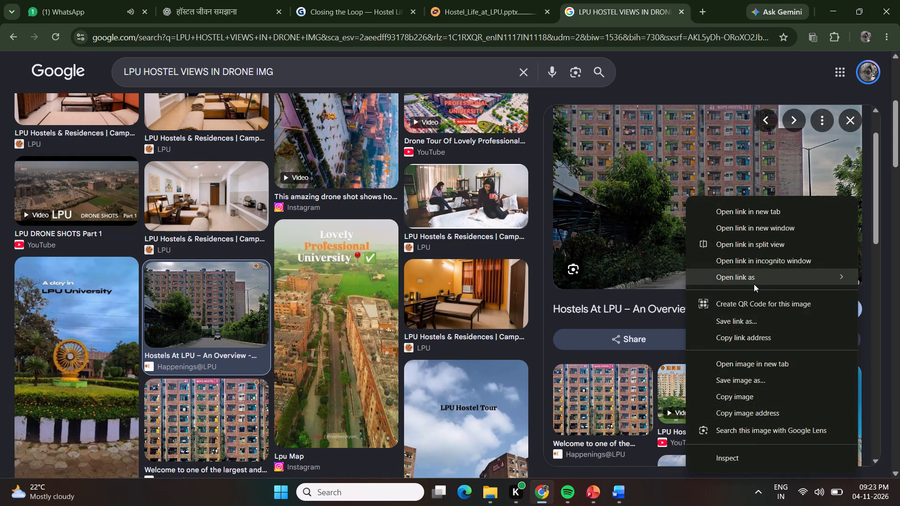
pyautogui.click(730, 384)
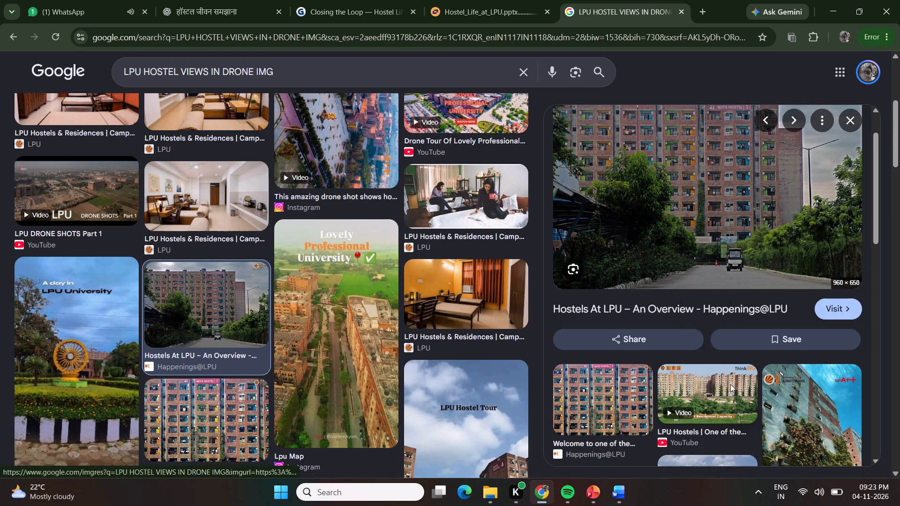
pyautogui.click(228, 224)
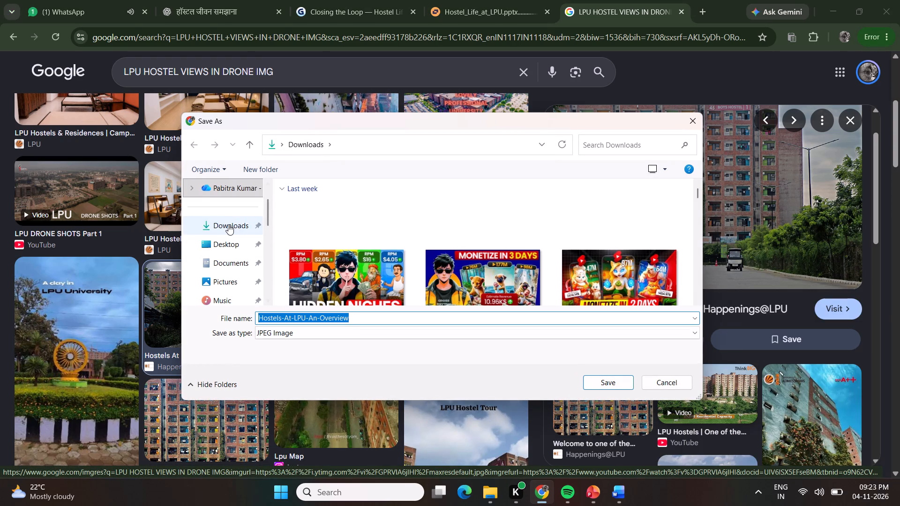
pyautogui.click(603, 379)
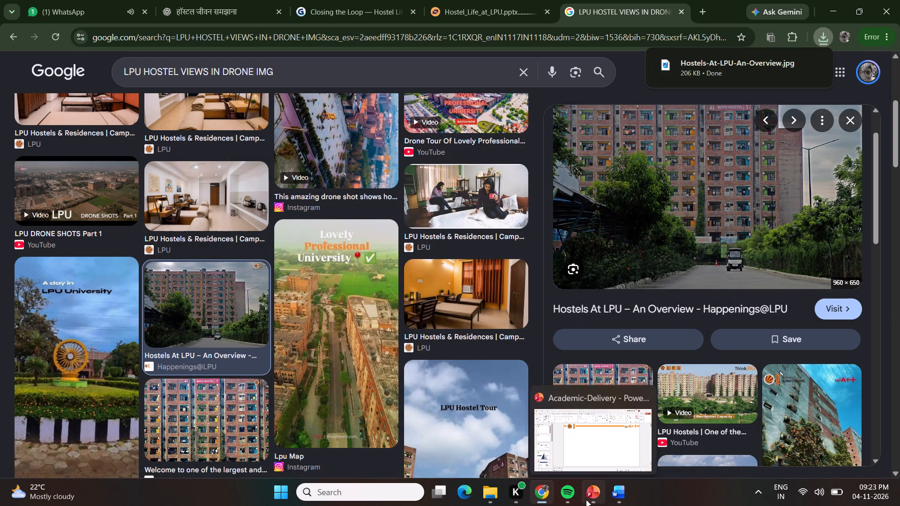
# Switch to the Academic-Delivery presentation in PowerPoint and insert Hostels-At-LPU-An-Overview from Downloads on slide 1.
pyautogui.click(583, 409)
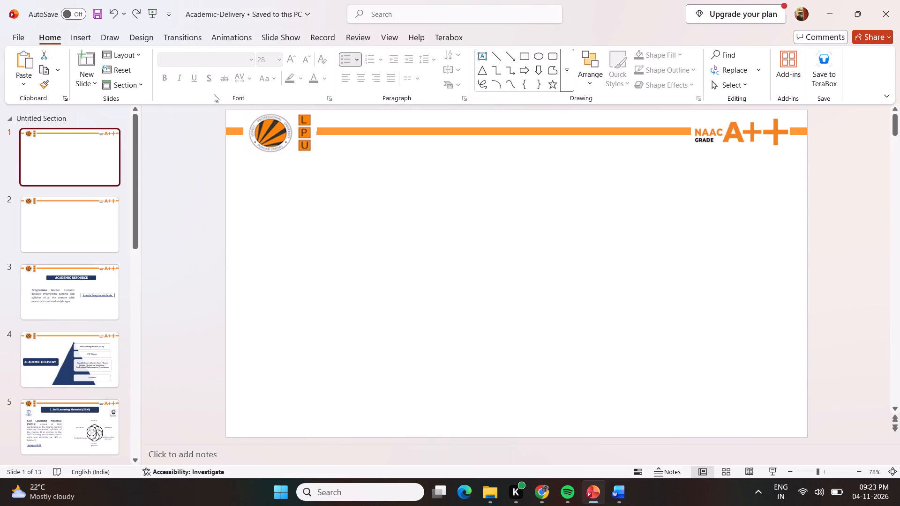
pyautogui.click(78, 40)
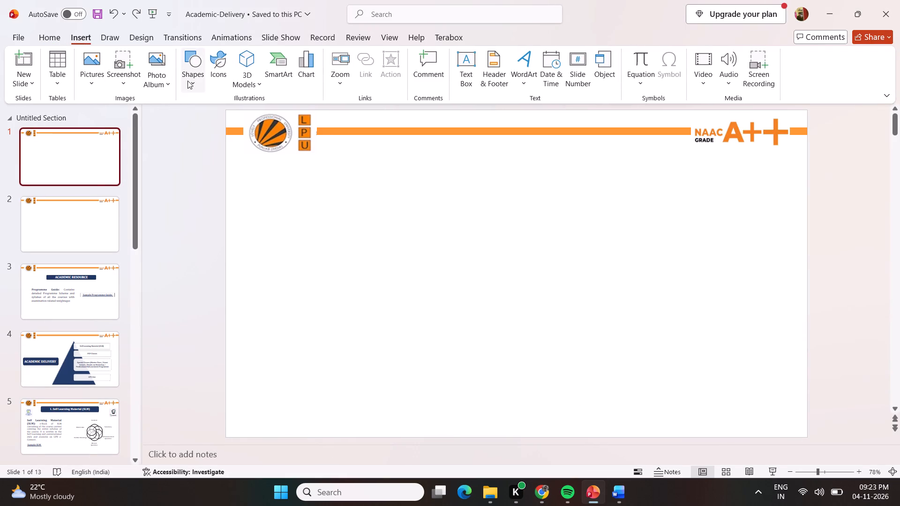
pyautogui.click(92, 80)
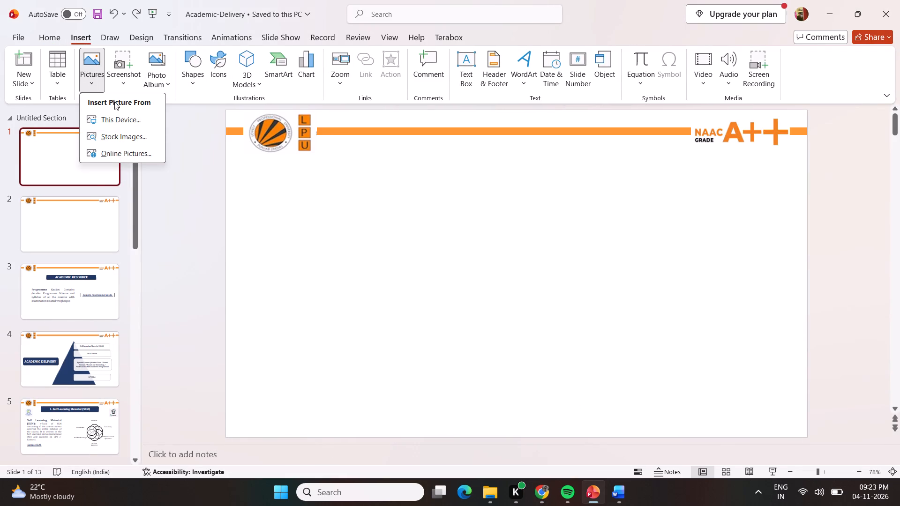
pyautogui.click(105, 118)
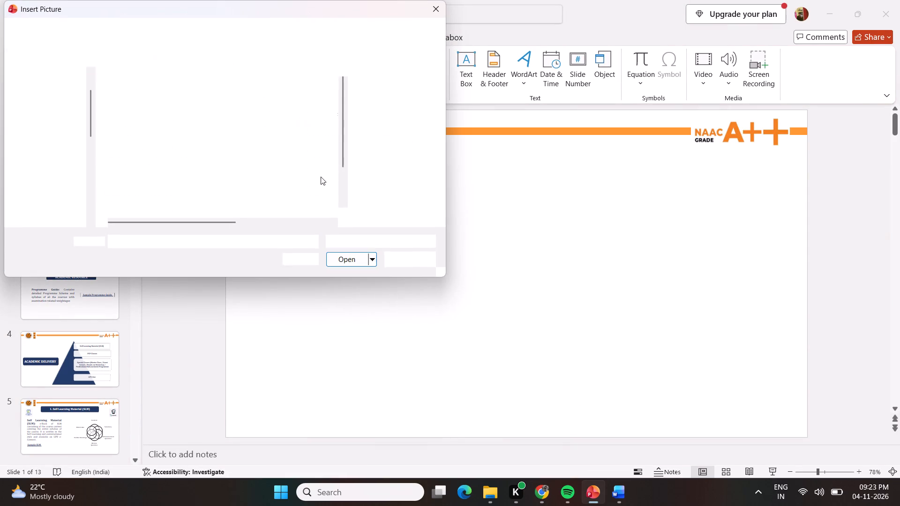
pyautogui.click(45, 125)
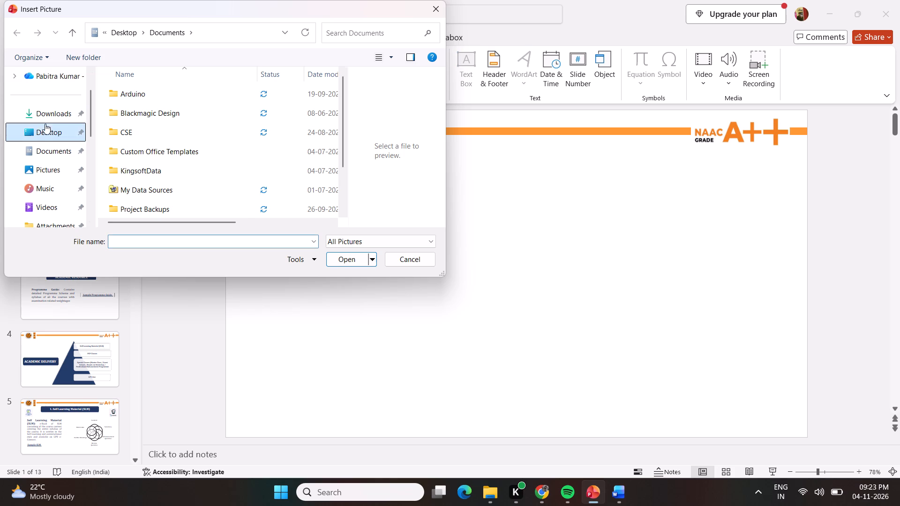
pyautogui.click(37, 115)
pyautogui.click(161, 128)
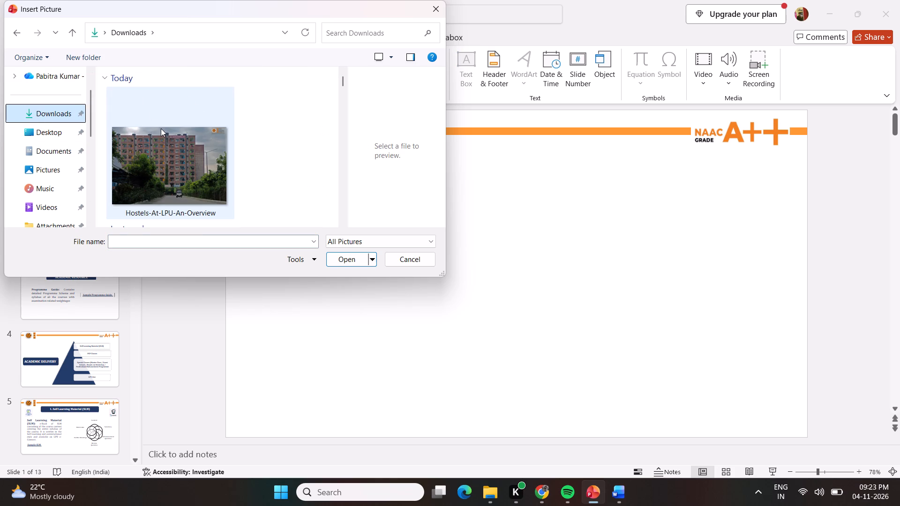
pyautogui.click(352, 258)
pyautogui.click(385, 254)
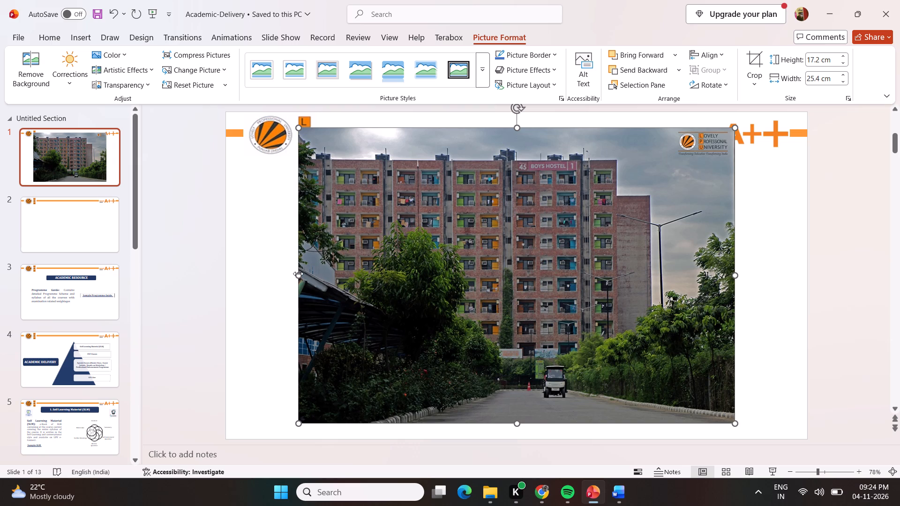
# Stretch the hostel picture over the whole of slide 1, to about 19.9 cm high and 33.9 cm wide.
pyautogui.moveTo(298, 274); pyautogui.dragTo(224, 274)
pyautogui.moveTo(481, 130); pyautogui.dragTo(480, 108)
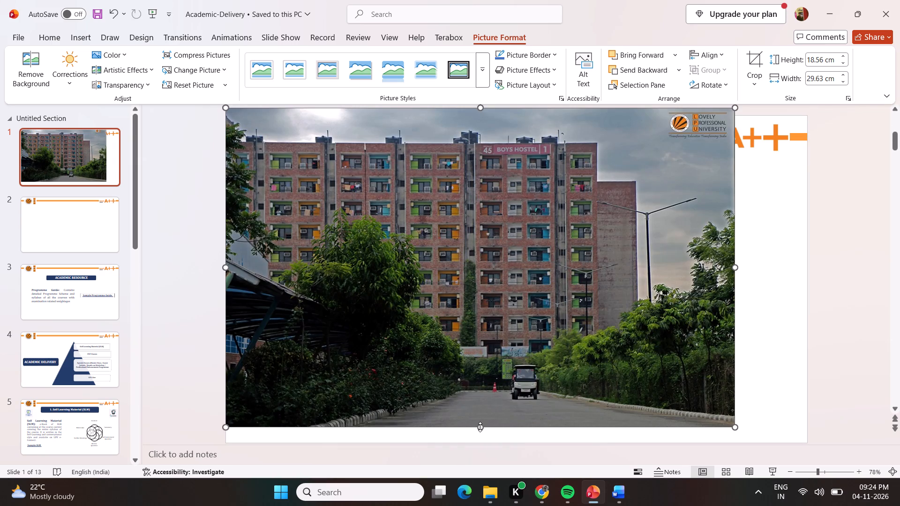
pyautogui.moveTo(480, 427); pyautogui.dragTo(480, 446)
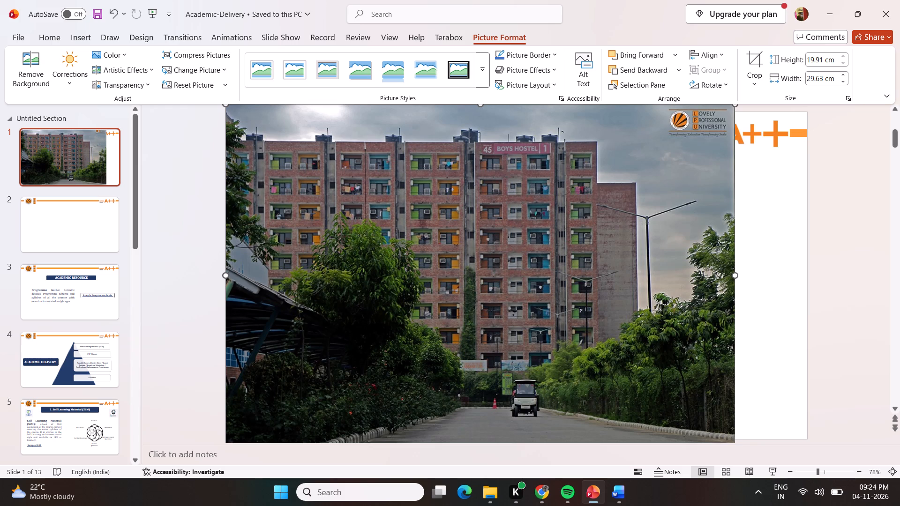
pyautogui.moveTo(731, 275); pyautogui.dragTo(801, 277)
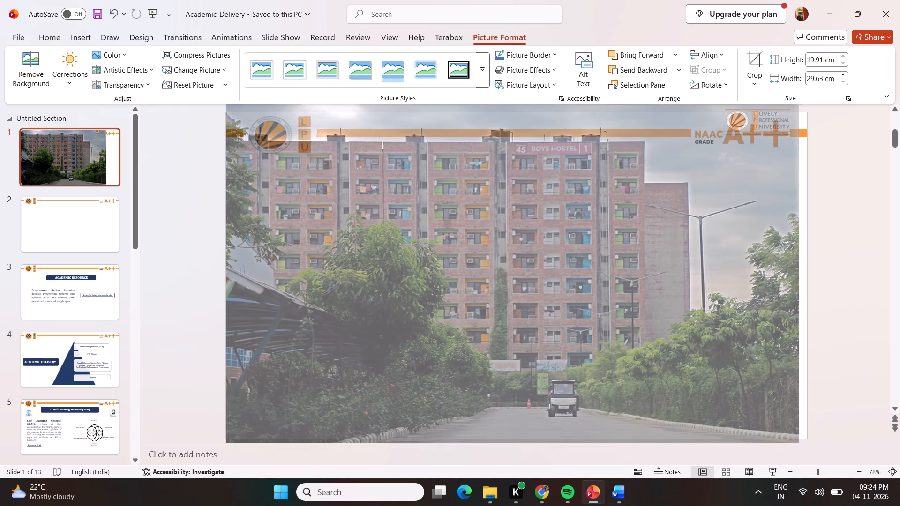
pyautogui.moveTo(801, 277); pyautogui.dragTo(805, 277)
# Fit the hostel picture exactly to slide 1, about 19.05 cm high and 33.87 cm wide, and deselect it.
pyautogui.scroll(1, 842, 226)
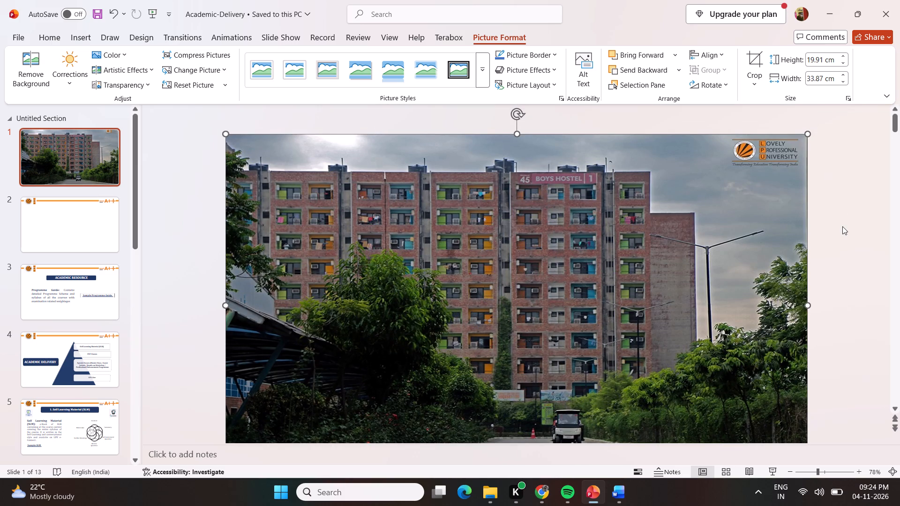
pyautogui.moveTo(809, 134); pyautogui.dragTo(798, 156)
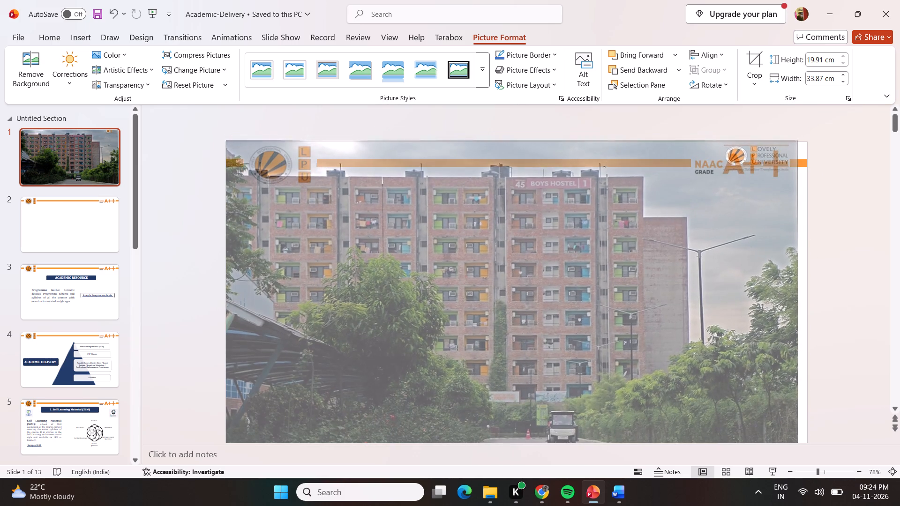
pyautogui.moveTo(798, 156); pyautogui.dragTo(792, 177)
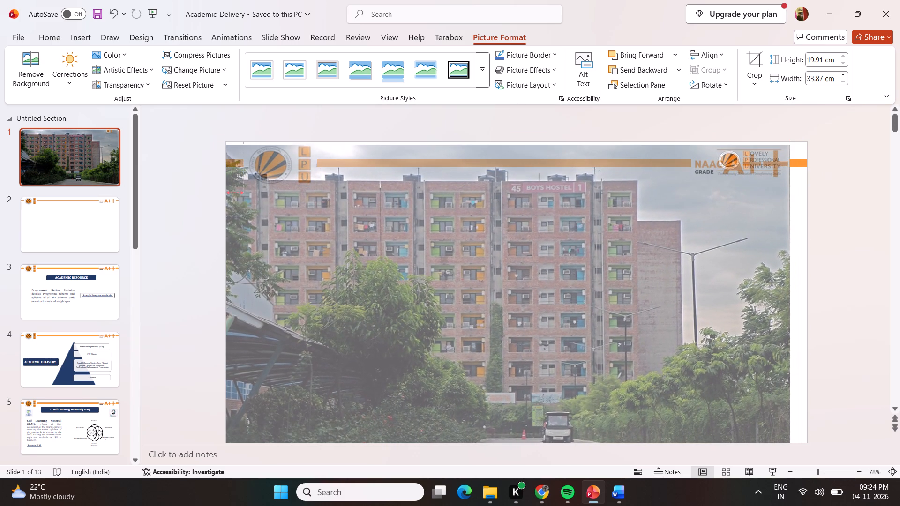
pyautogui.moveTo(792, 177); pyautogui.dragTo(793, 176)
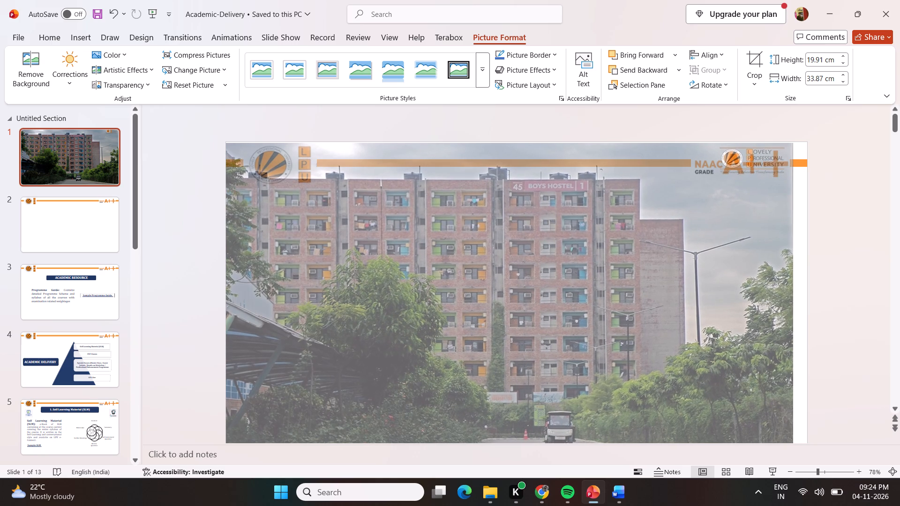
pyautogui.moveTo(793, 176); pyautogui.dragTo(795, 175)
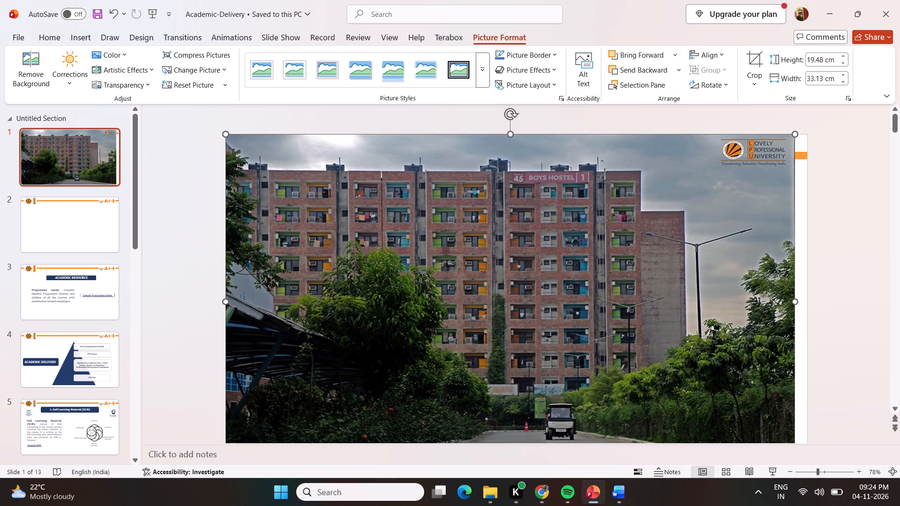
pyautogui.moveTo(796, 304); pyautogui.dragTo(806, 302)
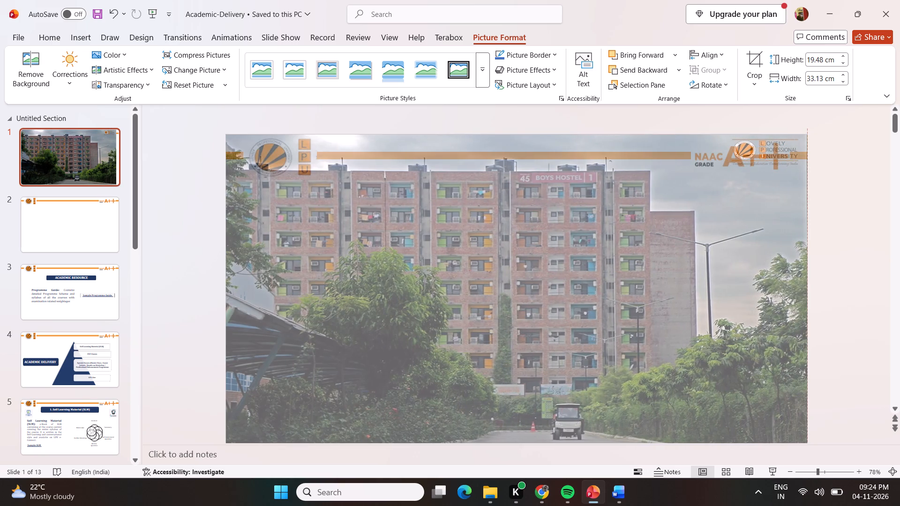
pyautogui.moveTo(806, 302); pyautogui.dragTo(806, 301)
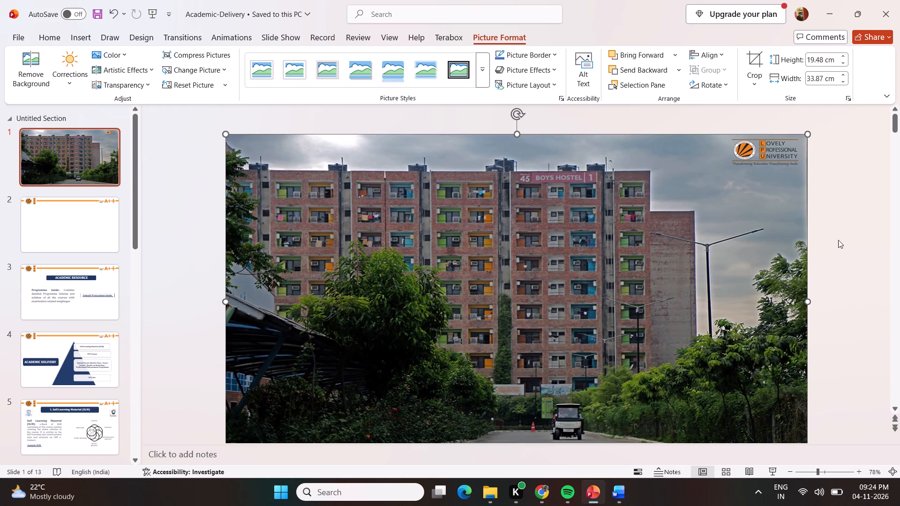
pyautogui.scroll(-1, 838, 240)
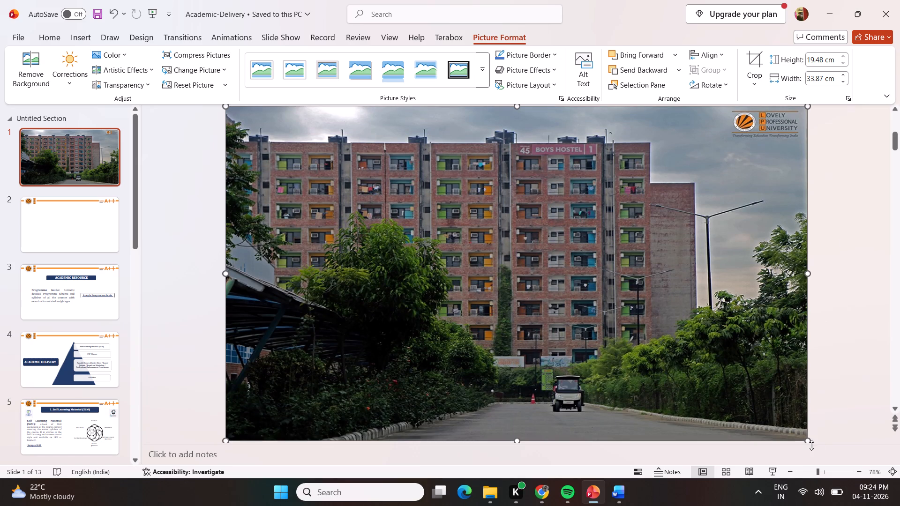
pyautogui.moveTo(806, 439); pyautogui.dragTo(804, 424)
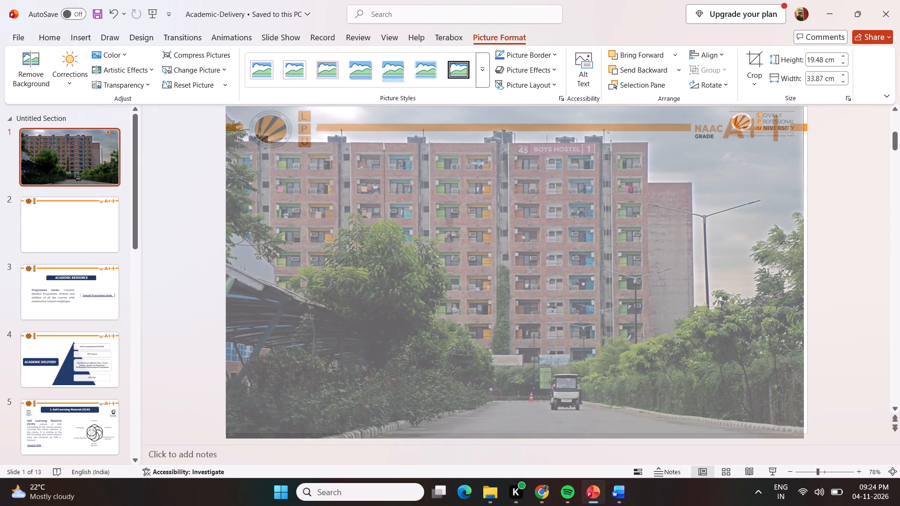
pyautogui.moveTo(804, 424); pyautogui.dragTo(794, 416)
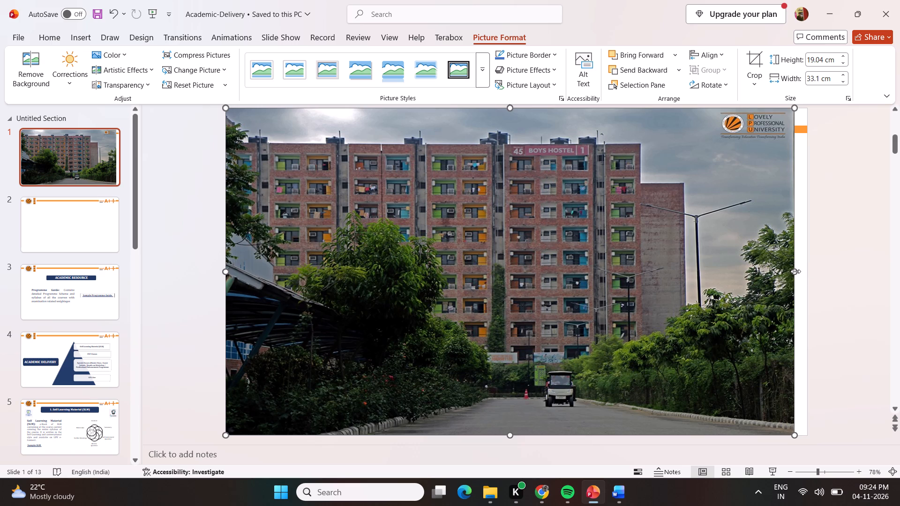
pyautogui.moveTo(796, 271); pyautogui.dragTo(806, 271)
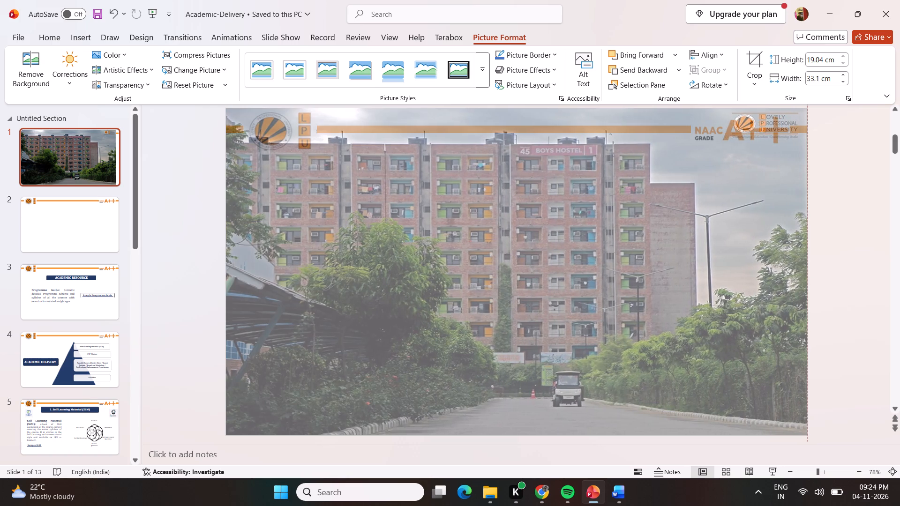
pyautogui.moveTo(806, 271); pyautogui.dragTo(806, 271)
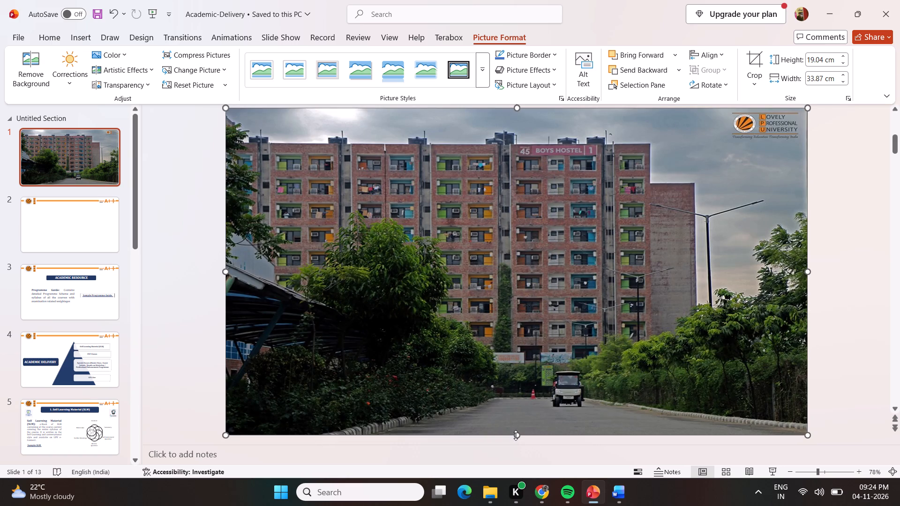
pyautogui.click(516, 435)
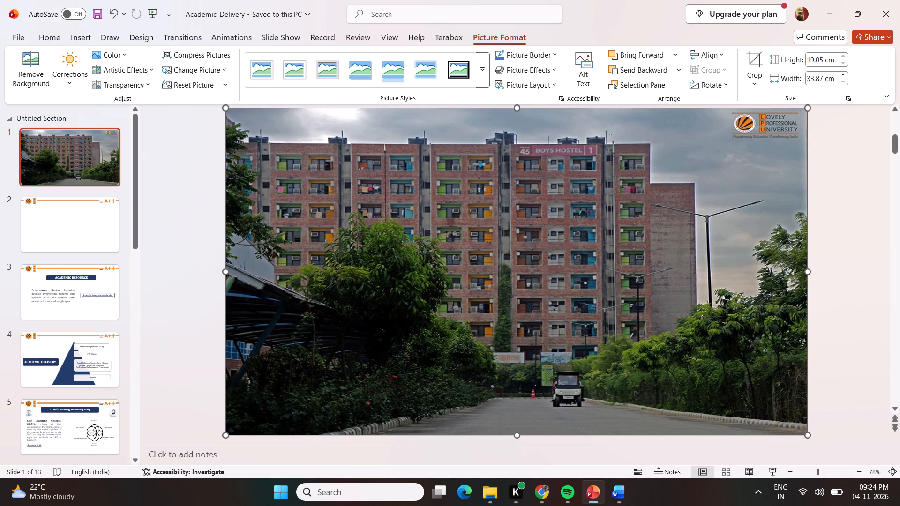
pyautogui.click(516, 108)
pyautogui.click(226, 269)
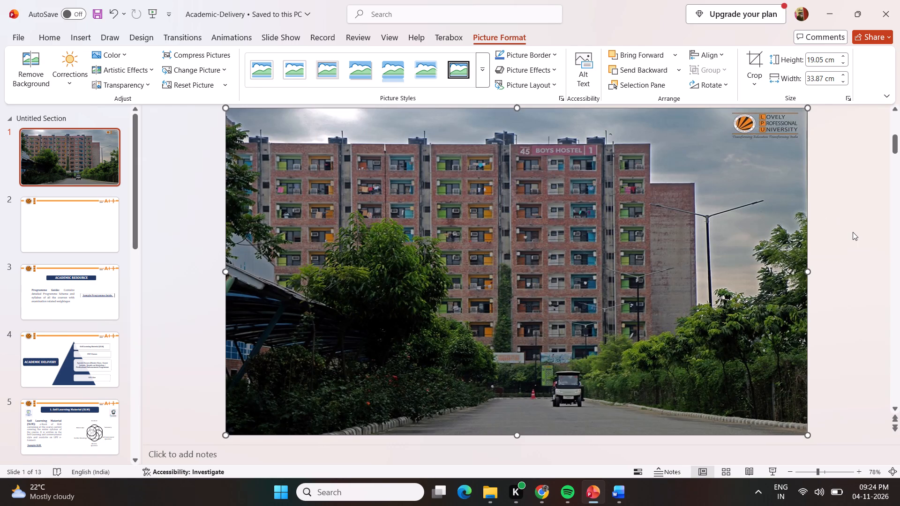
pyautogui.click(853, 232)
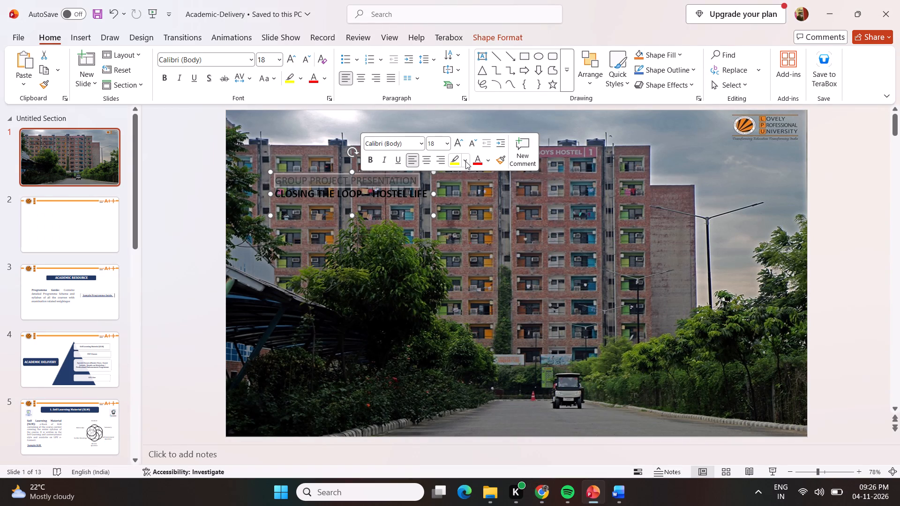
pyautogui.click(465, 161)
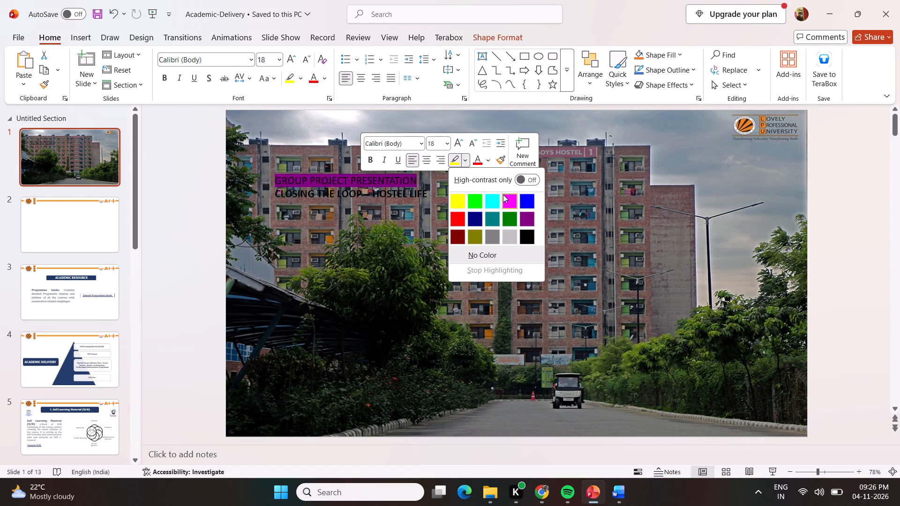
pyautogui.click(487, 158)
pyautogui.click(481, 213)
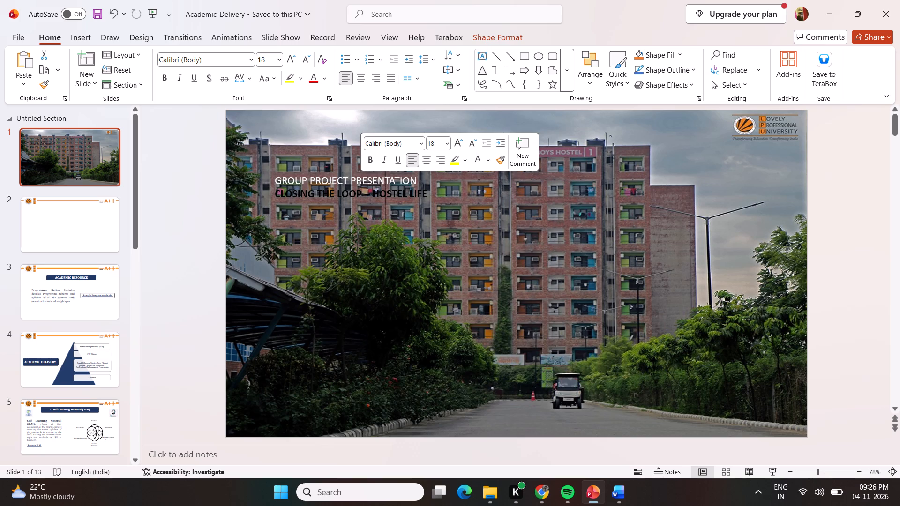
pyautogui.tripleClick(377, 192)
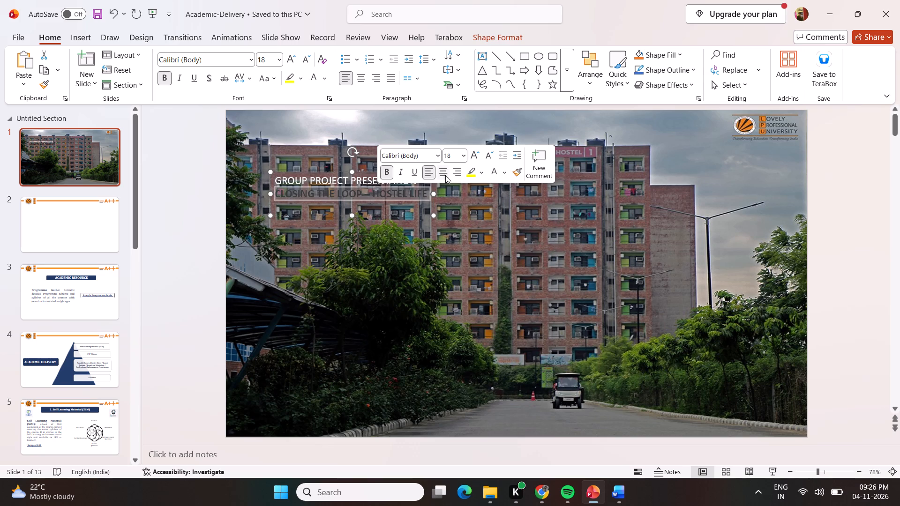
pyautogui.click(504, 173)
pyautogui.click(497, 231)
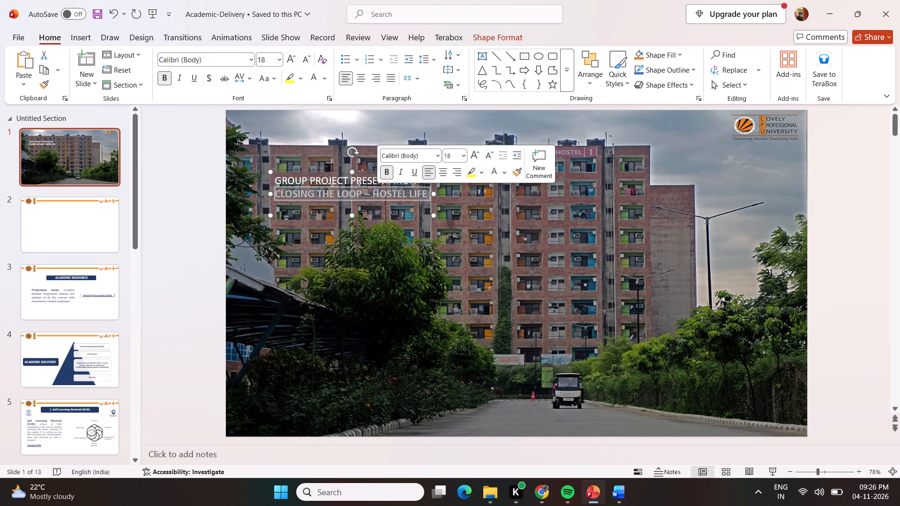
pyautogui.click(524, 222)
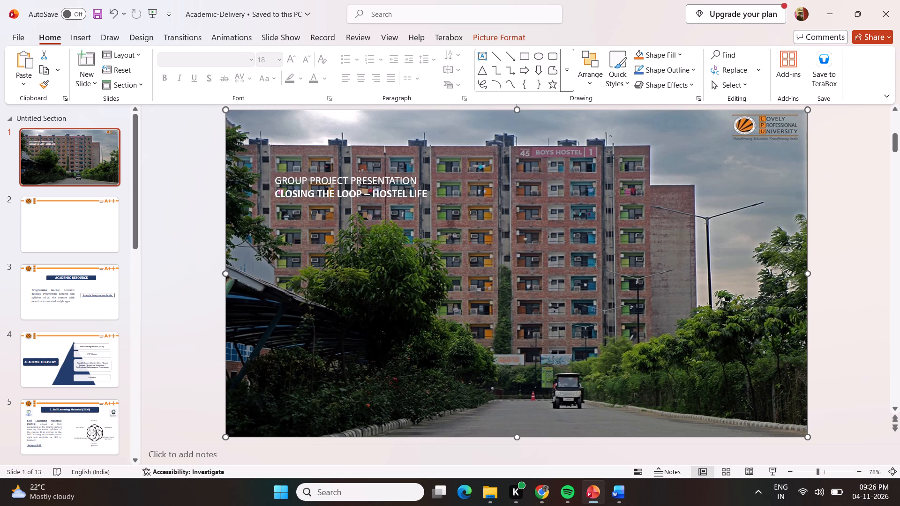
# Check the title's line layout on the Gamma slide in Chrome and insert a line break after "CLOSING" in PowerPoint's slide 1 title.
pyautogui.click(371, 178)
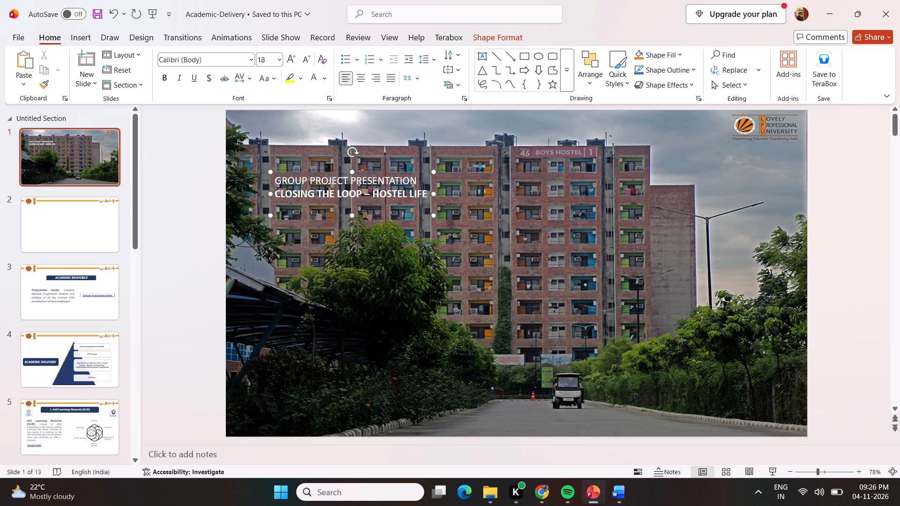
pyautogui.click(546, 500)
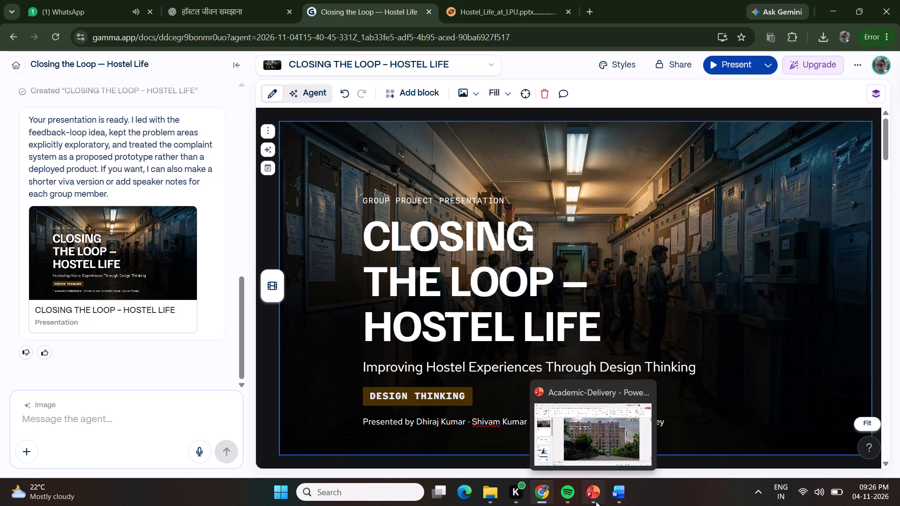
pyautogui.click(596, 501)
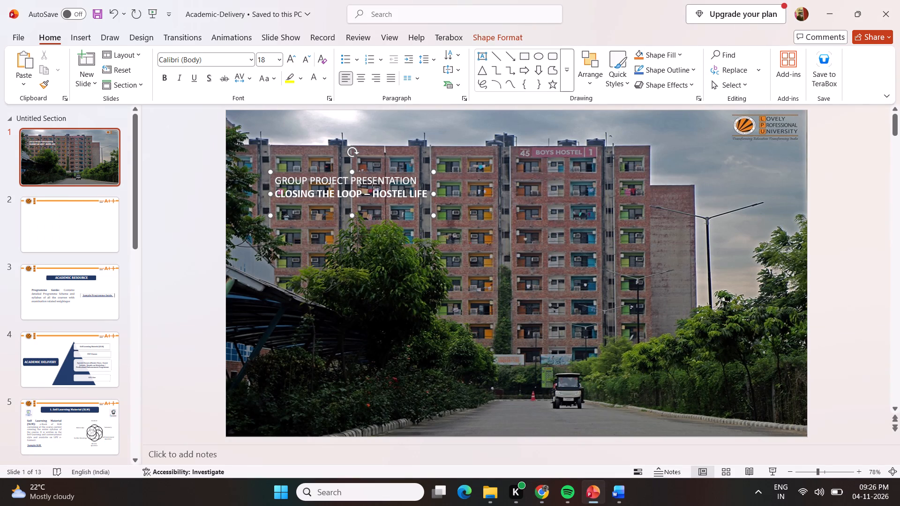
pyautogui.click(327, 193)
pyautogui.click(316, 193)
pyautogui.press('Return')
# Set the word "CLOSING" in the slide 1 title to font size 96, keeping it bold.
pyautogui.doubleClick(303, 191)
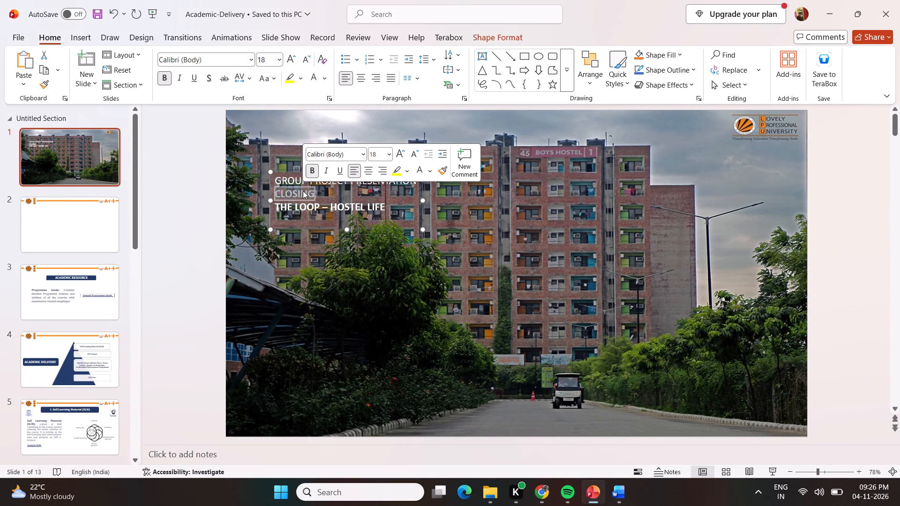
pyautogui.click(312, 169)
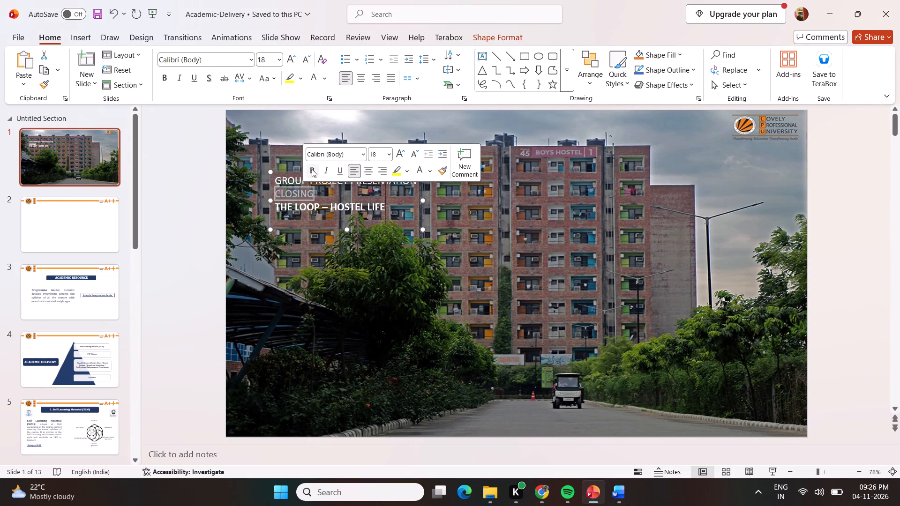
pyautogui.click(312, 169)
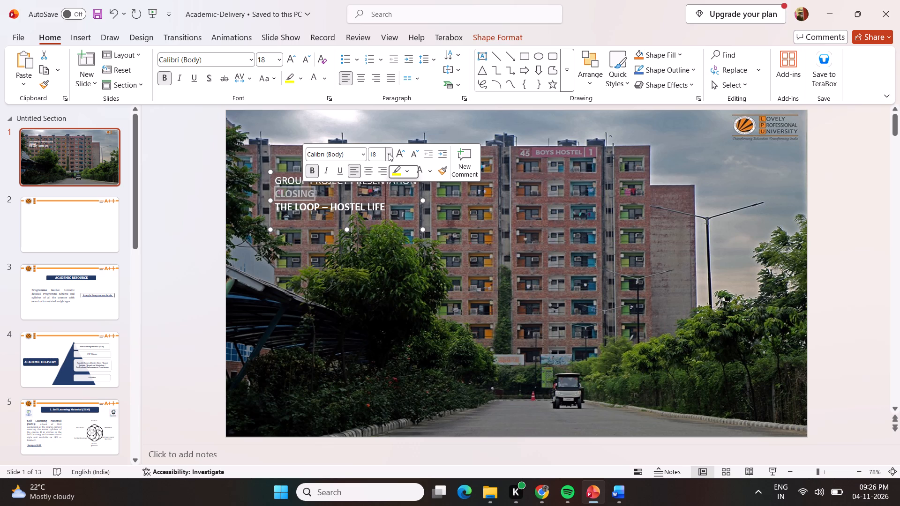
pyautogui.click(389, 153)
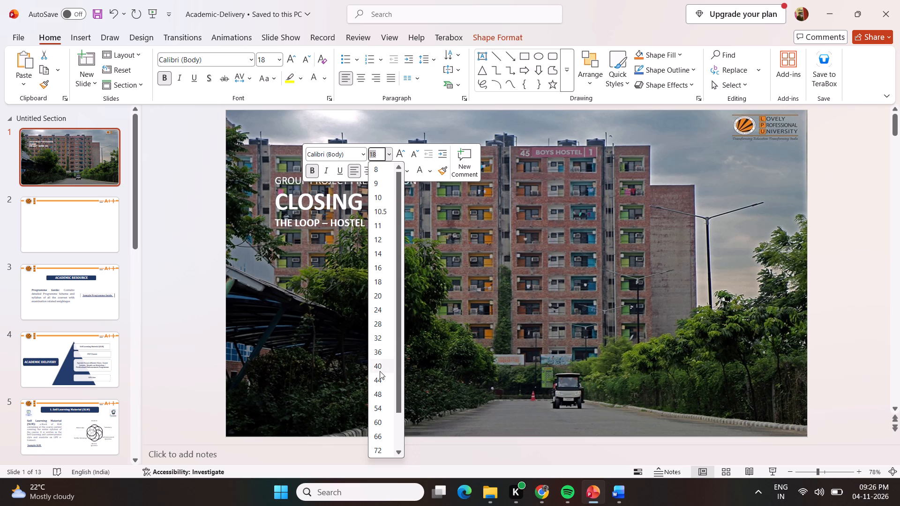
pyautogui.scroll(-1, 380, 371)
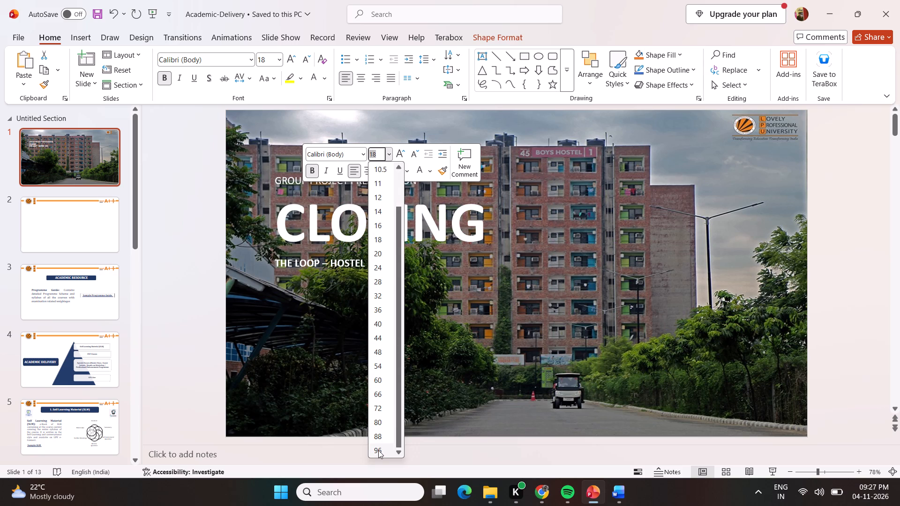
pyautogui.click(378, 450)
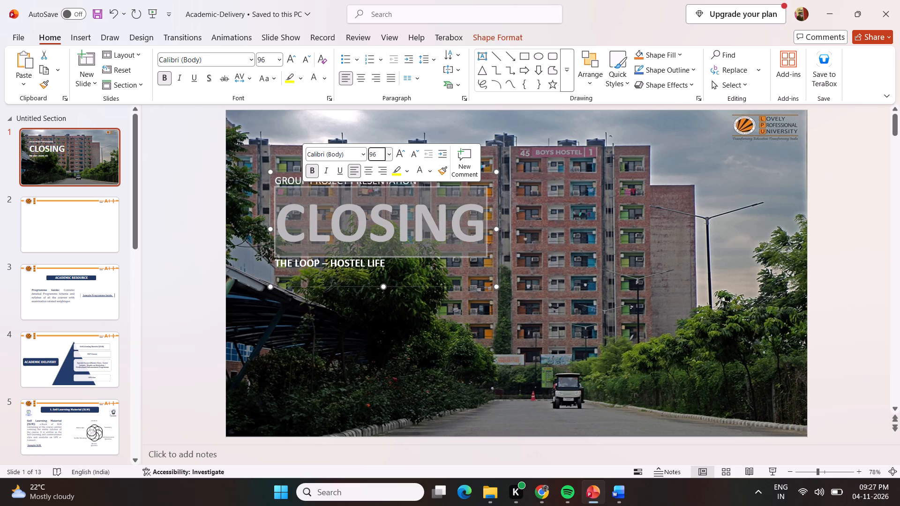
# Compare with the Gamma title slide in Chrome and set "THE LOOP –" in PowerPoint's slide 1 title to bold, size 96.
pyautogui.click(543, 491)
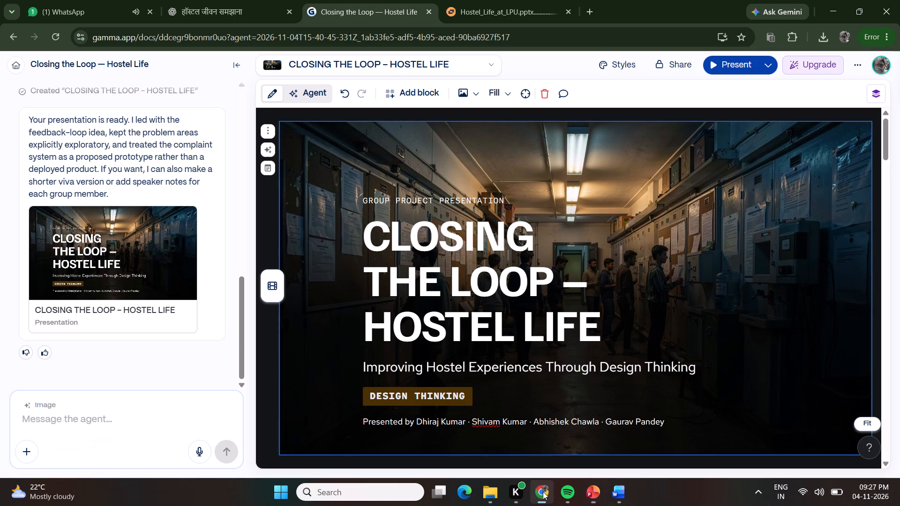
pyautogui.click(588, 494)
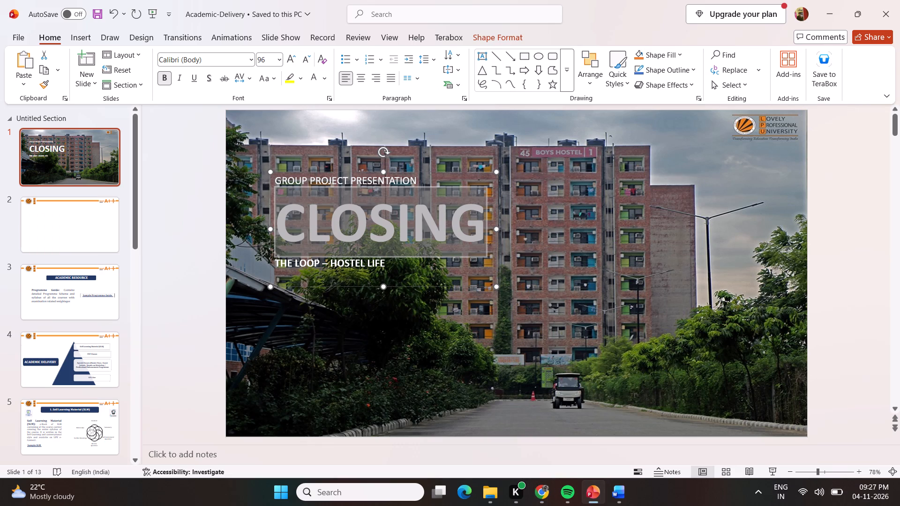
pyautogui.moveTo(329, 262); pyautogui.dragTo(281, 265)
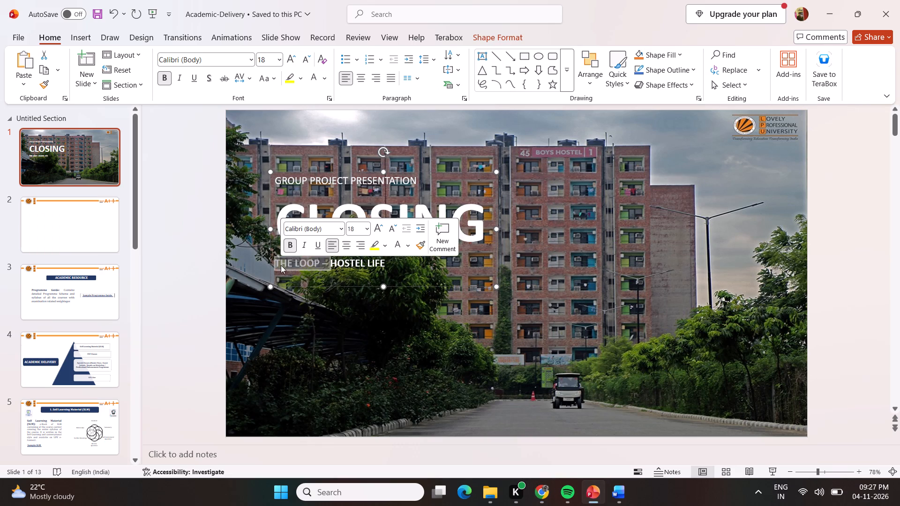
pyautogui.click(291, 249)
pyautogui.click(291, 249)
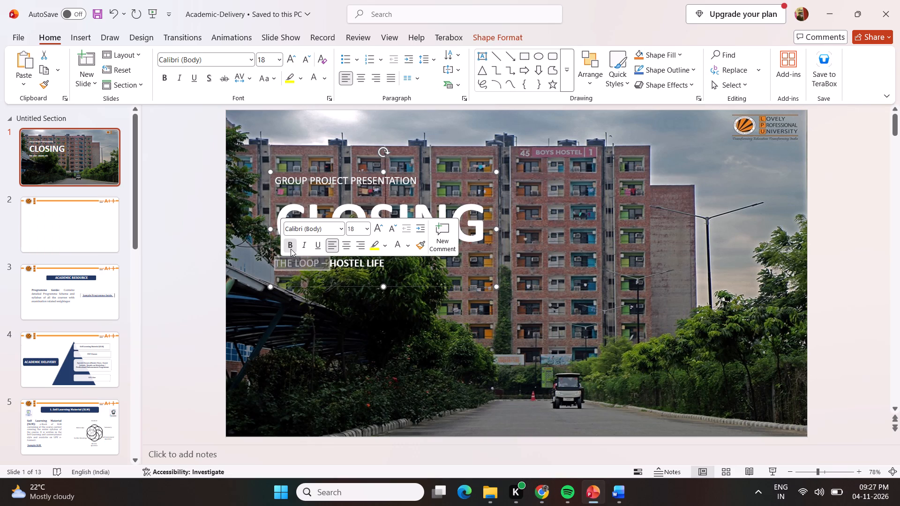
pyautogui.click(367, 226)
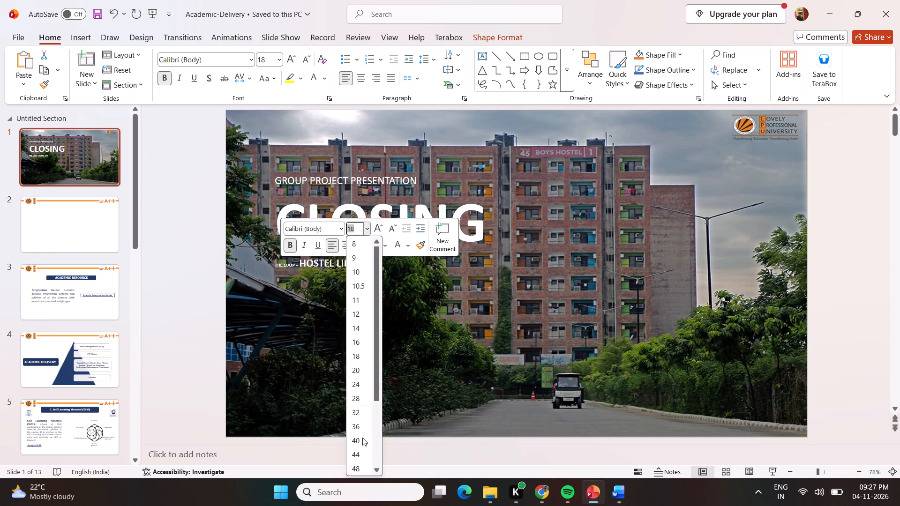
pyautogui.scroll(-2, 361, 438)
pyautogui.click(354, 466)
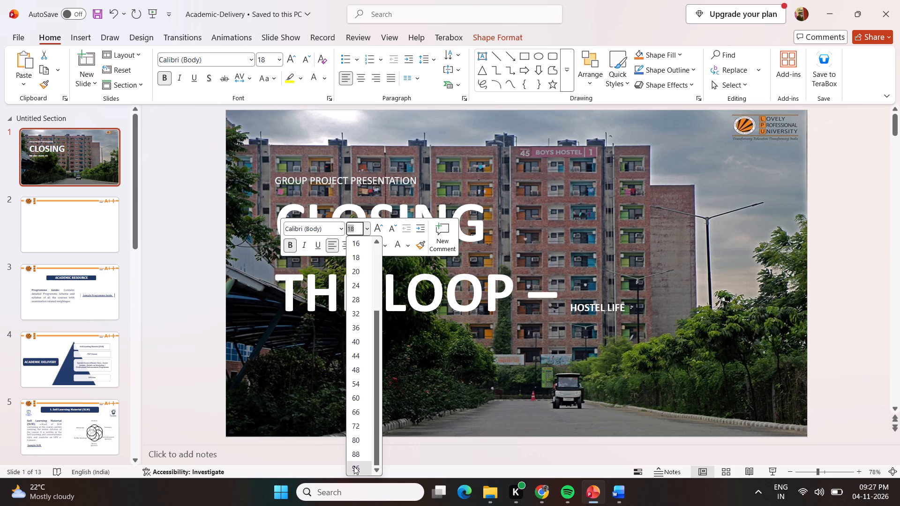
pyautogui.click(620, 275)
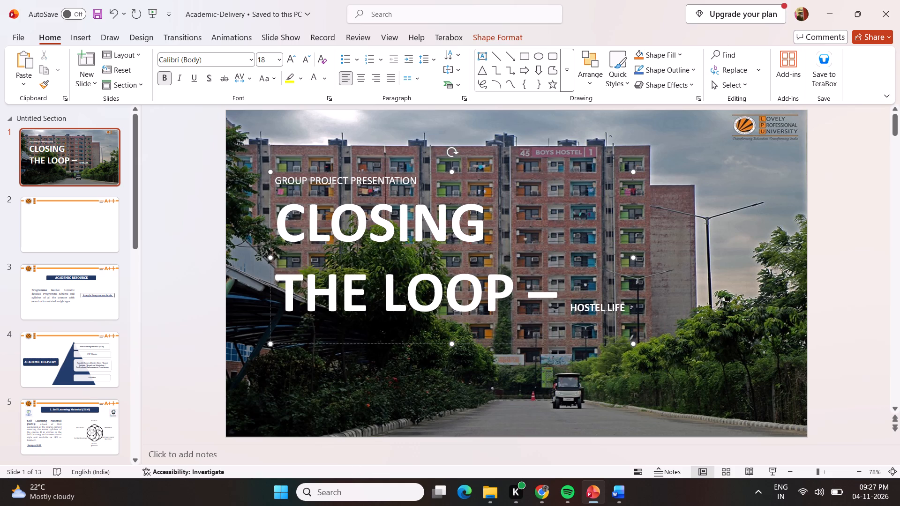
# Put "HOSTEL LIFE" on its own line below "THE LOOP –" and set it to font size 96.
pyautogui.click(561, 305)
pyautogui.press('Return')
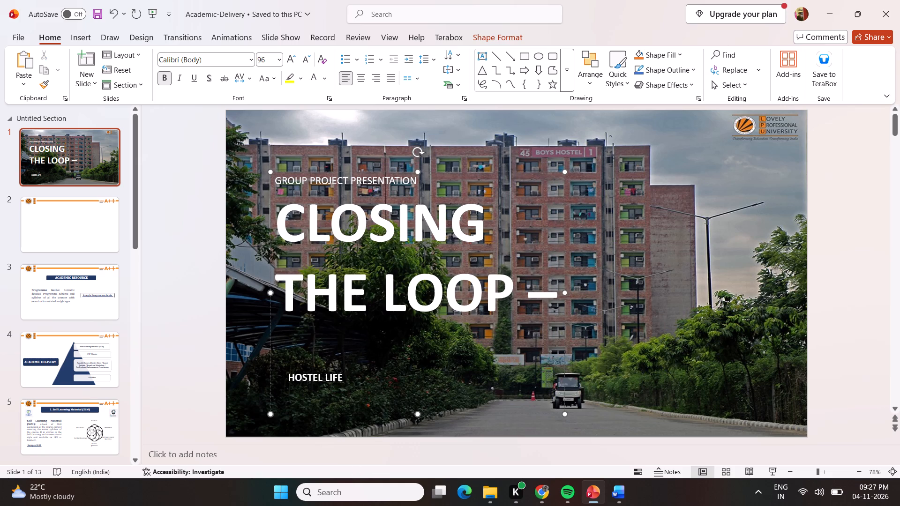
pyautogui.tripleClick(315, 379)
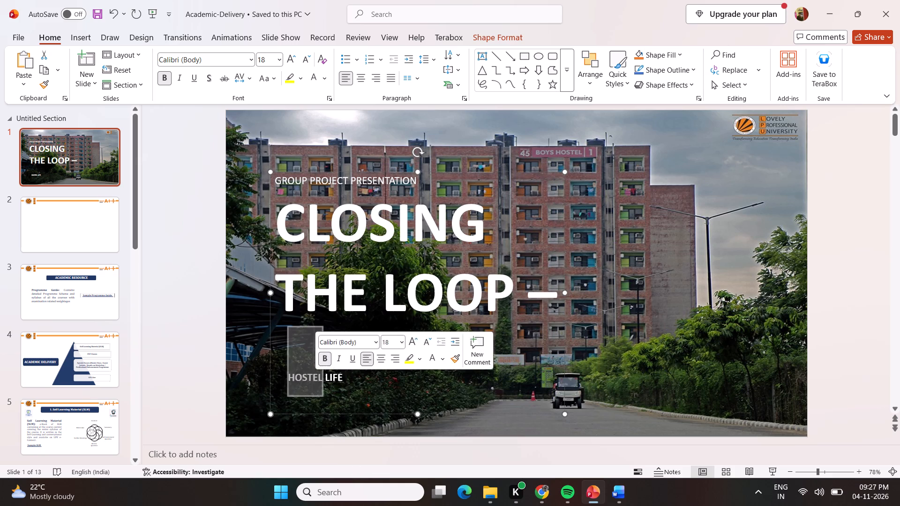
pyautogui.click(401, 341)
pyautogui.scroll(-4, 399, 253)
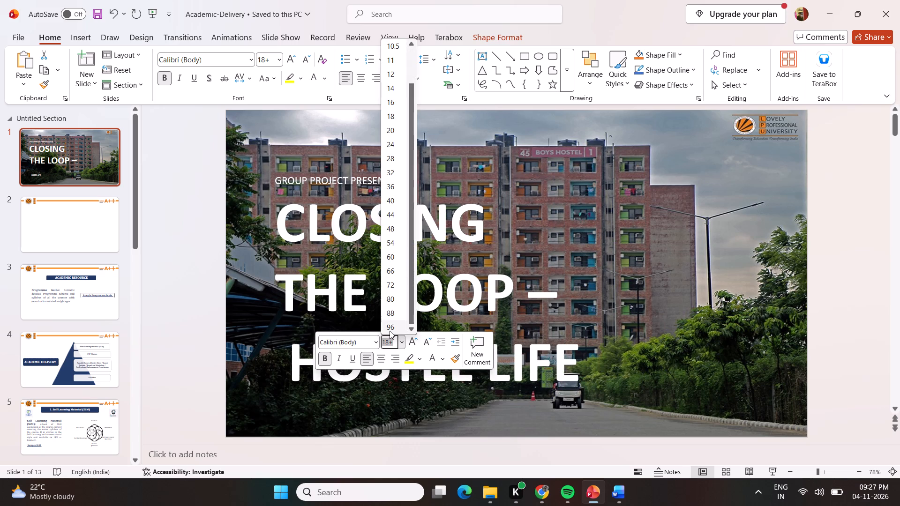
pyautogui.click(390, 331)
pyautogui.click(685, 270)
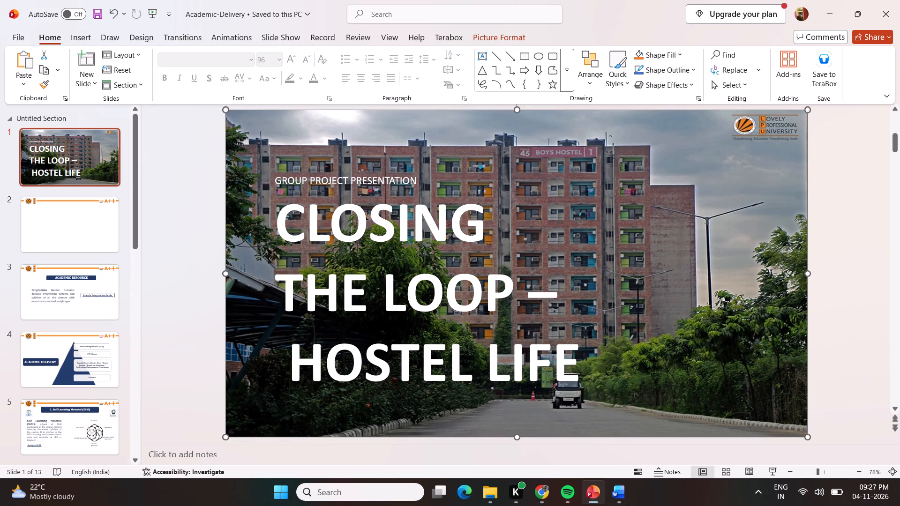
# Set the "GROUP PROJECT PRESENTATION" line on slide 1 to font size 28.
pyautogui.tripleClick(351, 180)
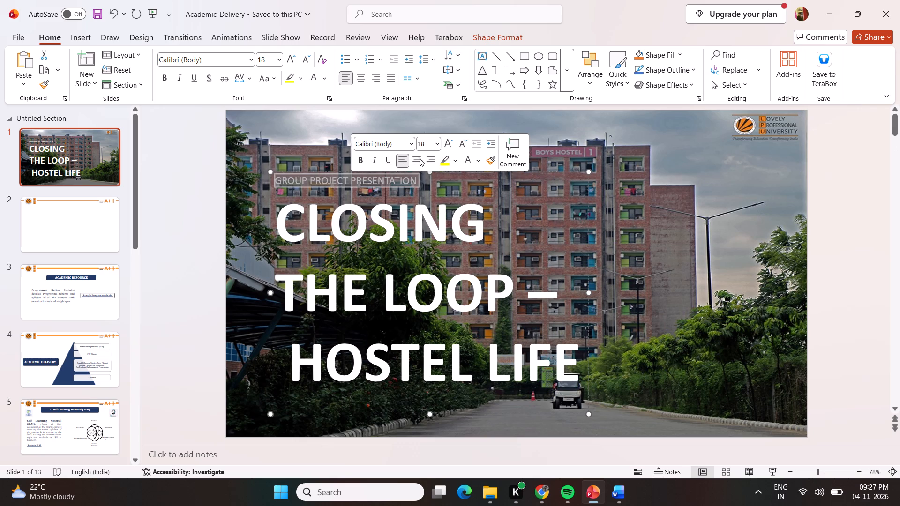
pyautogui.click(438, 143)
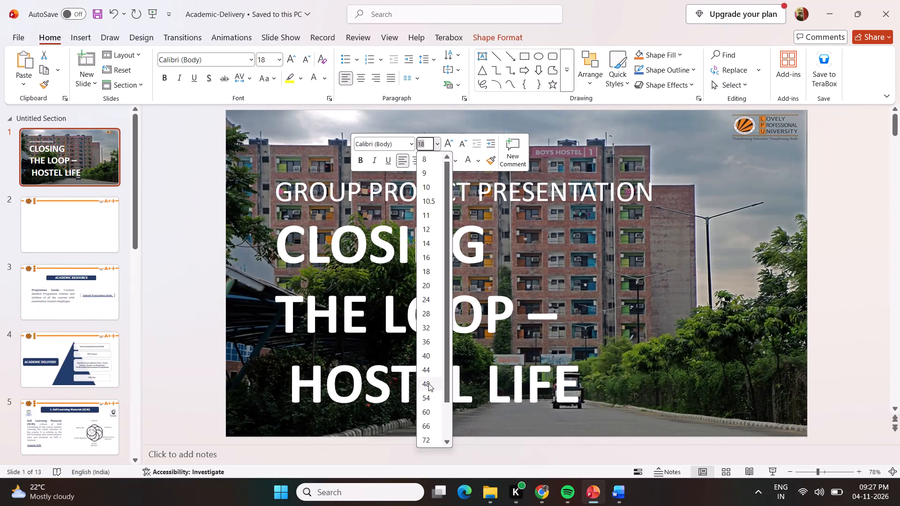
pyautogui.click(428, 309)
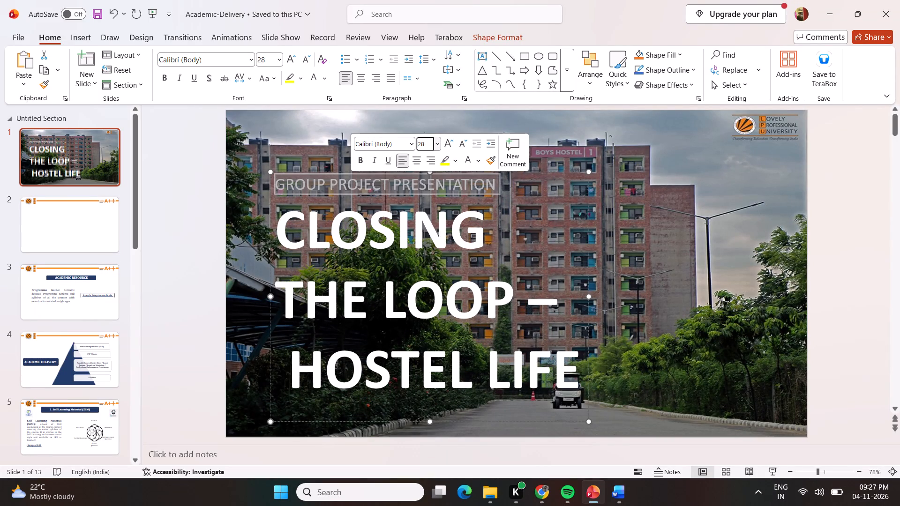
pyautogui.click(661, 221)
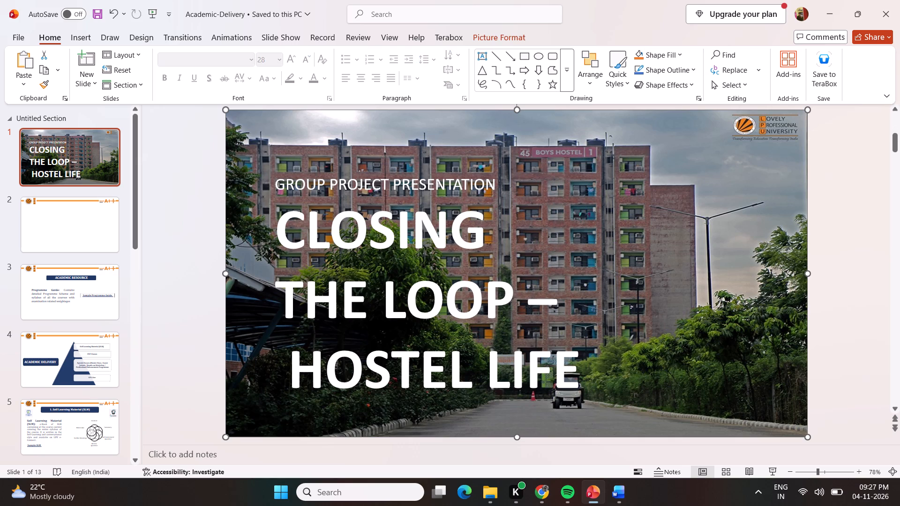
pyautogui.click(466, 206)
pyautogui.click(681, 271)
# Widen slide 1's title text box toward the right side of the building and position all its lines within the hostel photo.
pyautogui.click(488, 306)
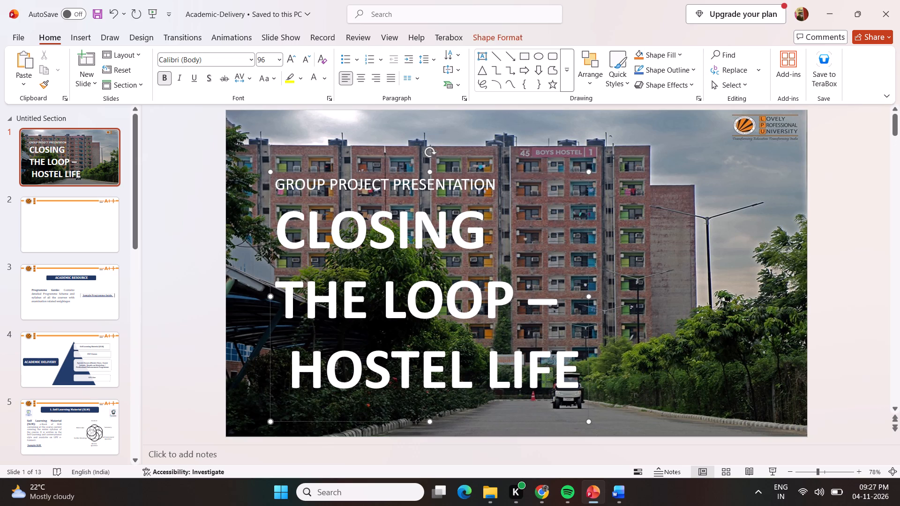
pyautogui.moveTo(590, 172); pyautogui.dragTo(560, 218)
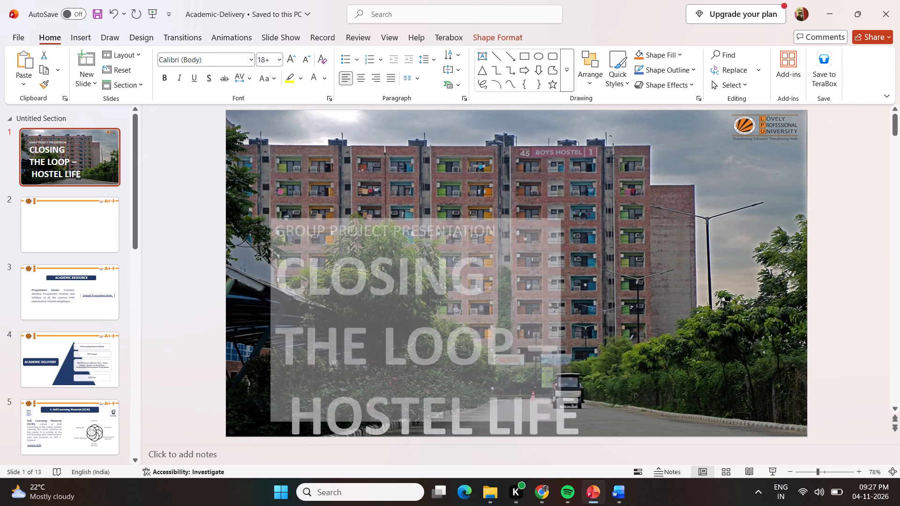
pyautogui.moveTo(560, 218); pyautogui.dragTo(547, 236)
pyautogui.scroll(-1, 474, 301)
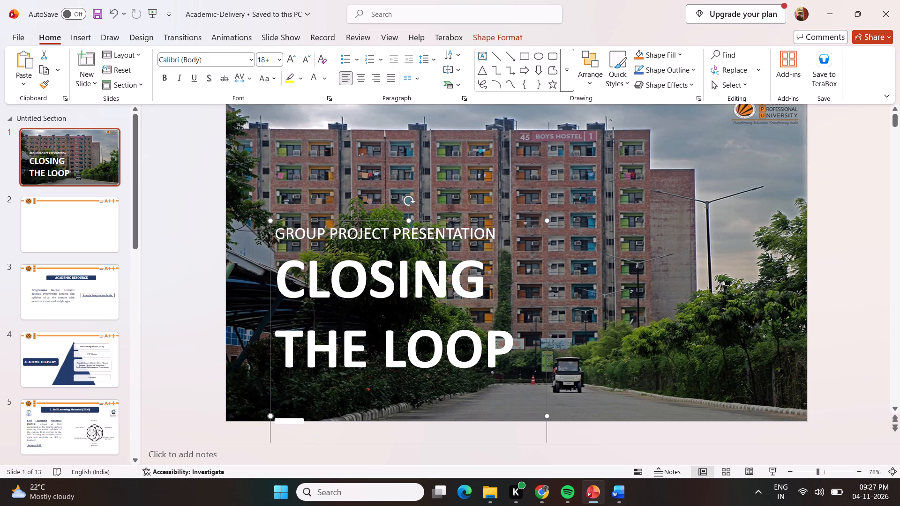
pyautogui.scroll(-1, 474, 301)
pyautogui.moveTo(547, 180); pyautogui.dragTo(674, 169)
pyautogui.scroll(-1, 557, 230)
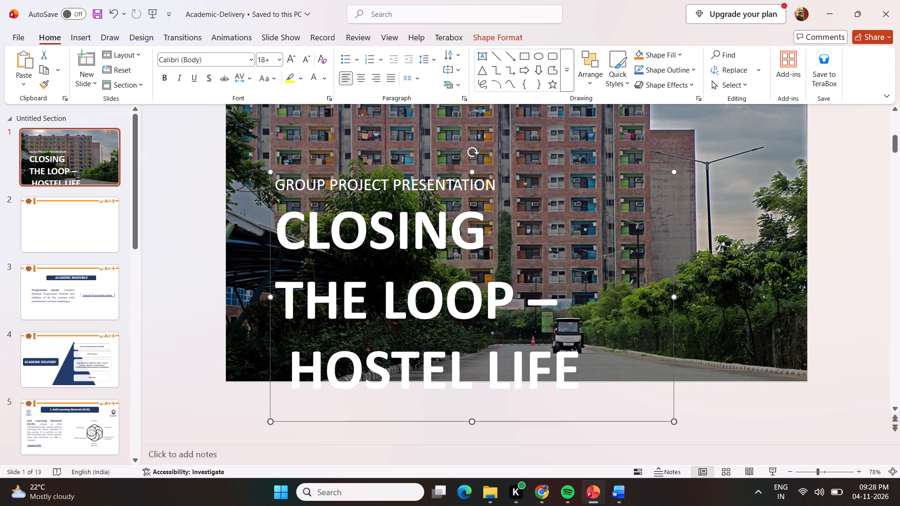
pyautogui.scroll(-1, 557, 230)
pyautogui.scroll(3, 517, 173)
pyautogui.click(404, 259)
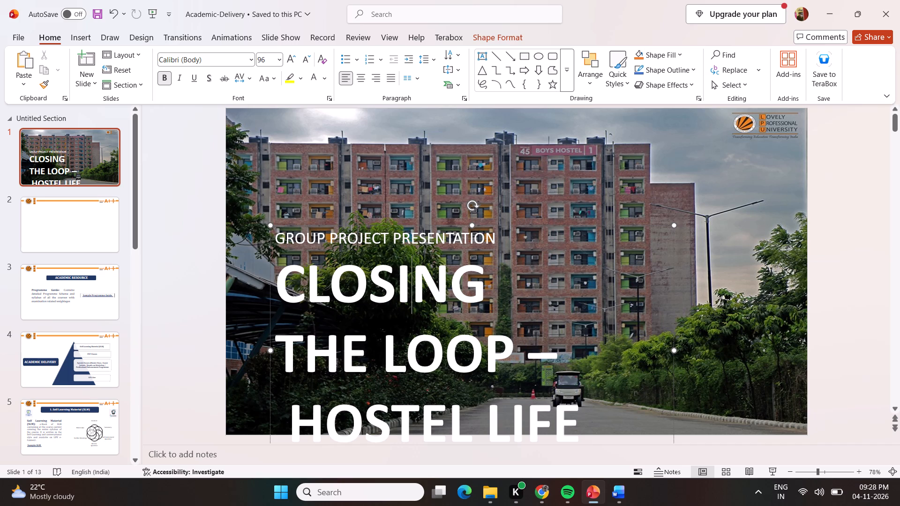
pyautogui.moveTo(280, 223); pyautogui.dragTo(285, 162)
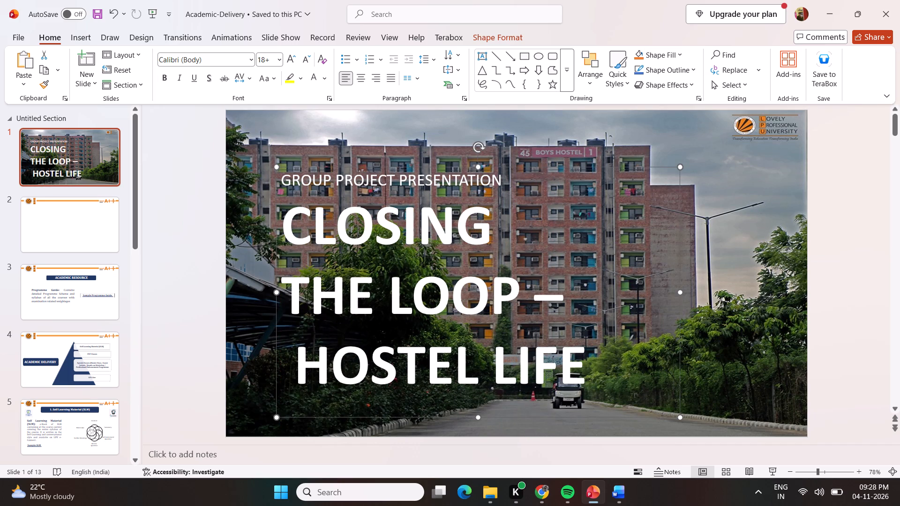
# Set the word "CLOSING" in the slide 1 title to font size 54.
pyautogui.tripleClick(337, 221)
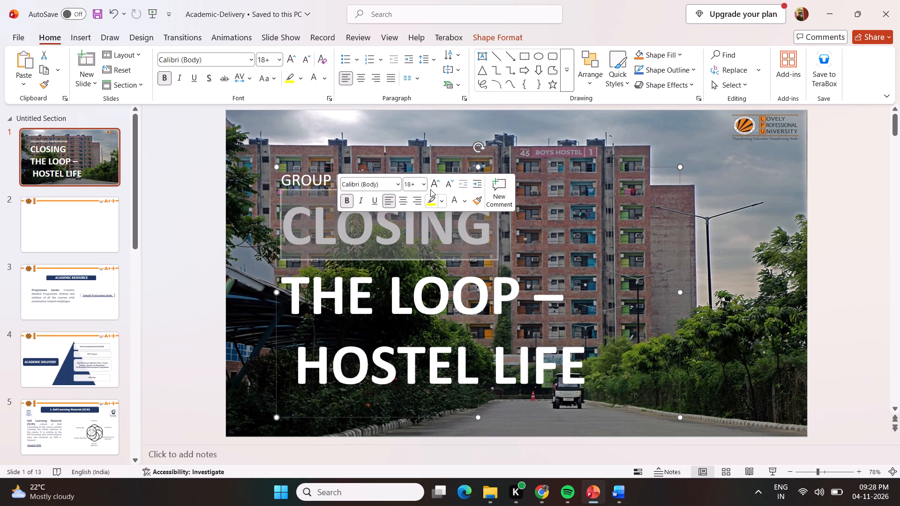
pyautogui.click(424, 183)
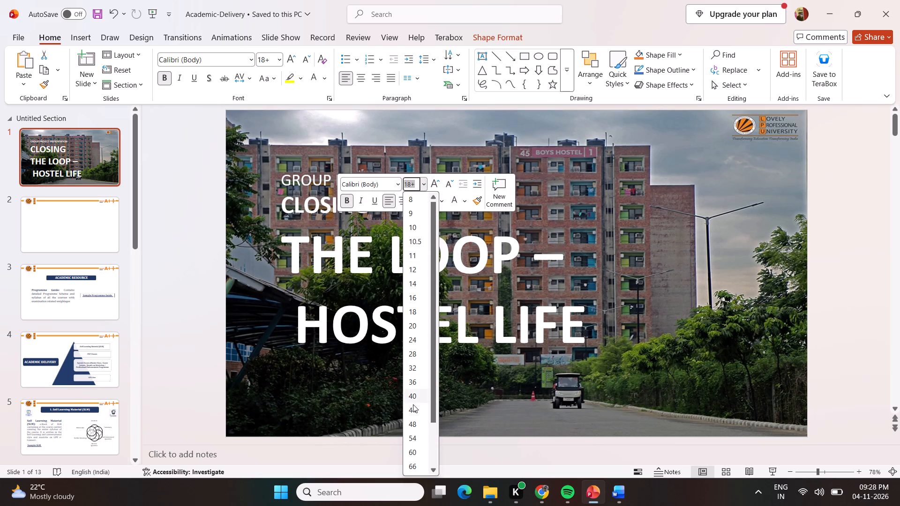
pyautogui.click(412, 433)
# Set "THE LOOP –" in the slide 1 title to font size 60.
pyautogui.tripleClick(381, 265)
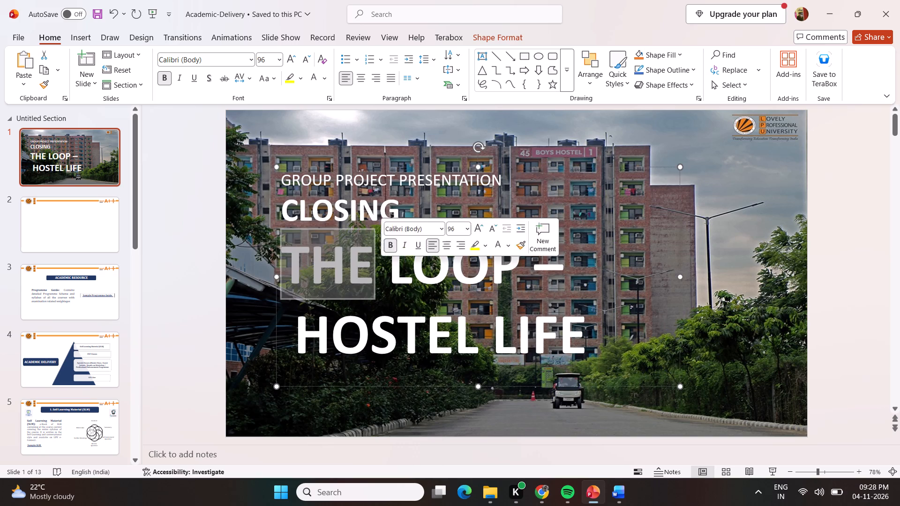
pyautogui.click(466, 229)
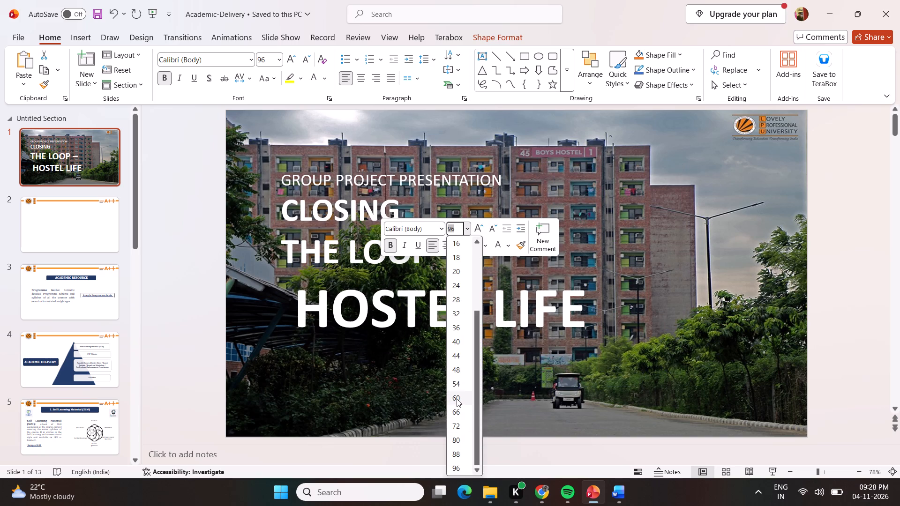
pyautogui.click(457, 399)
# Set the word "CLOSING" in the slide 1 title to font size 60.
pyautogui.doubleClick(348, 208)
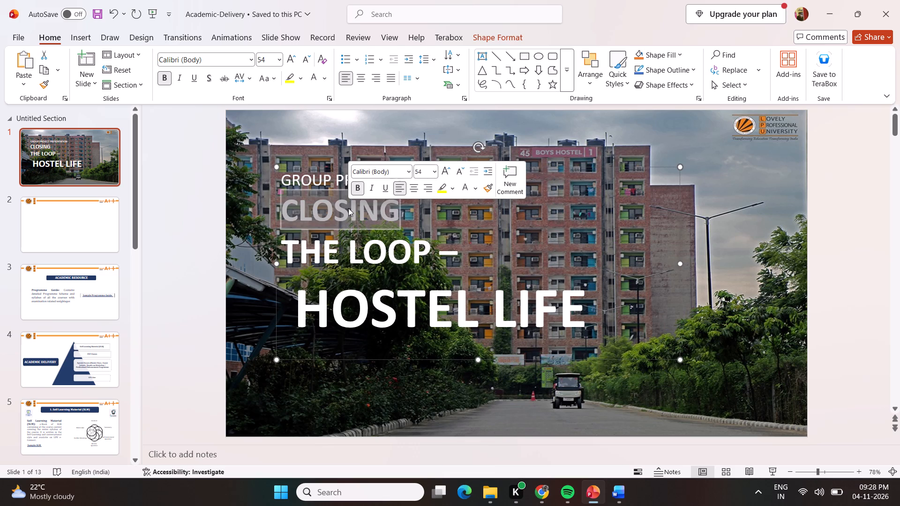
pyautogui.click(433, 170)
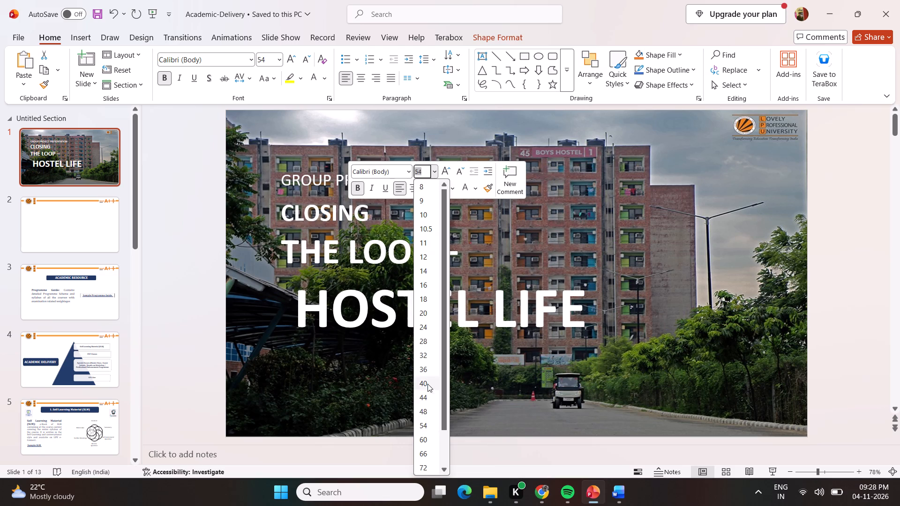
pyautogui.click(423, 445)
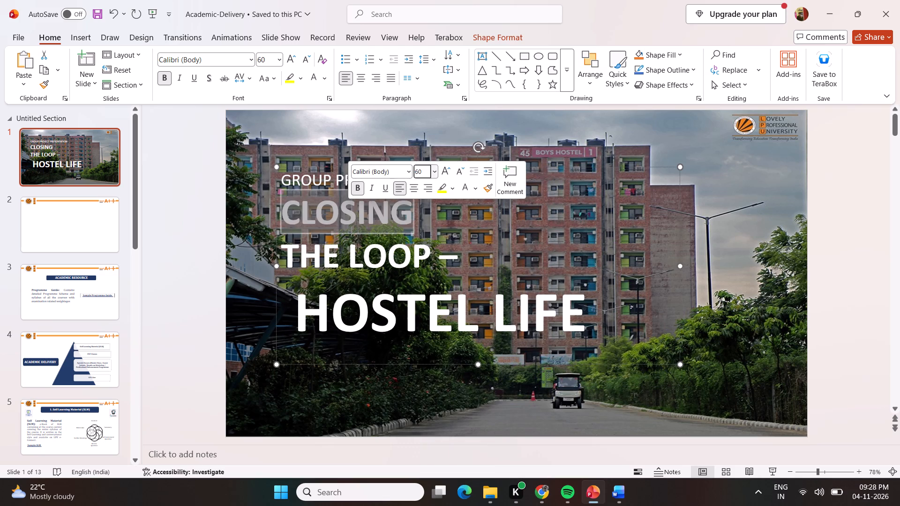
# Set "HOSTEL LIFE" in the slide 1 title to font size 60.
pyautogui.doubleClick(372, 305)
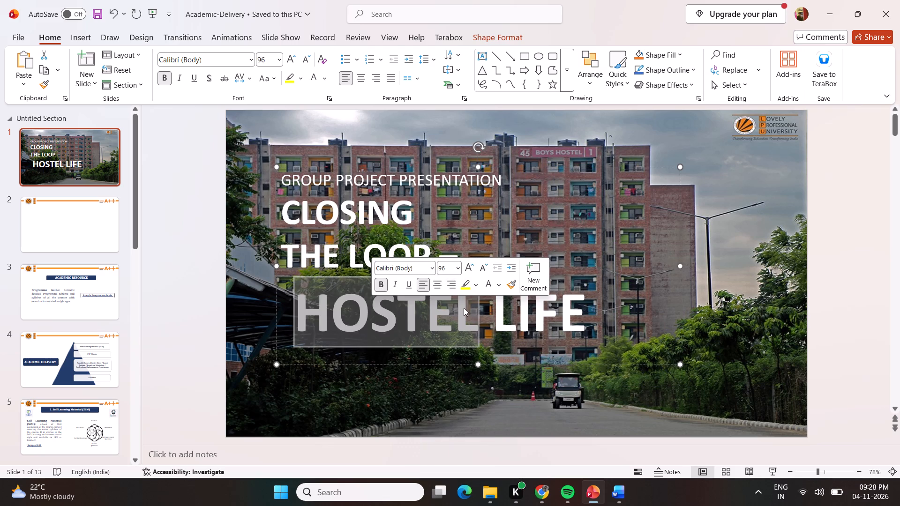
pyautogui.click(488, 330)
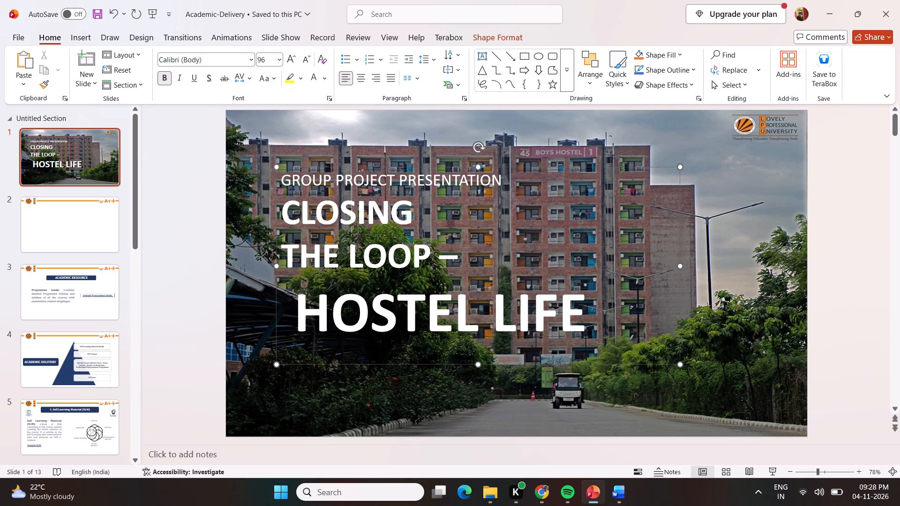
pyautogui.doubleClick(391, 259)
pyautogui.click(337, 255)
pyautogui.moveTo(462, 259); pyautogui.dragTo(320, 265)
pyautogui.click(435, 310)
pyautogui.moveTo(584, 316); pyautogui.dragTo(557, 314)
pyautogui.moveTo(557, 314); pyautogui.dragTo(374, 327)
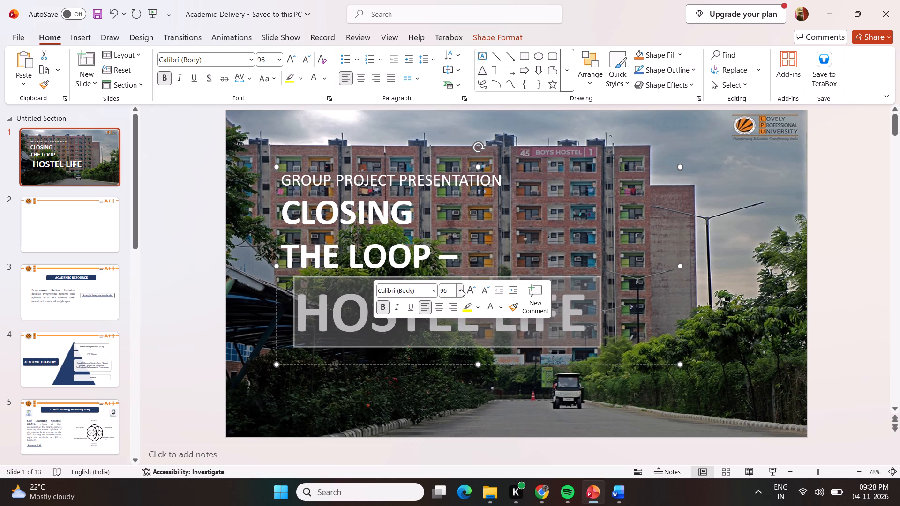
pyautogui.click(461, 289)
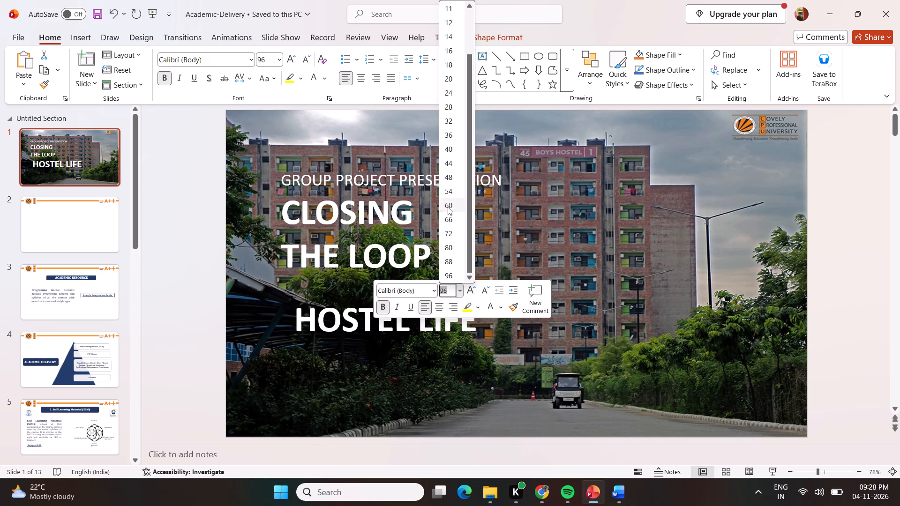
pyautogui.click(448, 207)
pyautogui.click(719, 267)
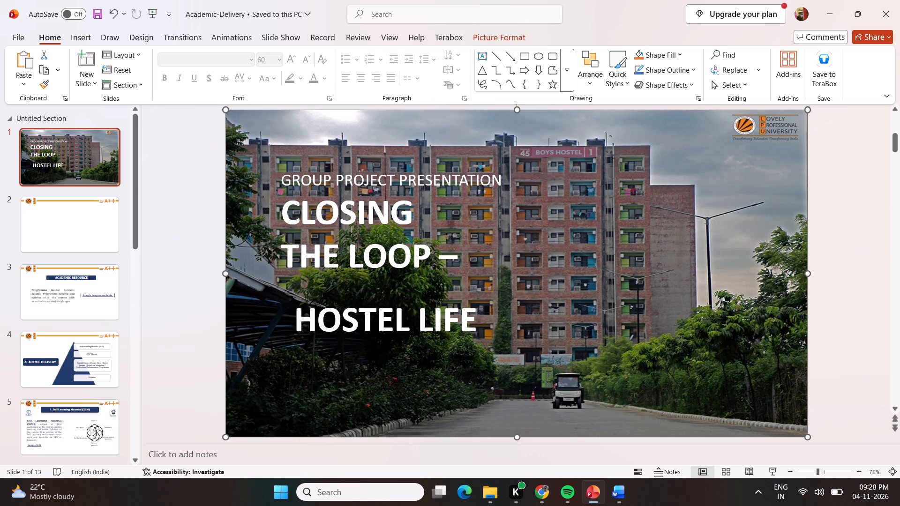
# Remove the leading space before "HOSTEL LIFE" to align it with the title lines above.
pyautogui.click(309, 294)
pyautogui.click(297, 292)
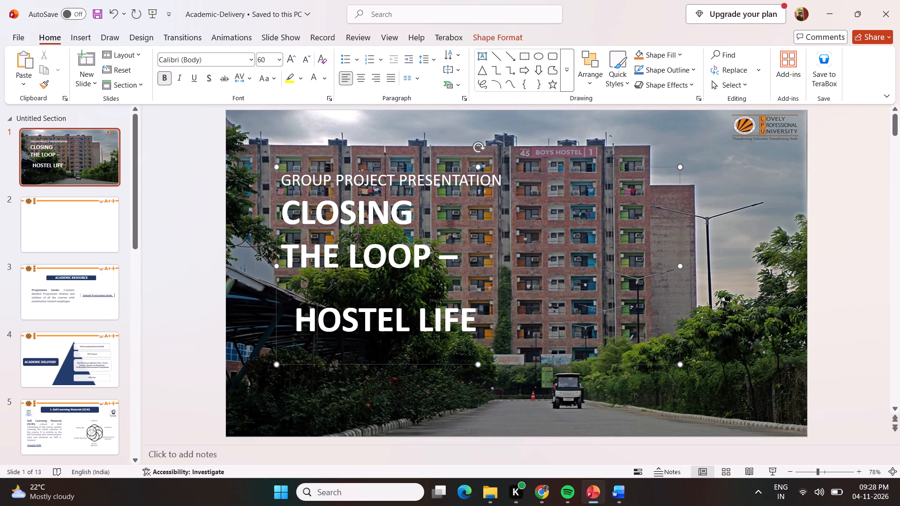
pyautogui.press('BackSpace')
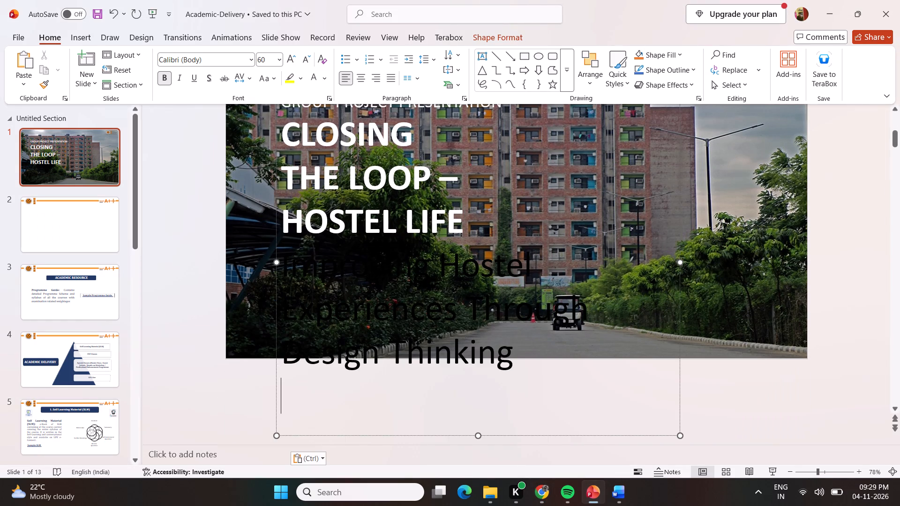
# Undo the oversized subtitle paste and set the empty line below "HOSTEL LIFE" to font size 20.
pyautogui.hotkey('ctrl', 'z')
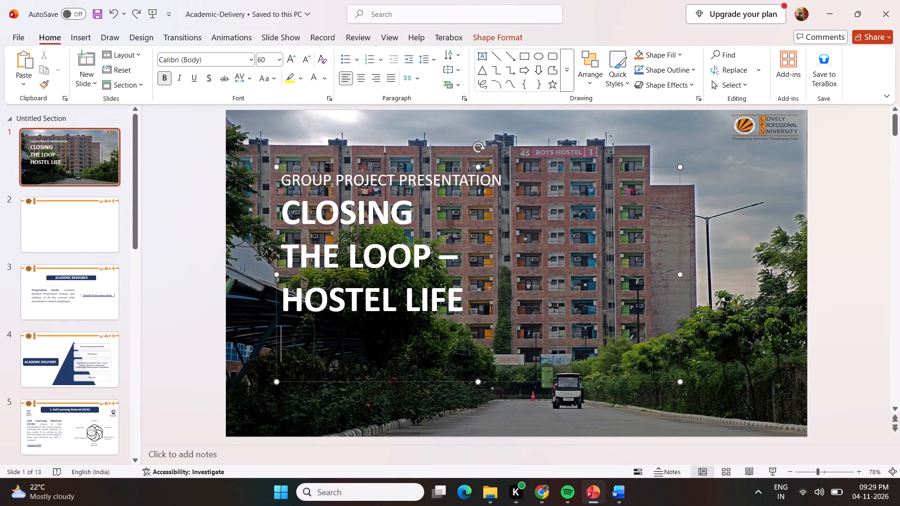
pyautogui.click(280, 61)
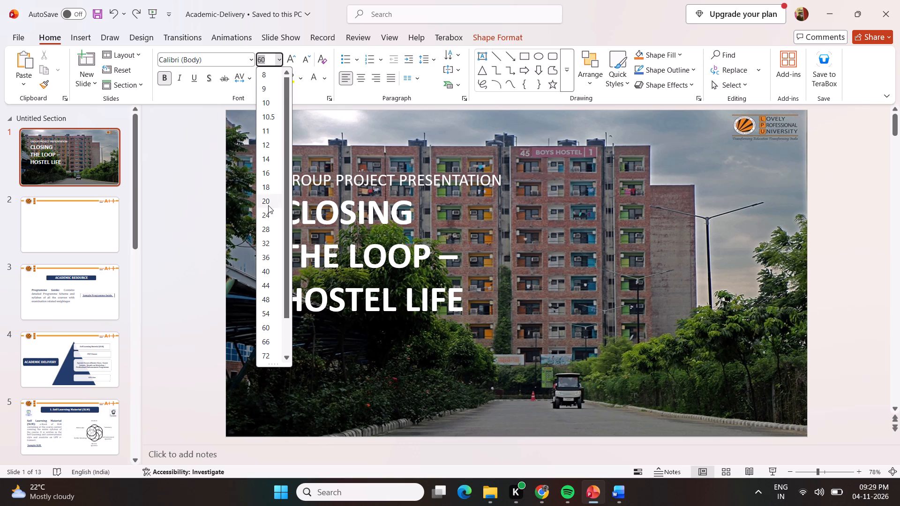
pyautogui.click(268, 205)
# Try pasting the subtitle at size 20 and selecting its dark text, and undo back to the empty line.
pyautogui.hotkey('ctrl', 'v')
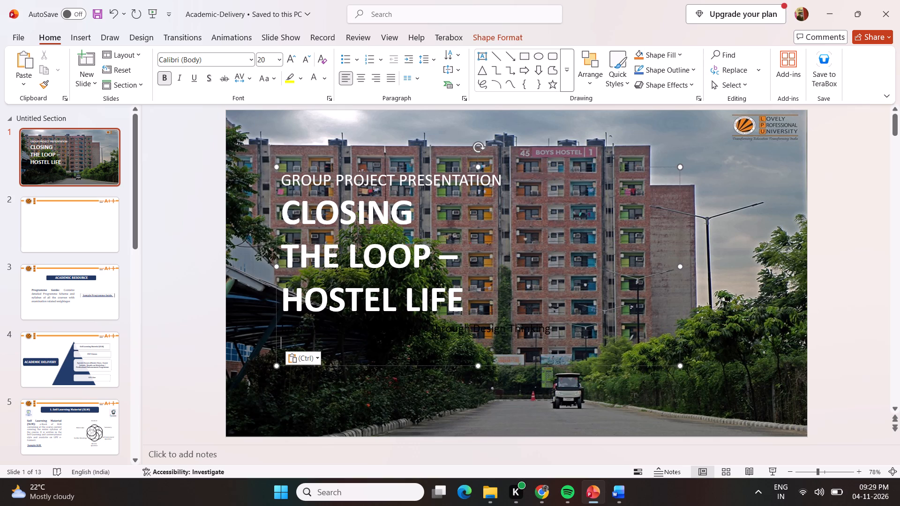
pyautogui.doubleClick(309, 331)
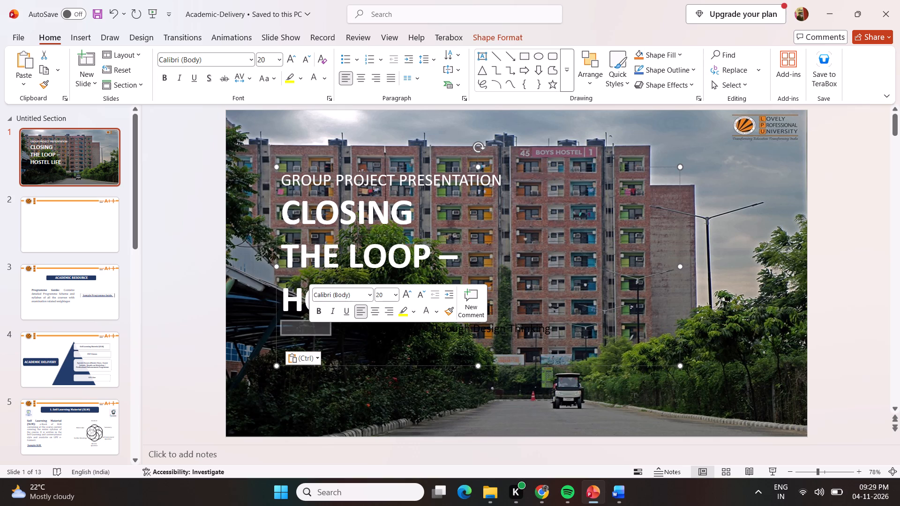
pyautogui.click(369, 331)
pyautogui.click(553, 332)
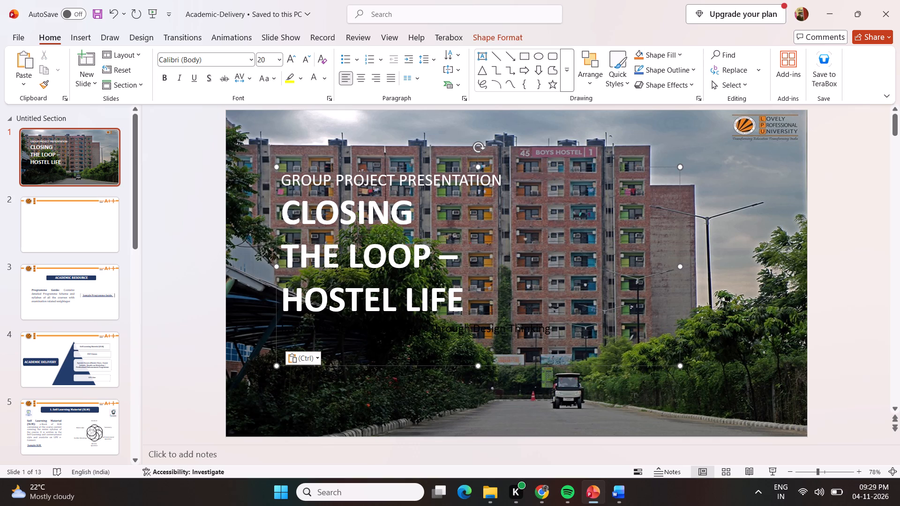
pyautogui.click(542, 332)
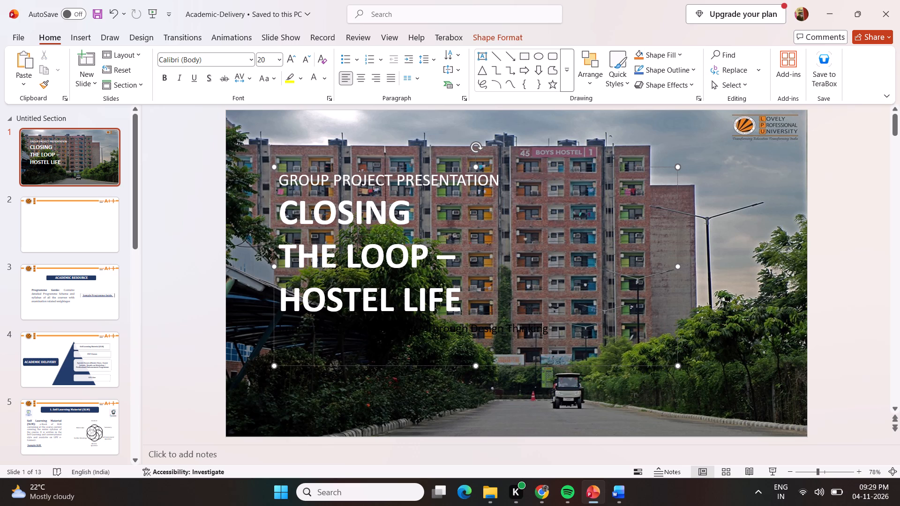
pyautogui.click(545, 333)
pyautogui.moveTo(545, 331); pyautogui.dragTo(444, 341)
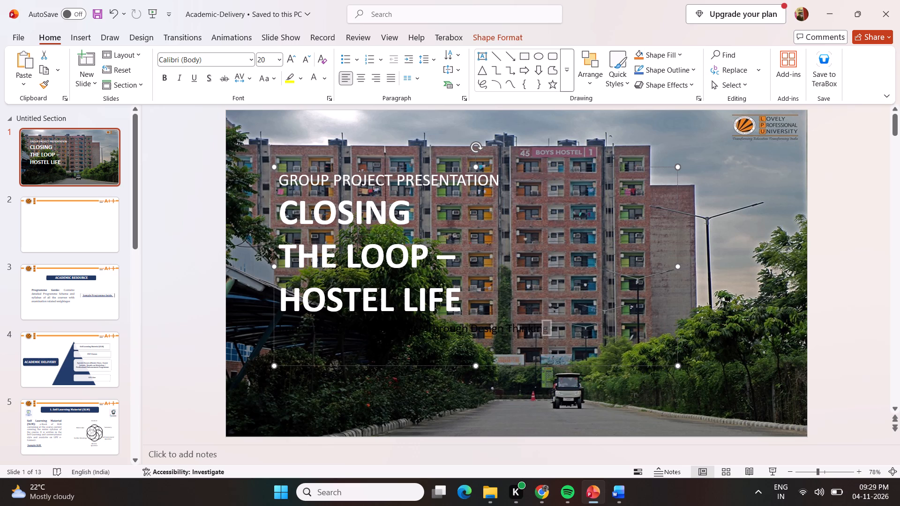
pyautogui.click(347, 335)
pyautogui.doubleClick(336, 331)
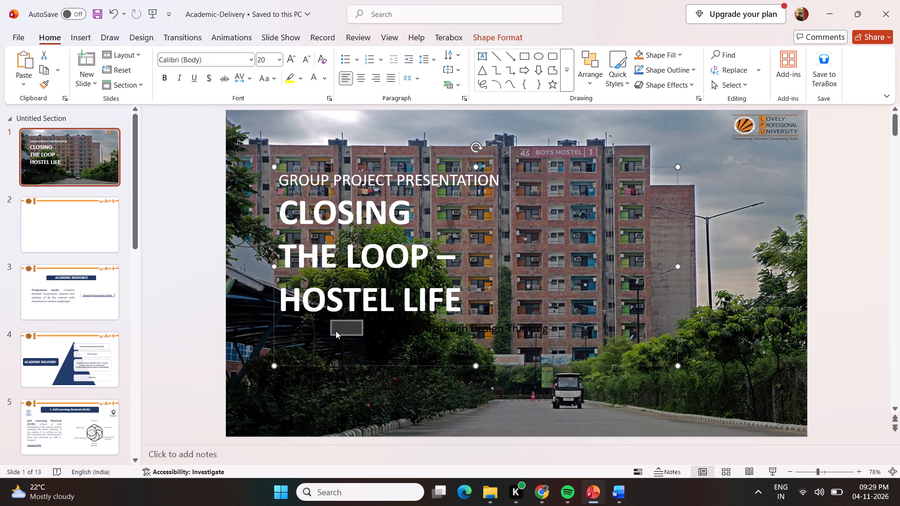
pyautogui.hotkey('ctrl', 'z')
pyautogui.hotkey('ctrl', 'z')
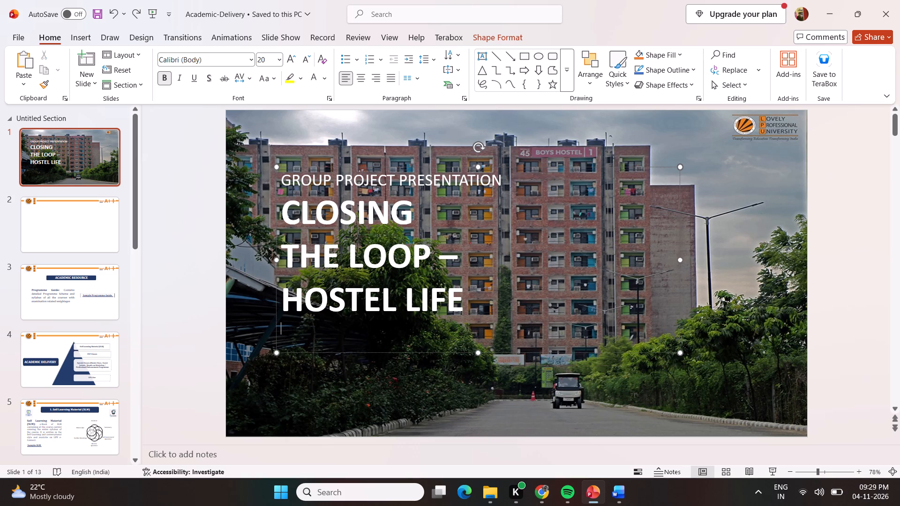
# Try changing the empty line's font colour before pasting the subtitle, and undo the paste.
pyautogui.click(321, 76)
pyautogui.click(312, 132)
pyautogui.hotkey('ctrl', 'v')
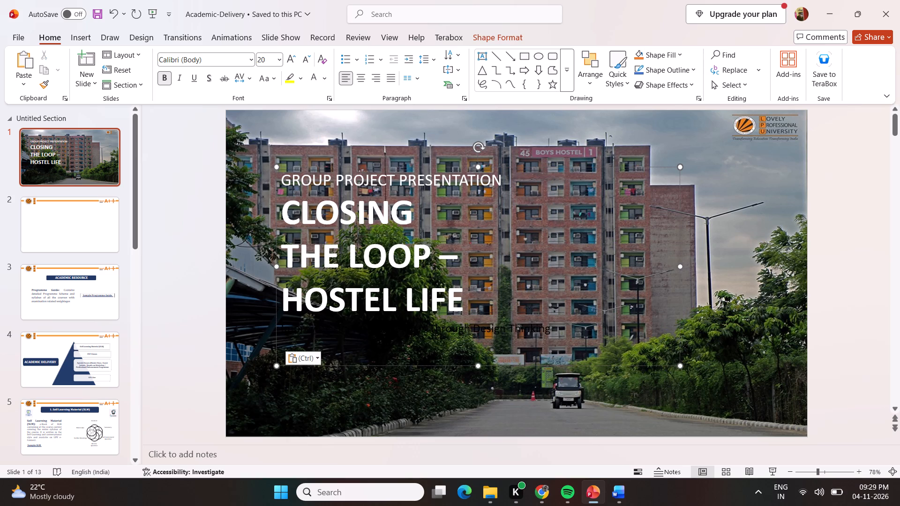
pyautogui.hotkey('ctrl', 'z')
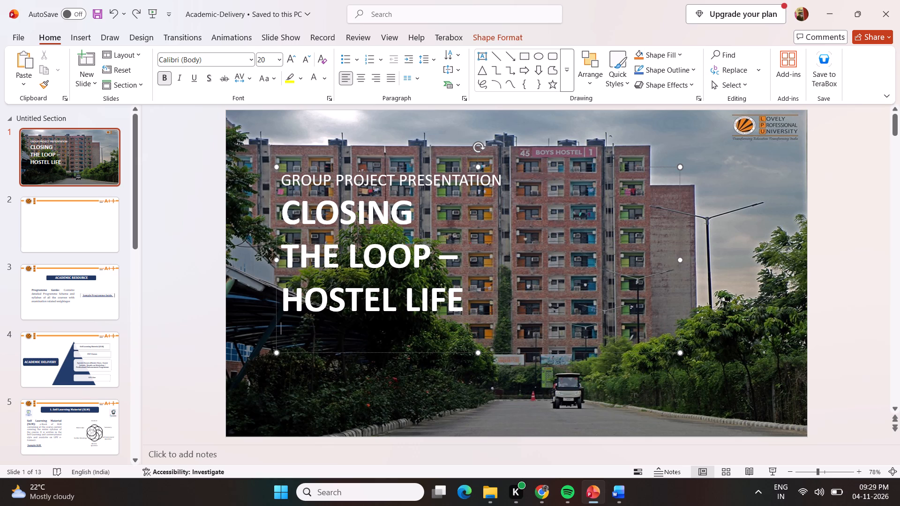
# Paste the subtitle "Improving Hostel Experiences Through Design Thinking" below "HOSTEL LIFE" and colour its text white.
pyautogui.hotkey('ctrl', 'v')
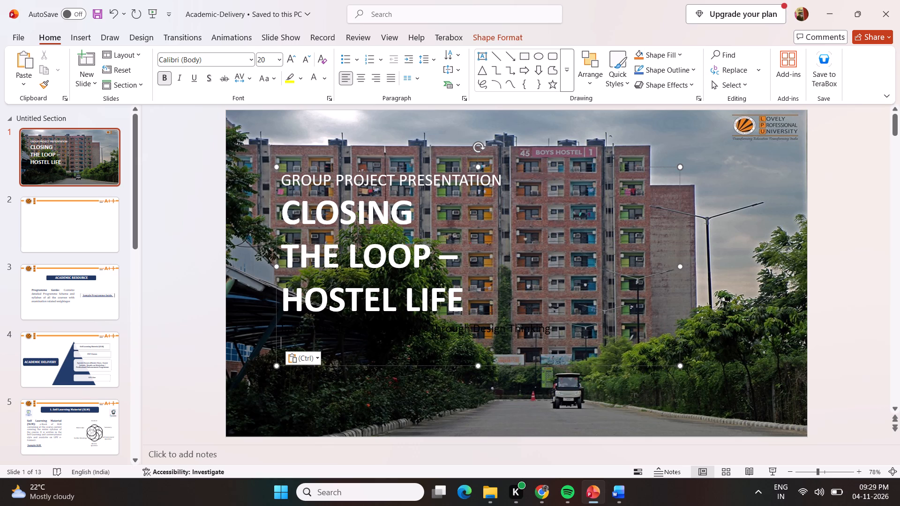
pyautogui.moveTo(283, 331); pyautogui.dragTo(515, 333)
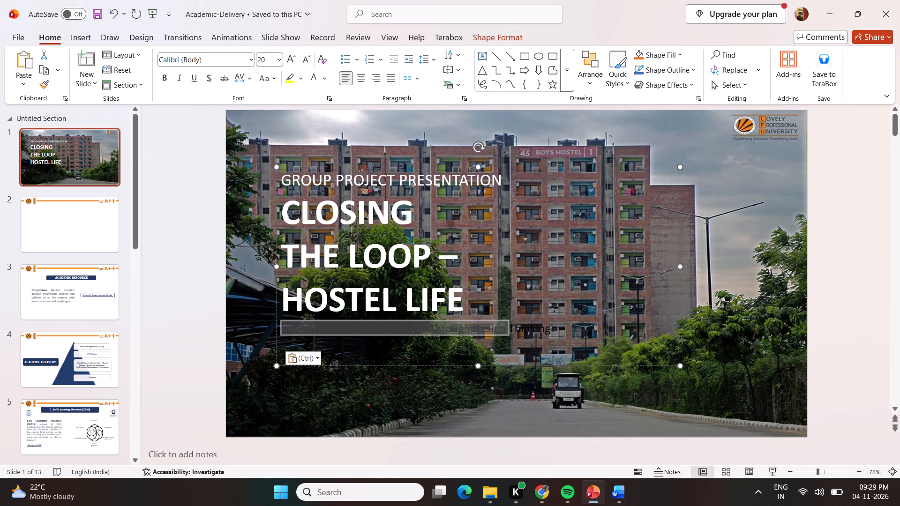
pyautogui.moveTo(515, 333); pyautogui.dragTo(540, 336)
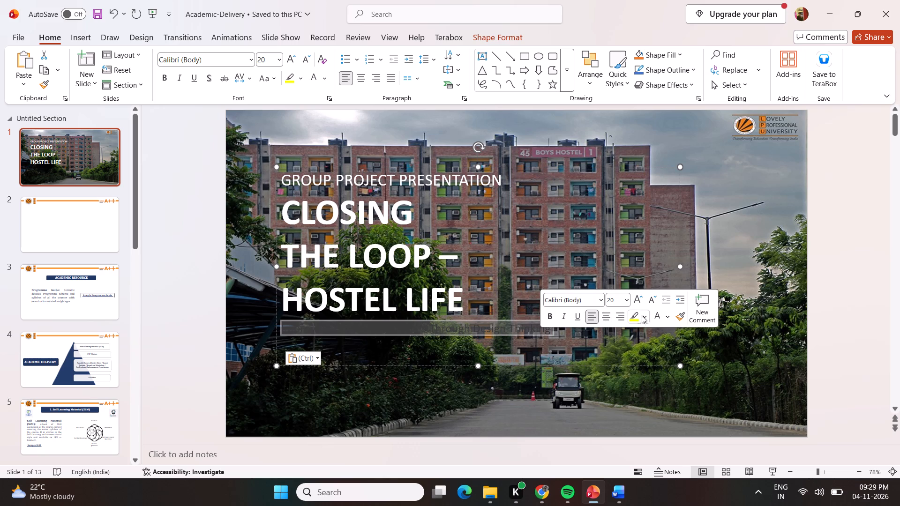
pyautogui.click(672, 320)
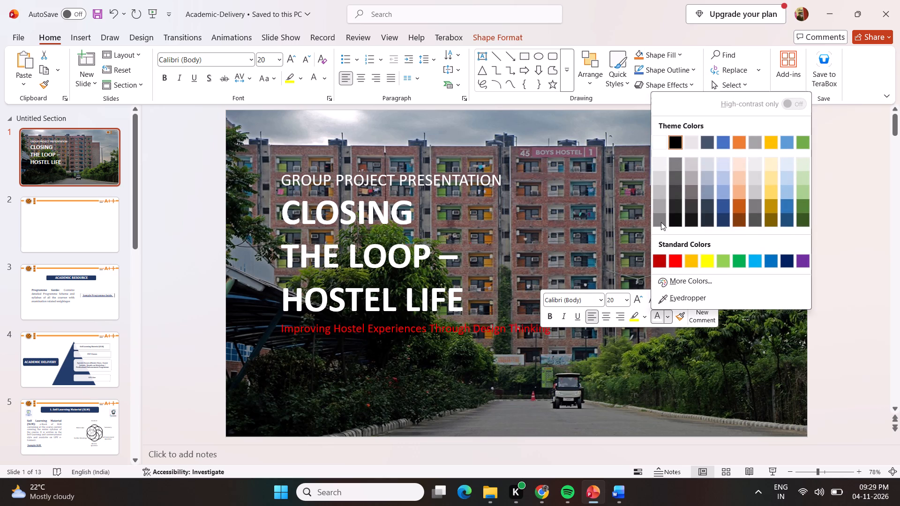
pyautogui.click(660, 141)
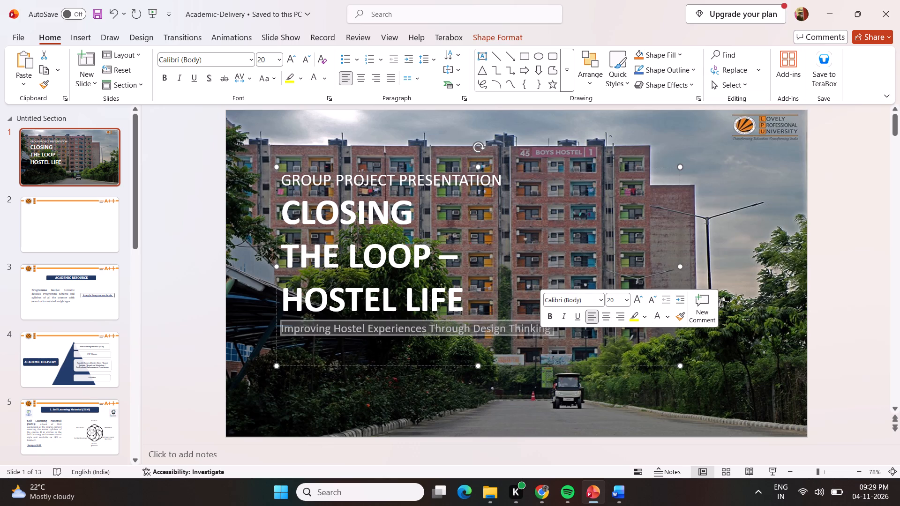
pyautogui.click(743, 387)
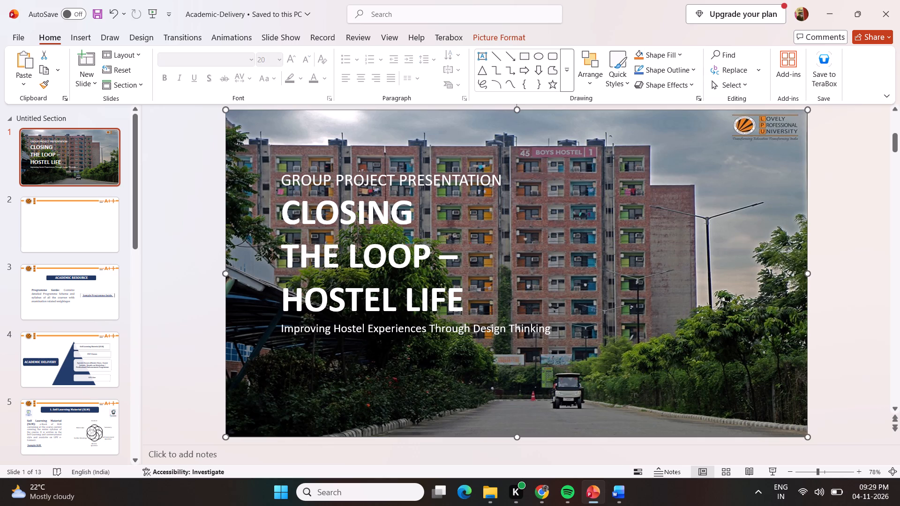
# Copy the "DESIGN THINKING" label from the Gamma slide in Chrome and paste it on a new line below the subtitle in PowerPoint.
pyautogui.click(540, 496)
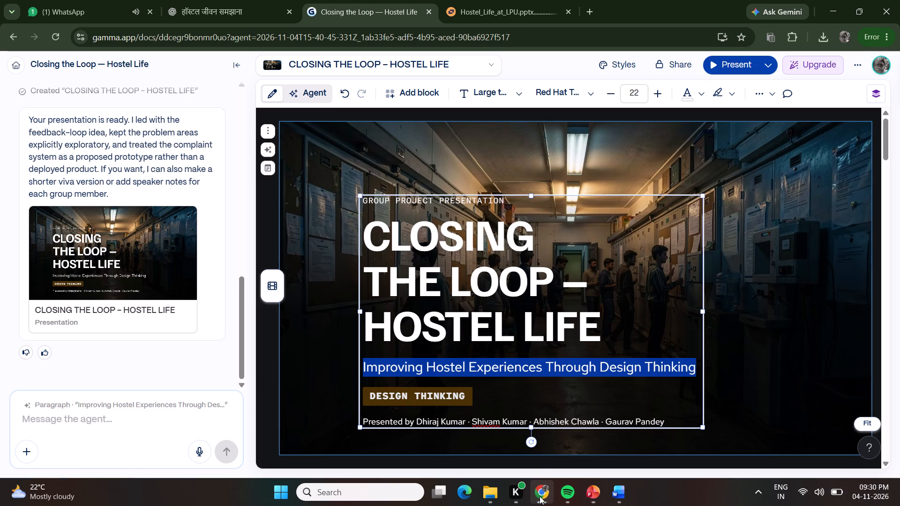
pyautogui.click(407, 396)
pyautogui.doubleClick(407, 396)
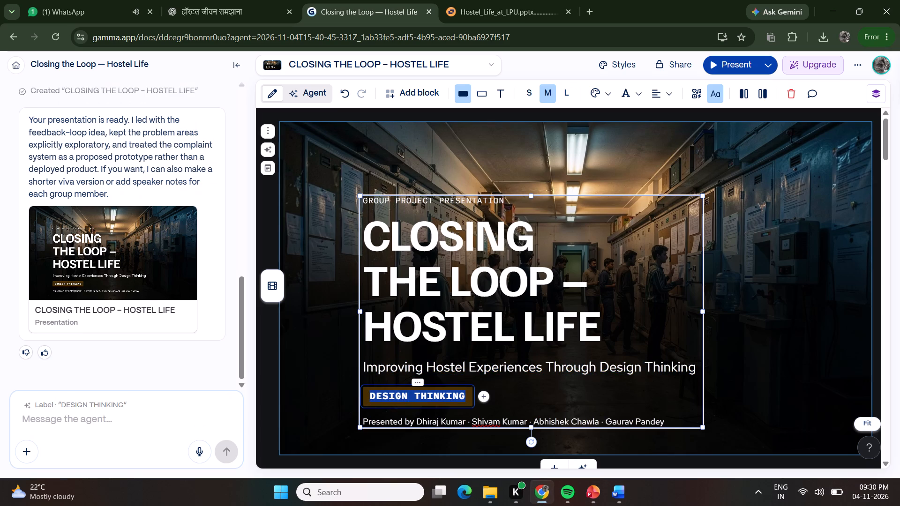
pyautogui.hotkey('ctrl', 'c')
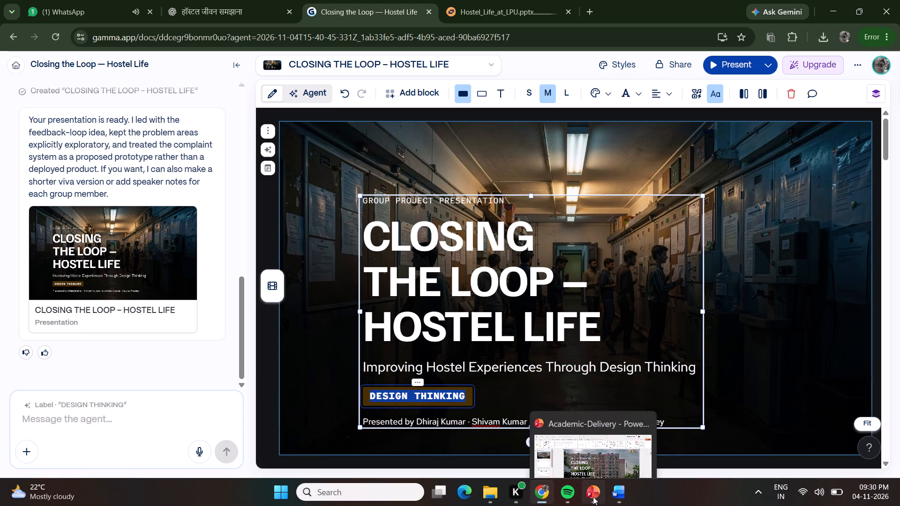
pyautogui.click(593, 497)
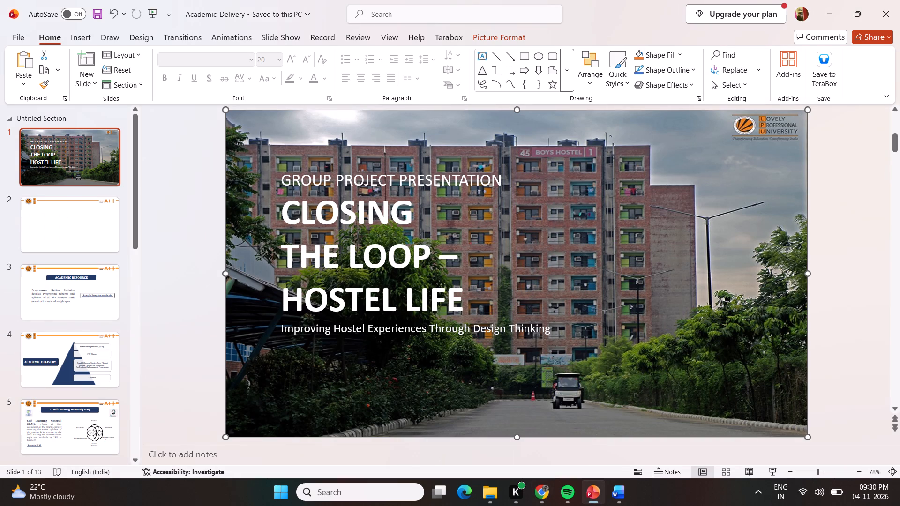
pyautogui.click(534, 332)
pyautogui.click(561, 332)
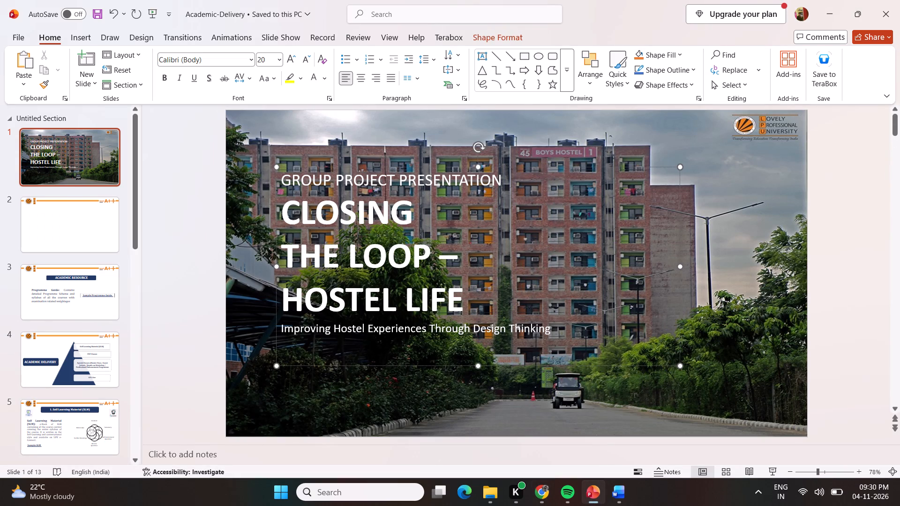
pyautogui.click(546, 329)
pyautogui.press('Right')
pyautogui.press('Return')
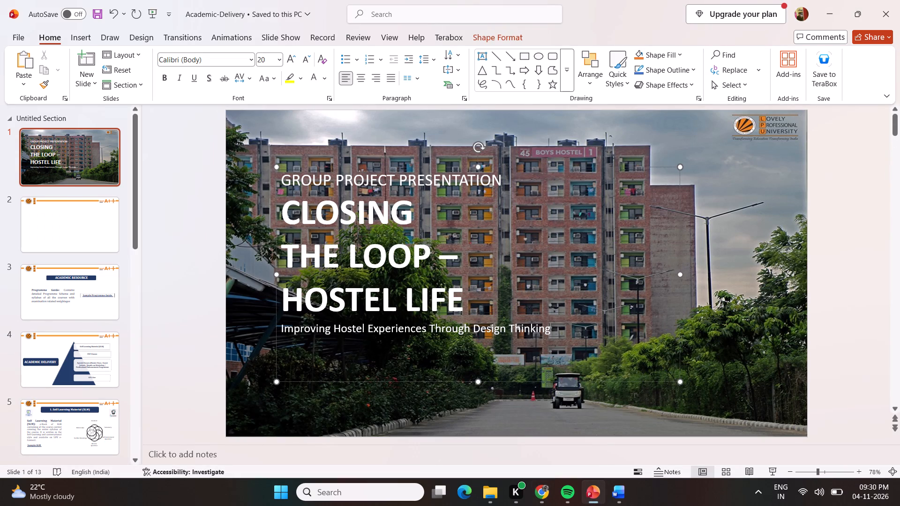
pyautogui.hotkey('ctrl', 'v')
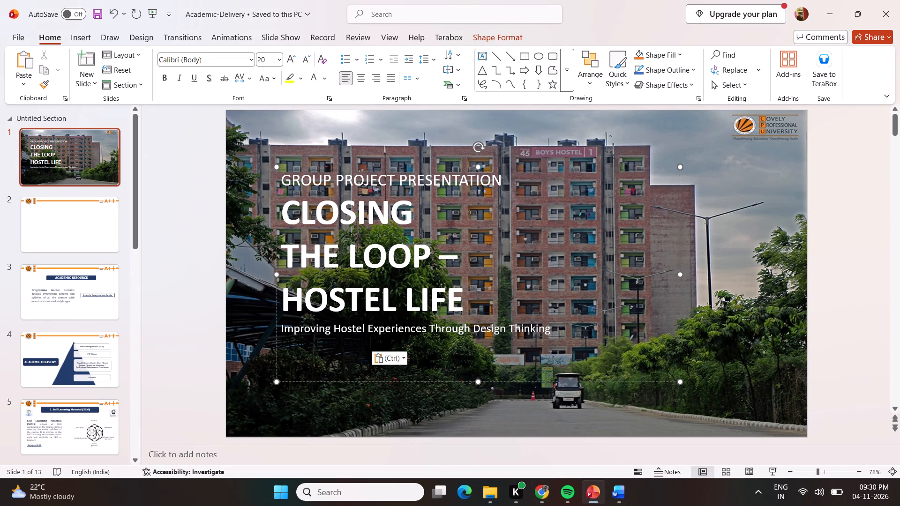
# Format the "DESIGN THINKING" line on slide 1 with white text and a dark red highlight.
pyautogui.tripleClick(321, 343)
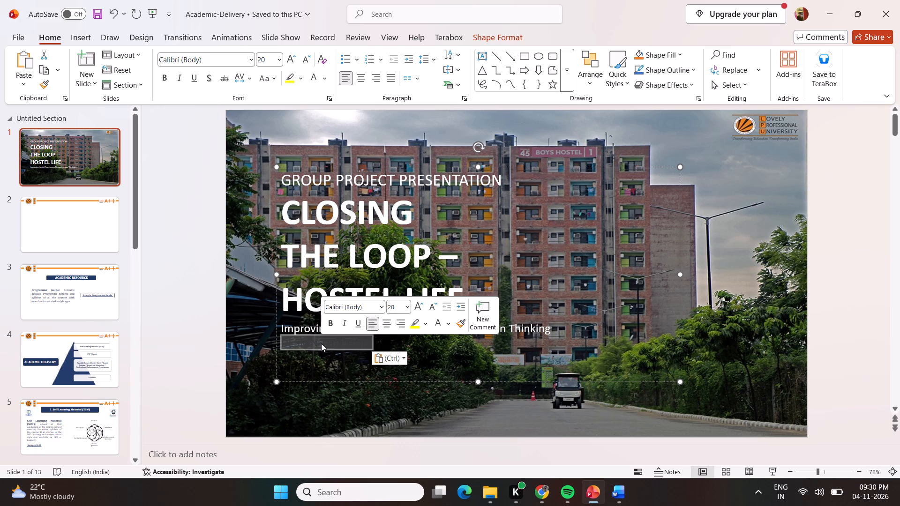
pyautogui.click(447, 320)
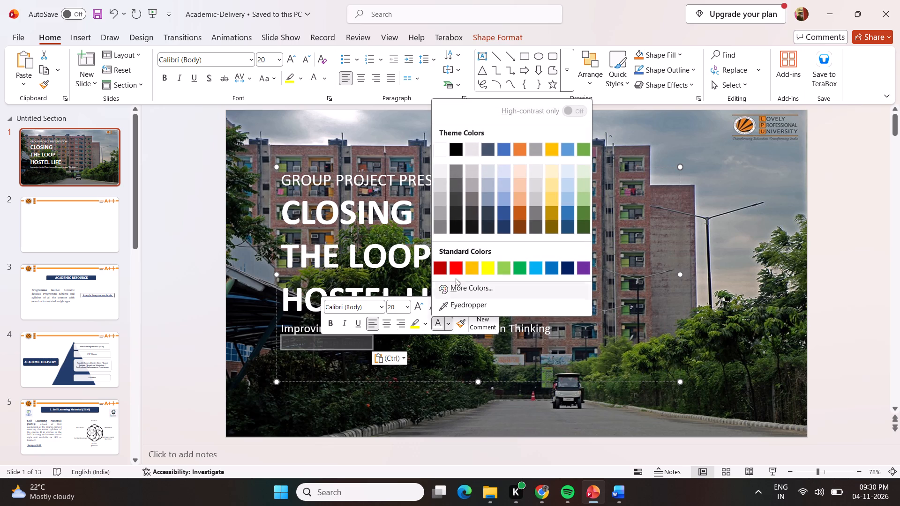
pyautogui.click(436, 145)
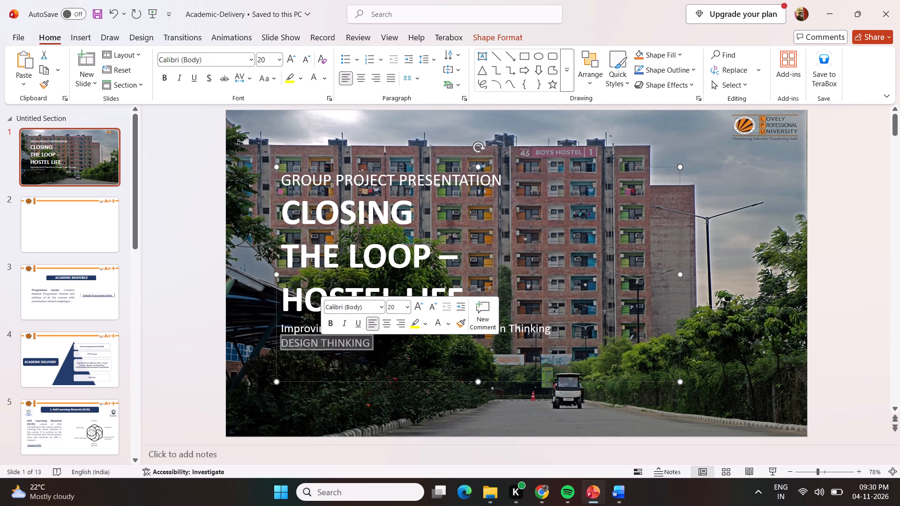
pyautogui.click(424, 325)
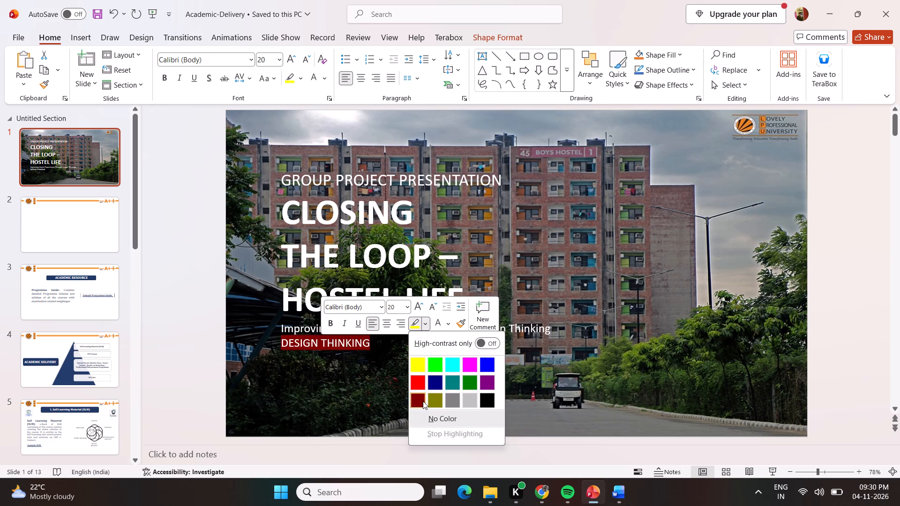
pyautogui.click(421, 401)
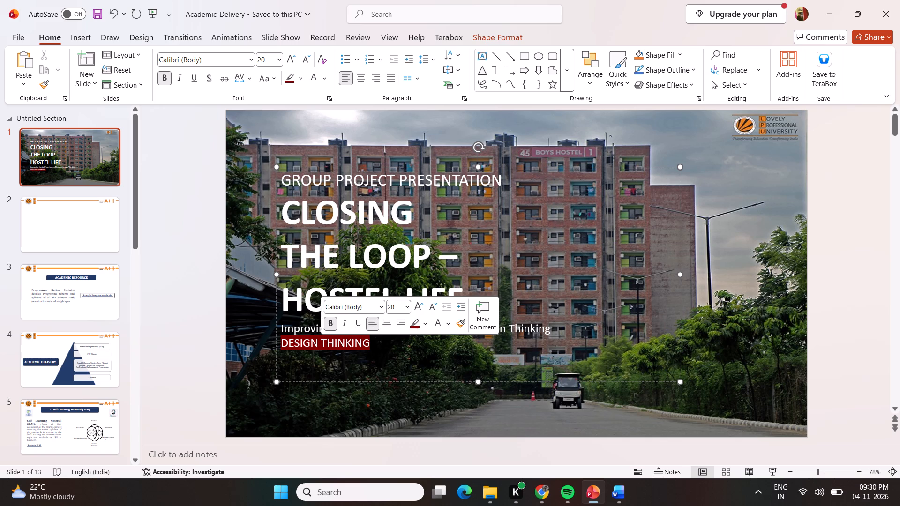
pyautogui.click(641, 276)
# Copy the "Presented by" line with the group members' names from the Gamma slide in Chrome and paste it below "DESIGN THINKING" in PowerPoint.
pyautogui.click(539, 503)
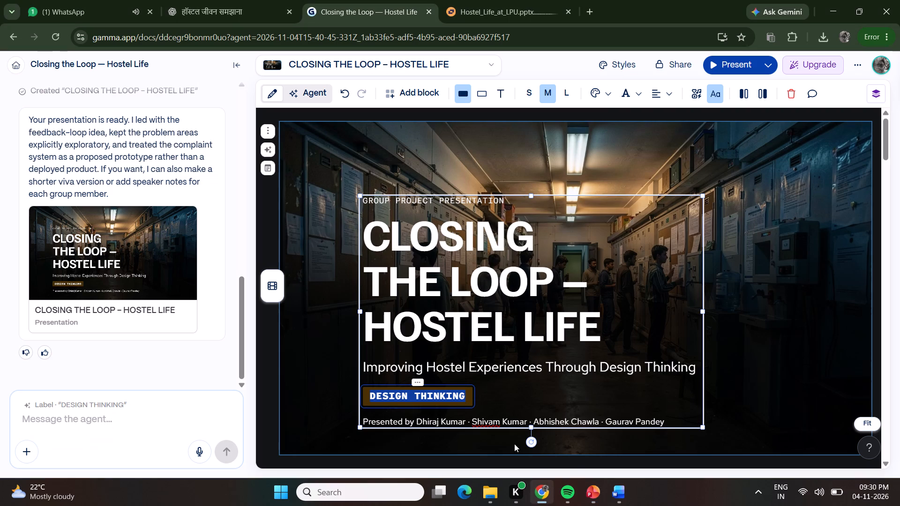
pyautogui.tripleClick(427, 420)
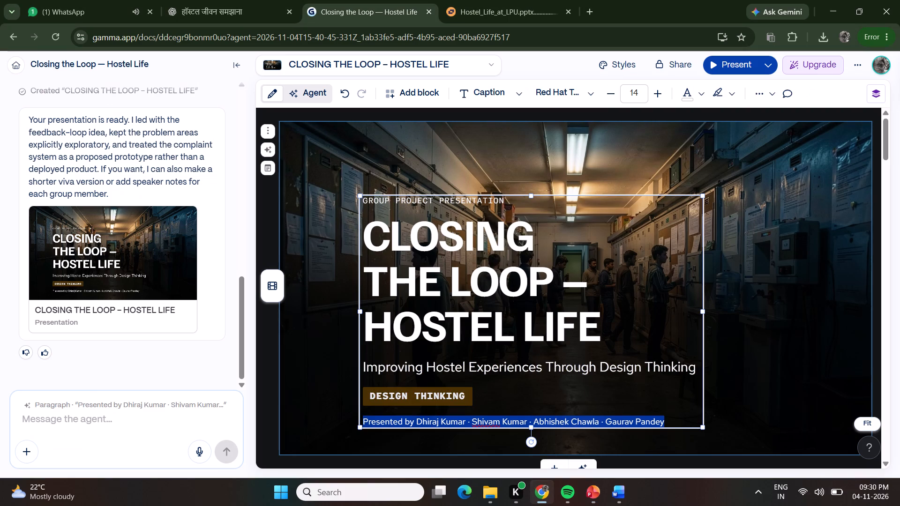
pyautogui.hotkey('ctrl', 'c')
pyautogui.click(595, 496)
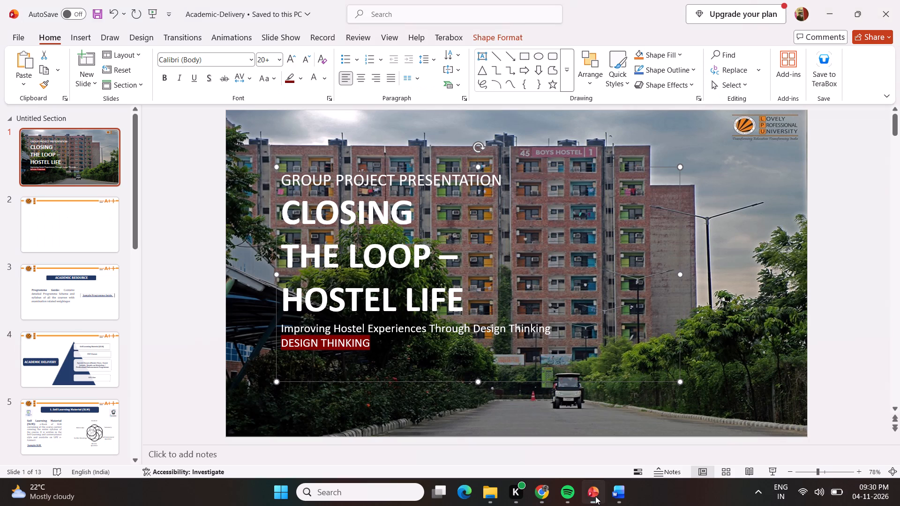
pyautogui.click(379, 349)
pyautogui.press('Return')
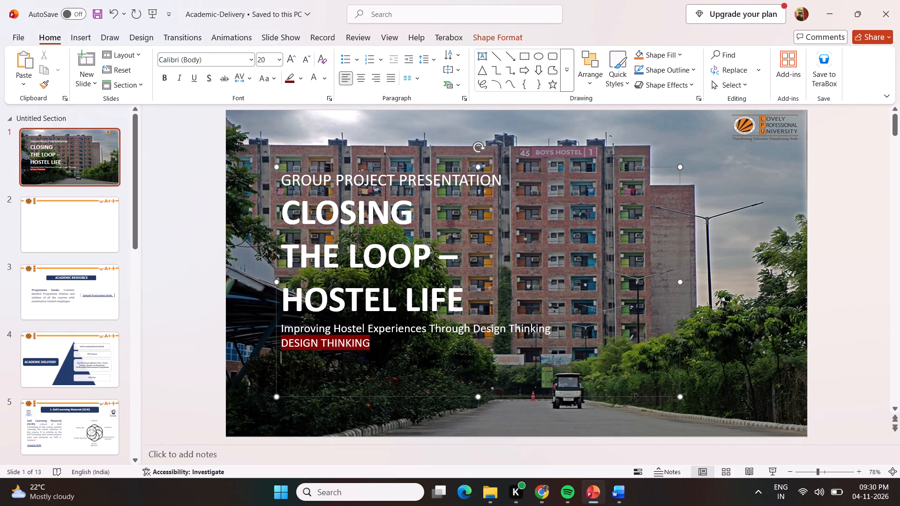
pyautogui.hotkey('ctrl', 'v')
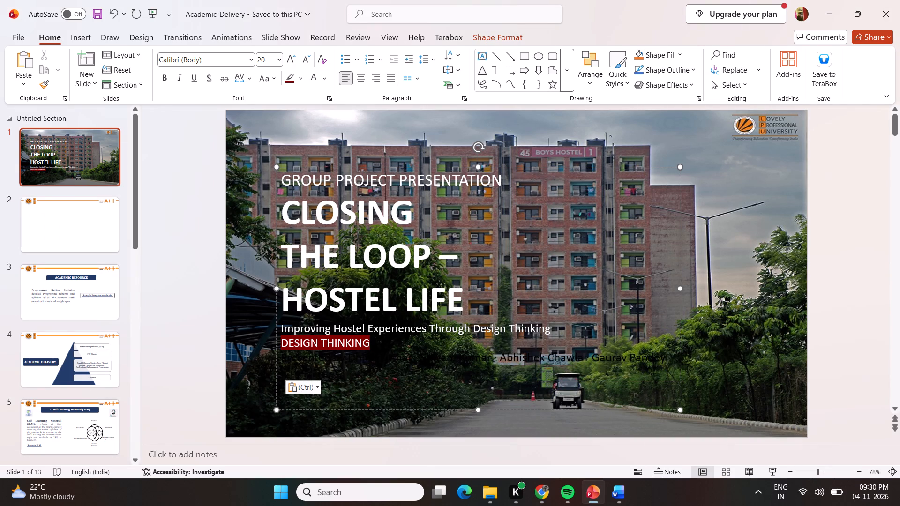
# Colour the pasted "Presented by" line on slide 1 white.
pyautogui.doubleClick(322, 357)
pyautogui.click(322, 357)
pyautogui.moveTo(282, 357); pyautogui.dragTo(513, 363)
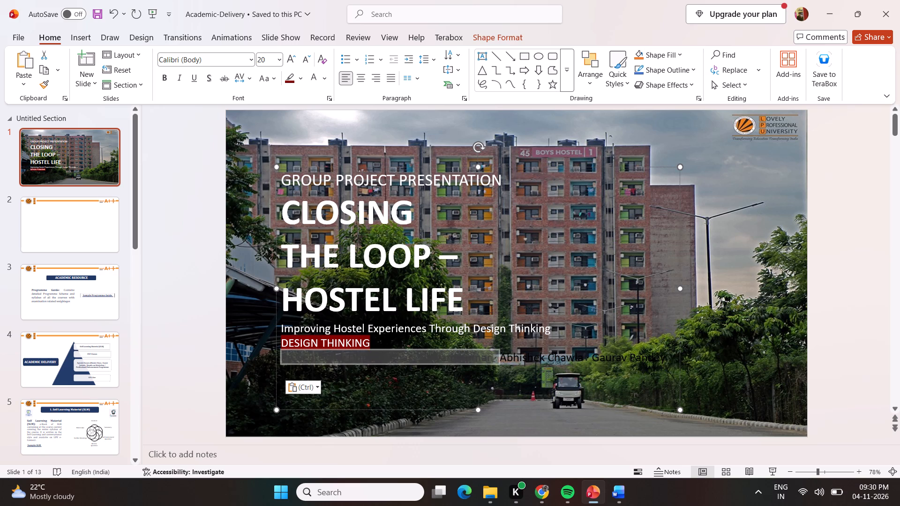
pyautogui.moveTo(513, 363); pyautogui.dragTo(577, 366)
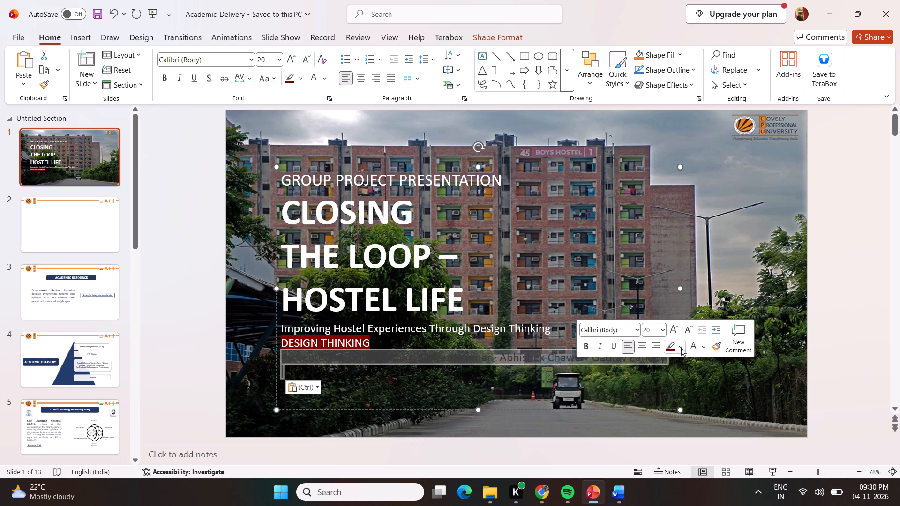
pyautogui.click(702, 347)
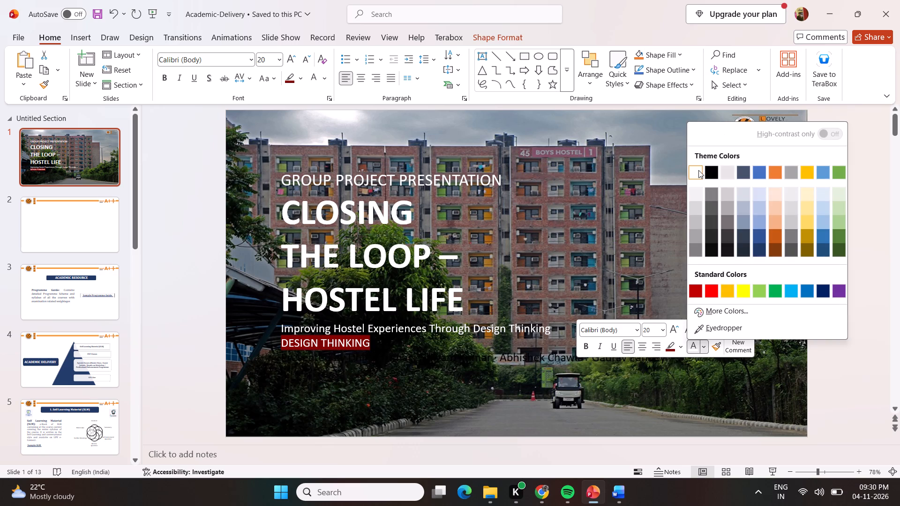
pyautogui.click(698, 170)
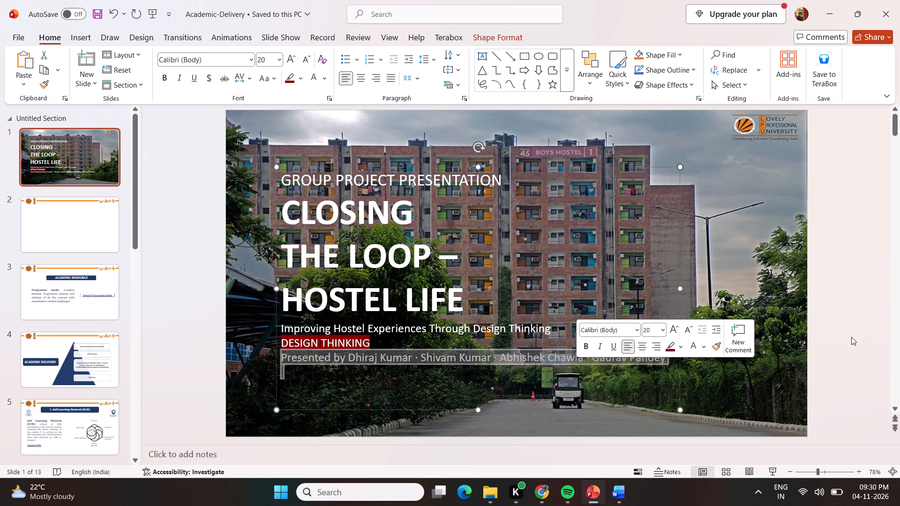
pyautogui.click(851, 337)
# Move the title text box down and slightly left over slide 1's hostel photo, towards the slide's lower-left area.
pyautogui.click(516, 259)
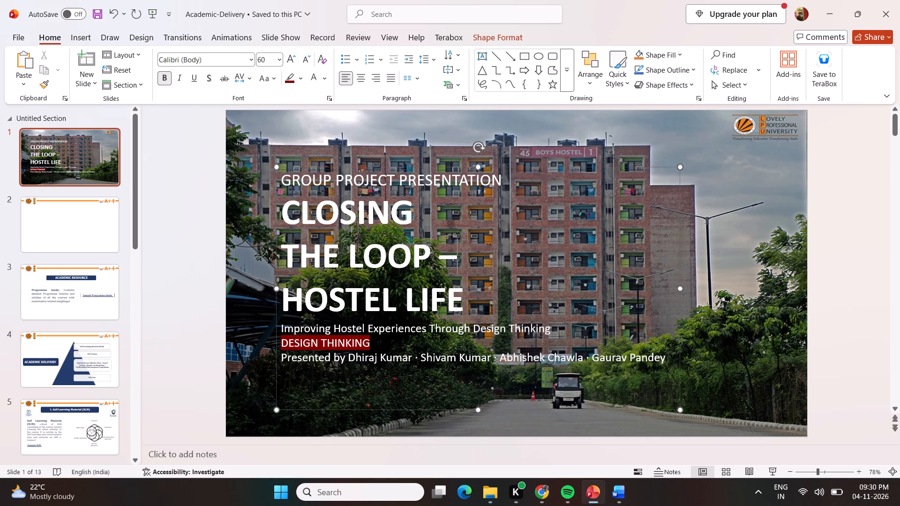
pyautogui.moveTo(335, 168); pyautogui.dragTo(309, 203)
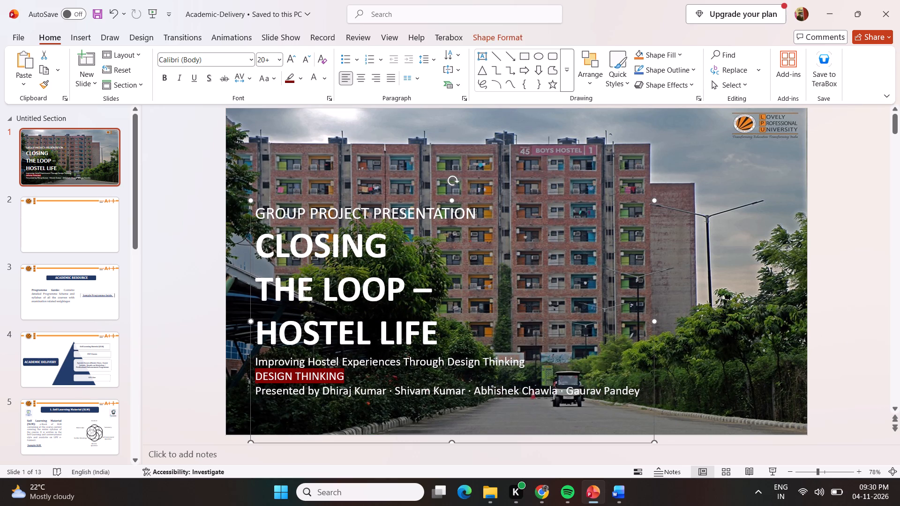
pyautogui.click(842, 246)
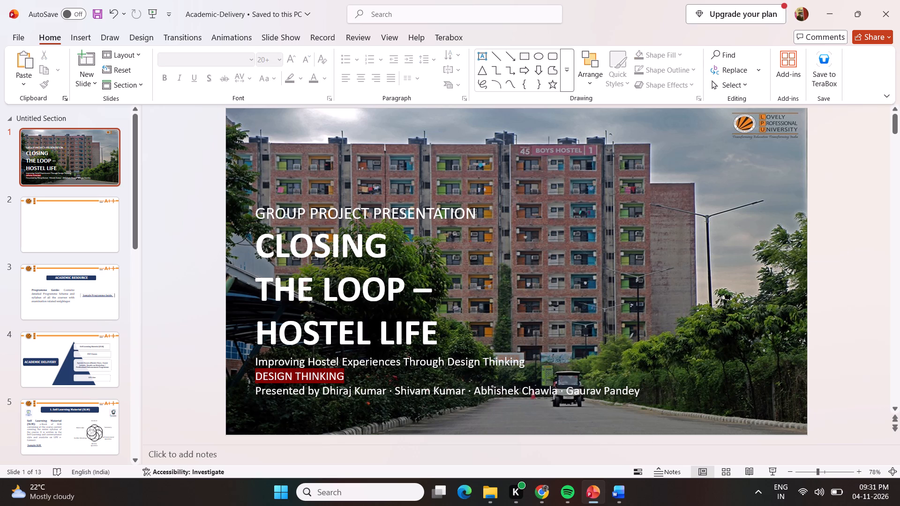
# Set the font size of the "GROUP PROJECT PRESENTATION" line on slide 1 to 36.
pyautogui.doubleClick(386, 213)
pyautogui.click(386, 213)
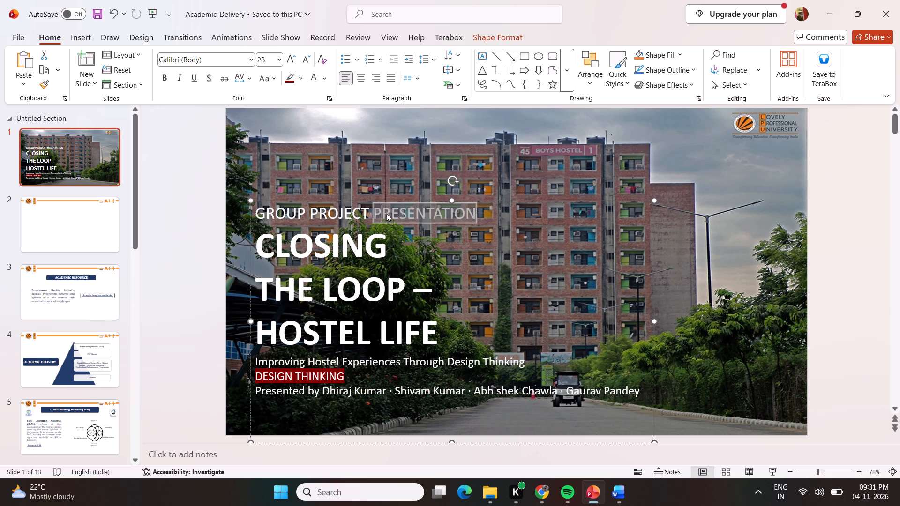
pyautogui.moveTo(258, 211); pyautogui.dragTo(408, 230)
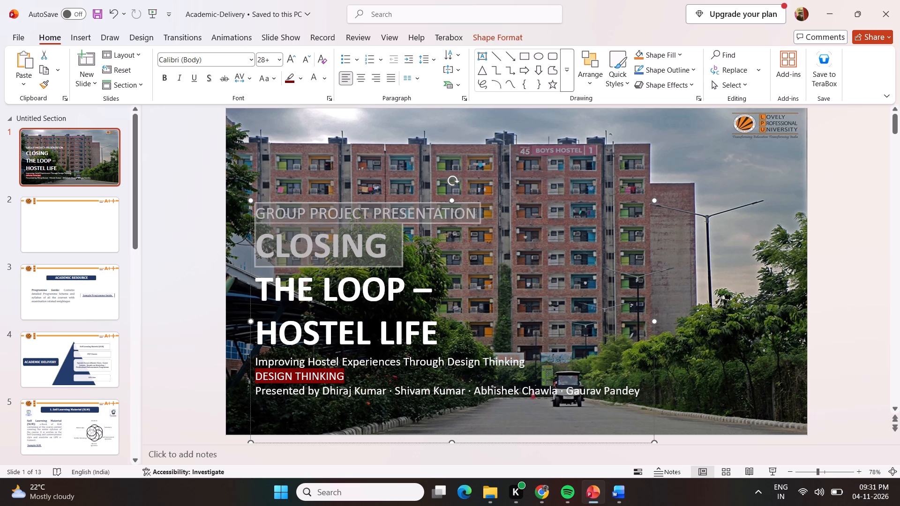
pyautogui.moveTo(408, 230); pyautogui.dragTo(475, 213)
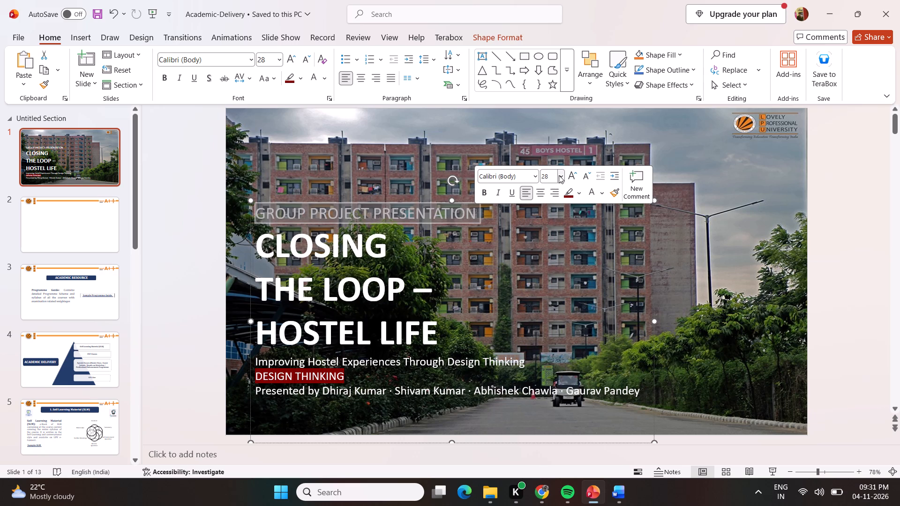
pyautogui.click(559, 175)
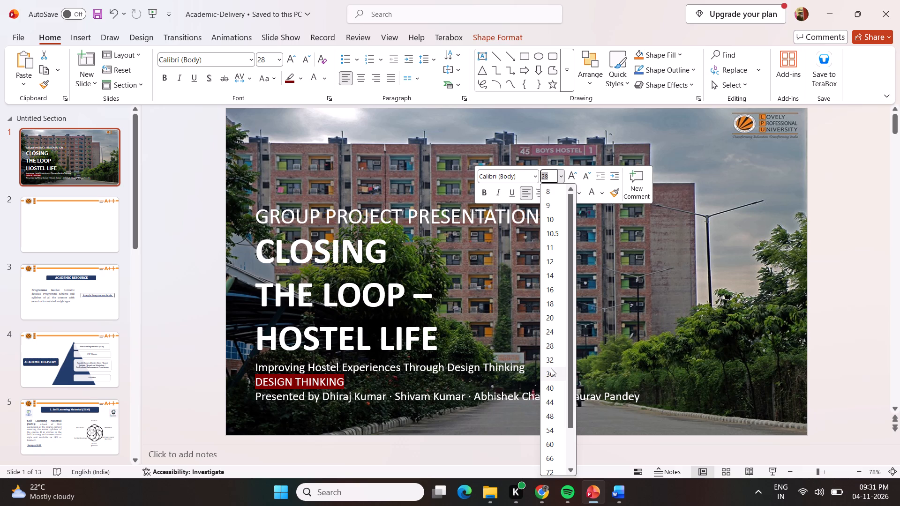
pyautogui.click(551, 368)
pyautogui.click(871, 286)
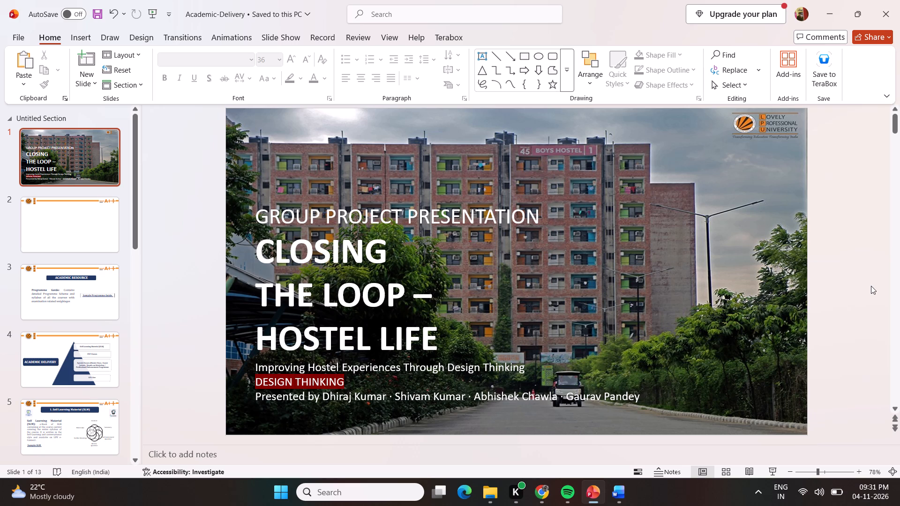
pyautogui.click(67, 227)
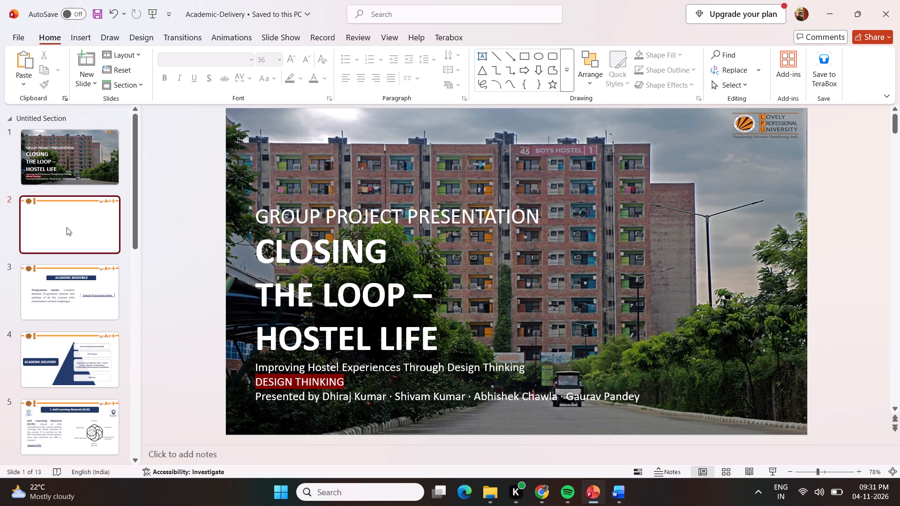
pyautogui.click(82, 162)
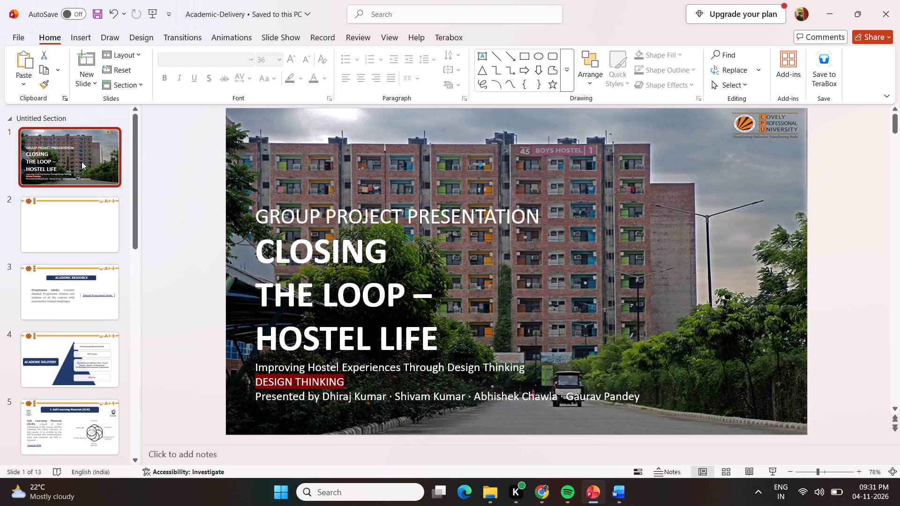
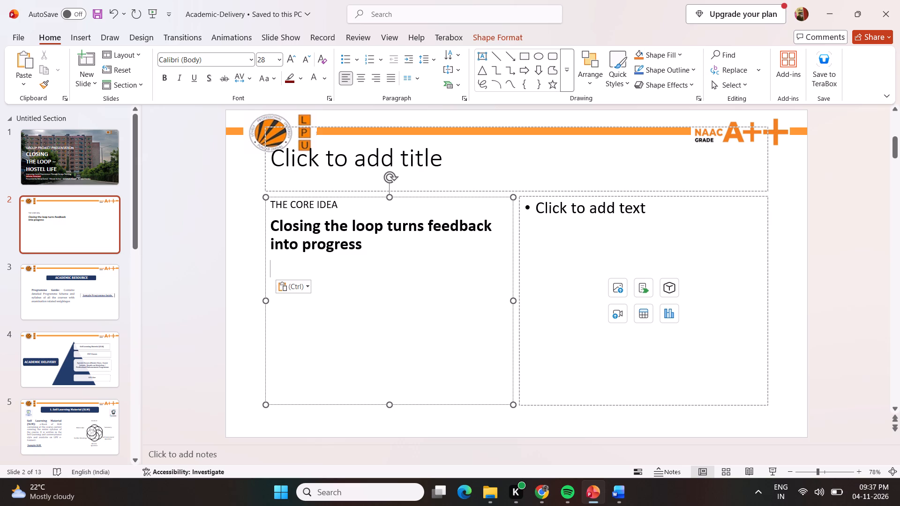
# Colour the "Closing the loop turns feedback into progress" heading theme orange in PowerPoint, using the Gamma slide's heading as reference.
pyautogui.moveTo(365, 244); pyautogui.dragTo(280, 222)
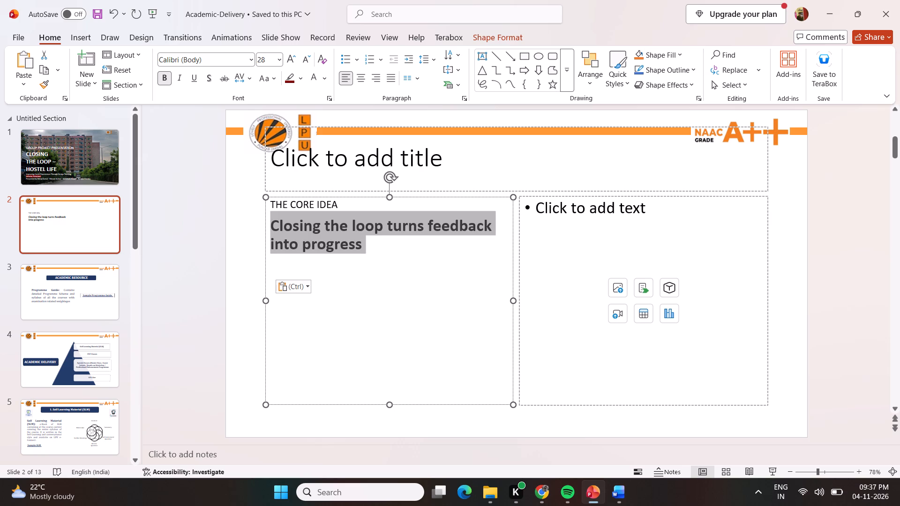
pyautogui.moveTo(280, 222); pyautogui.dragTo(280, 222)
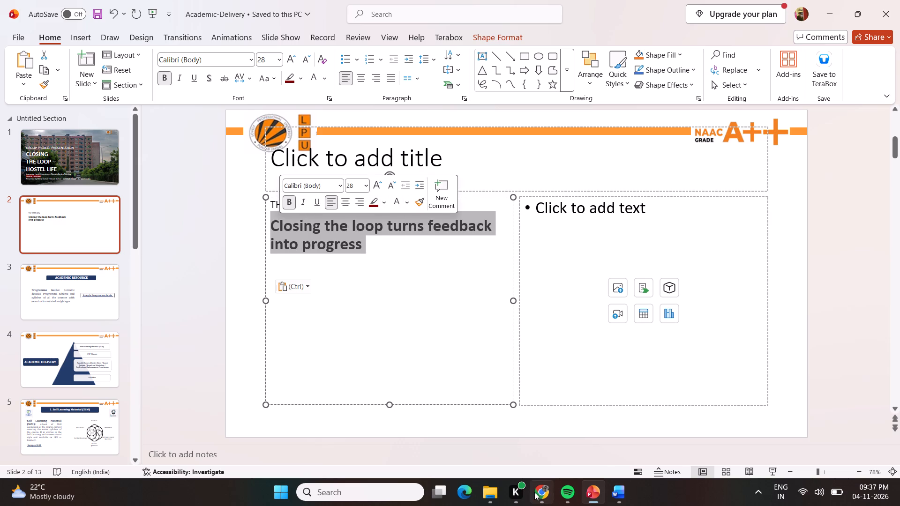
pyautogui.click(547, 491)
pyautogui.click(522, 339)
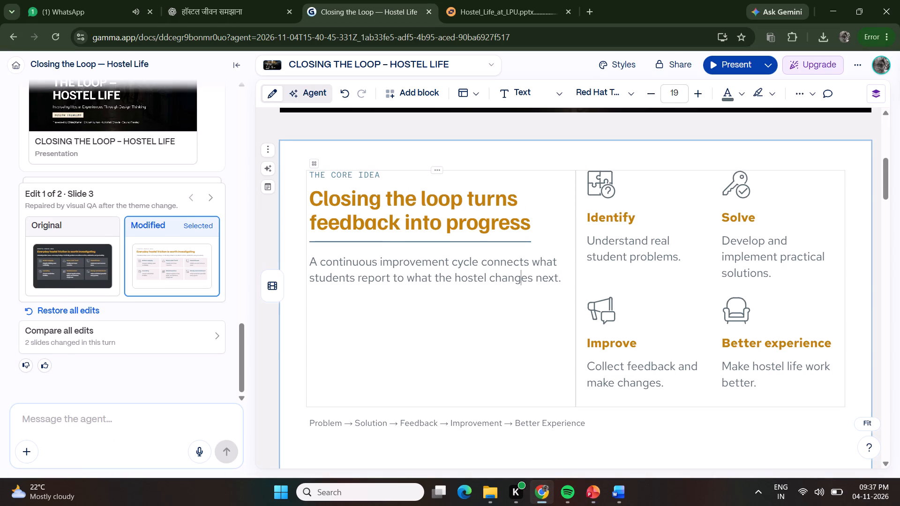
pyautogui.click(598, 493)
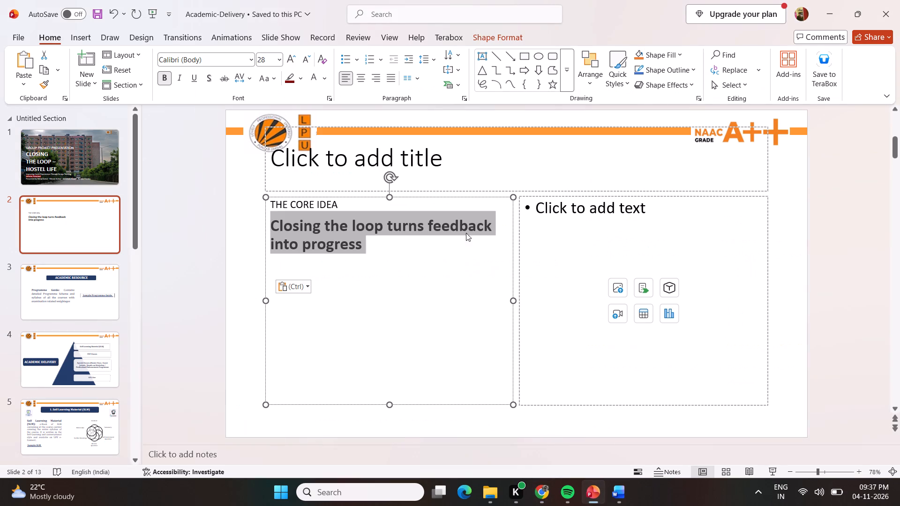
pyautogui.click(386, 248)
pyautogui.moveTo(386, 248); pyautogui.dragTo(296, 226)
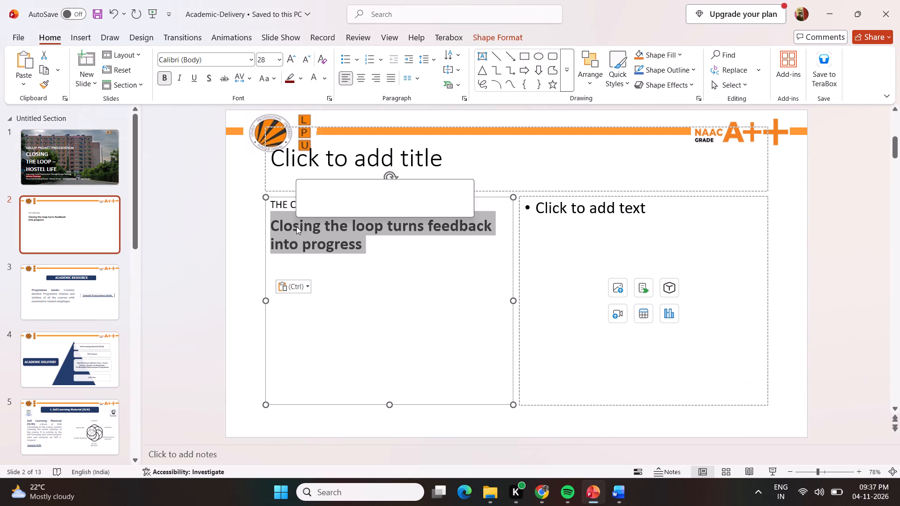
pyautogui.click(424, 204)
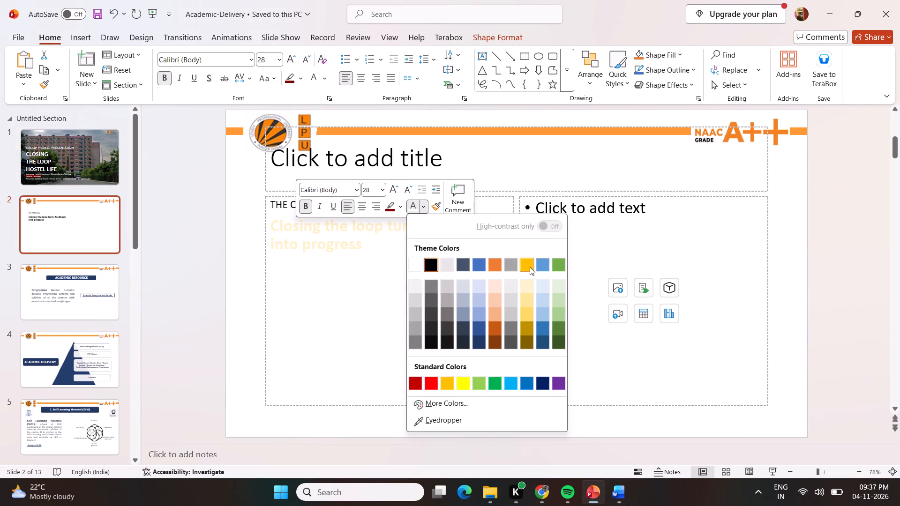
pyautogui.click(491, 262)
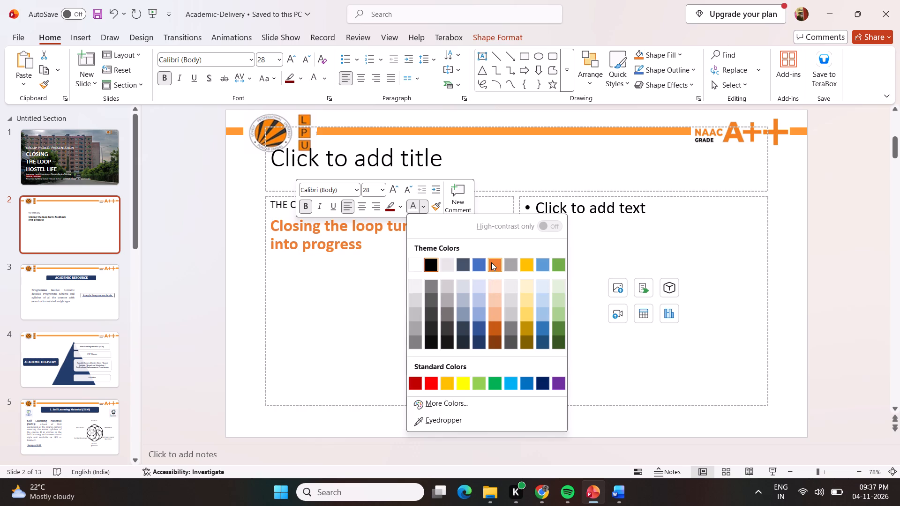
pyautogui.click(392, 256)
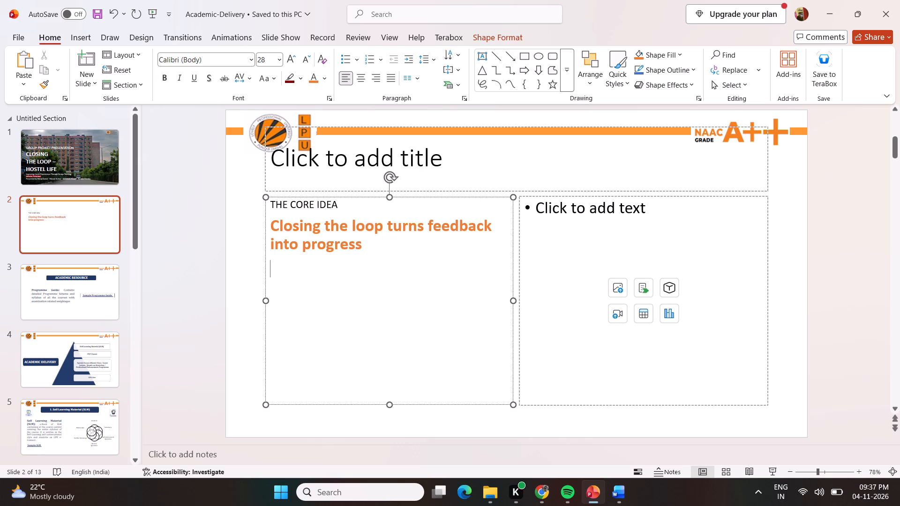
# Make the "THE CORE IDEA" label above the orange heading bold.
pyautogui.tripleClick(328, 207)
pyautogui.click(337, 187)
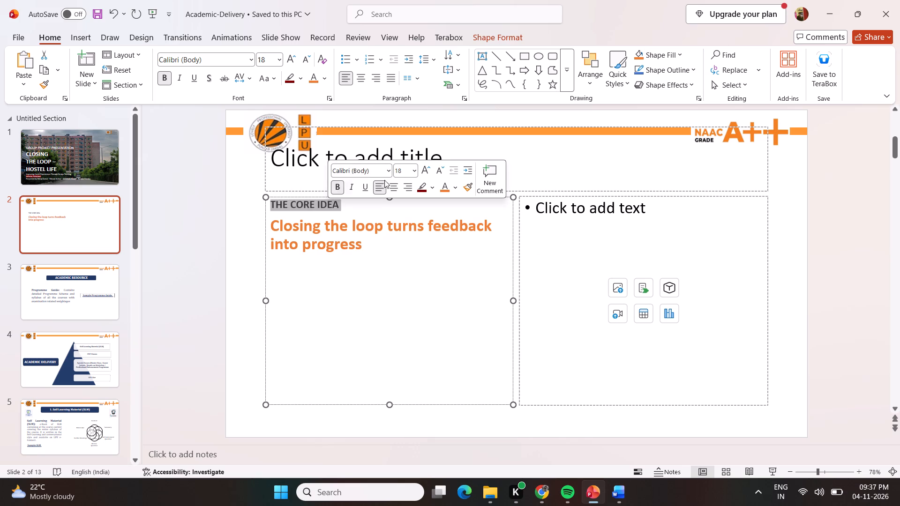
pyautogui.click(412, 246)
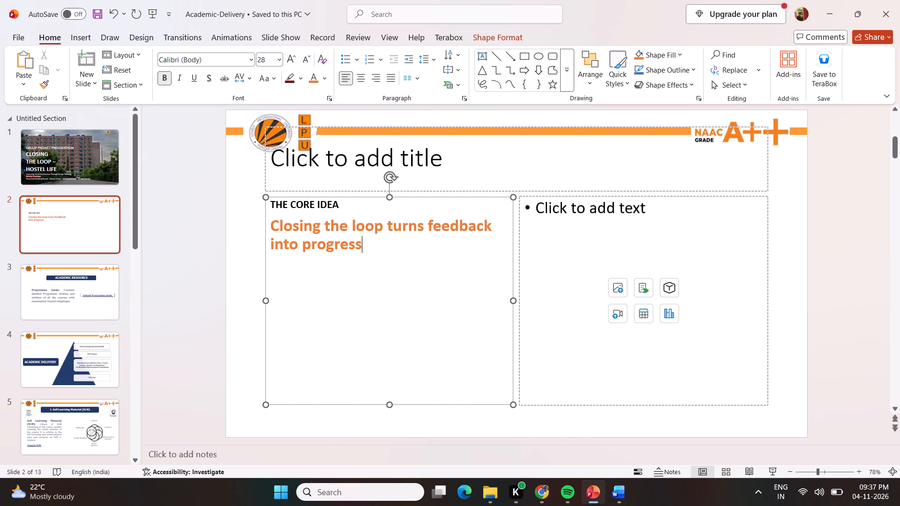
pyautogui.tripleClick(326, 206)
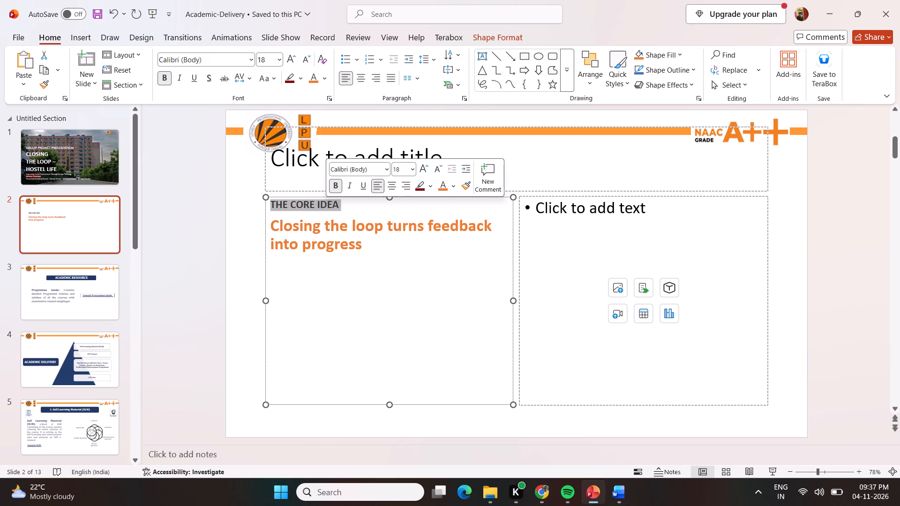
pyautogui.click(379, 238)
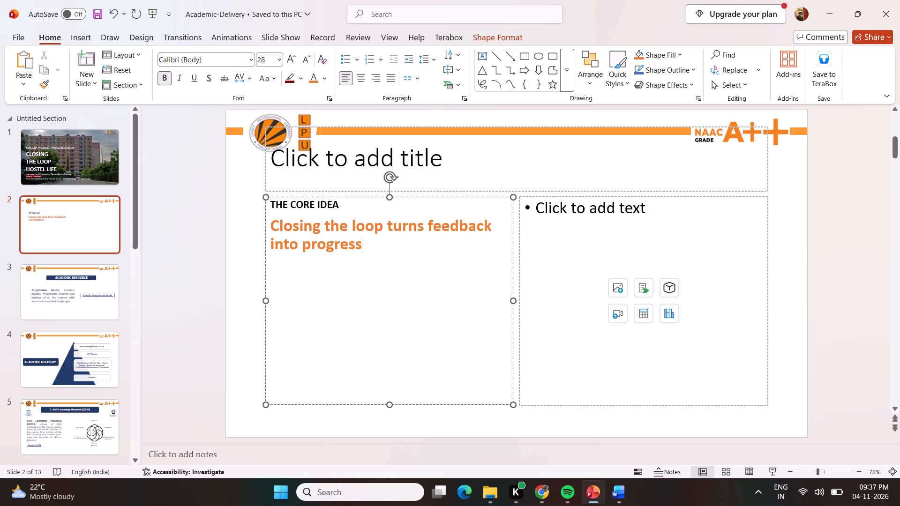
# Add an empty line below the orange heading on slide 2 in PowerPoint, using the Gamma slide as reference.
pyautogui.click(546, 488)
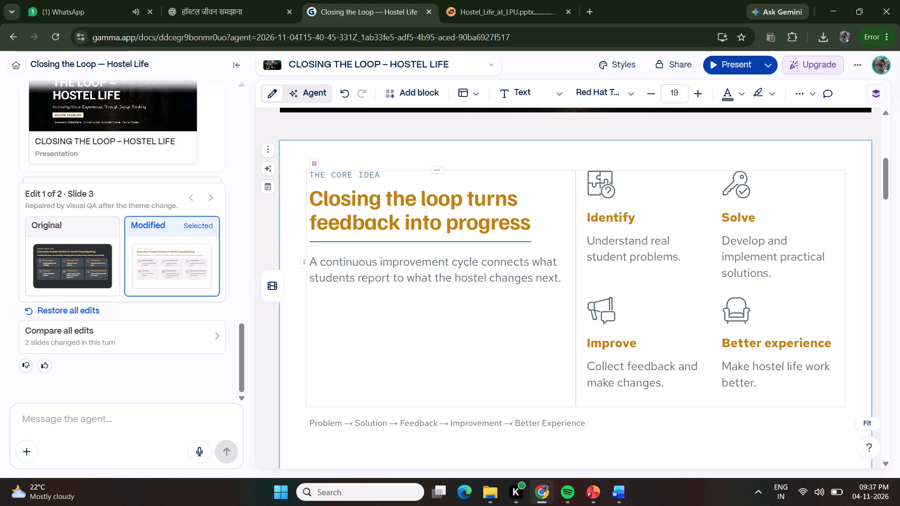
pyautogui.click(589, 497)
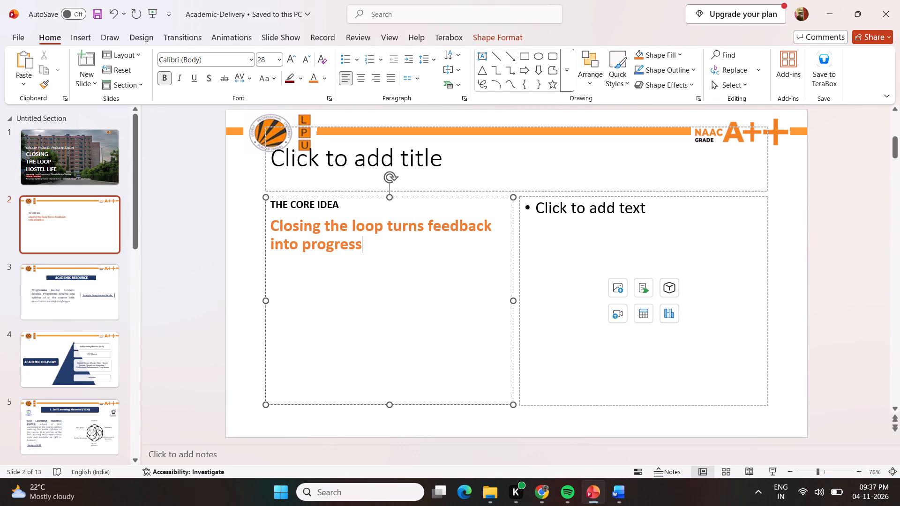
pyautogui.press('Return')
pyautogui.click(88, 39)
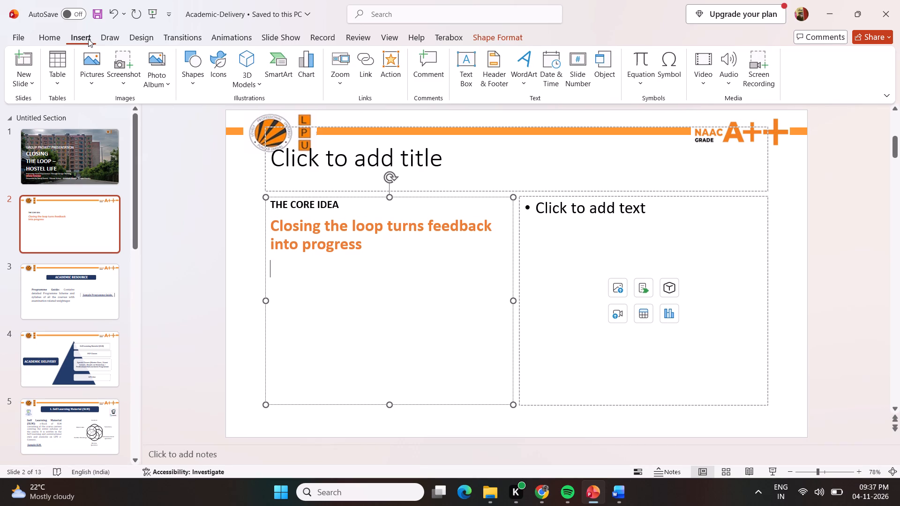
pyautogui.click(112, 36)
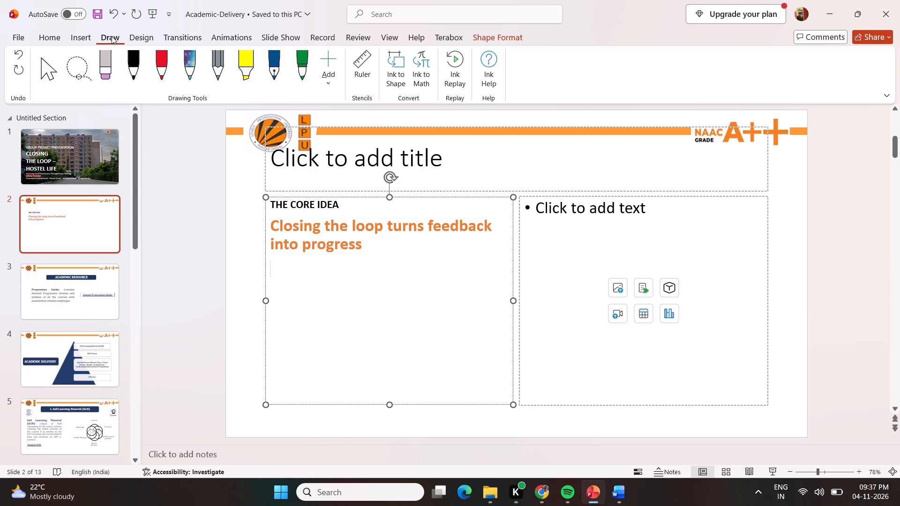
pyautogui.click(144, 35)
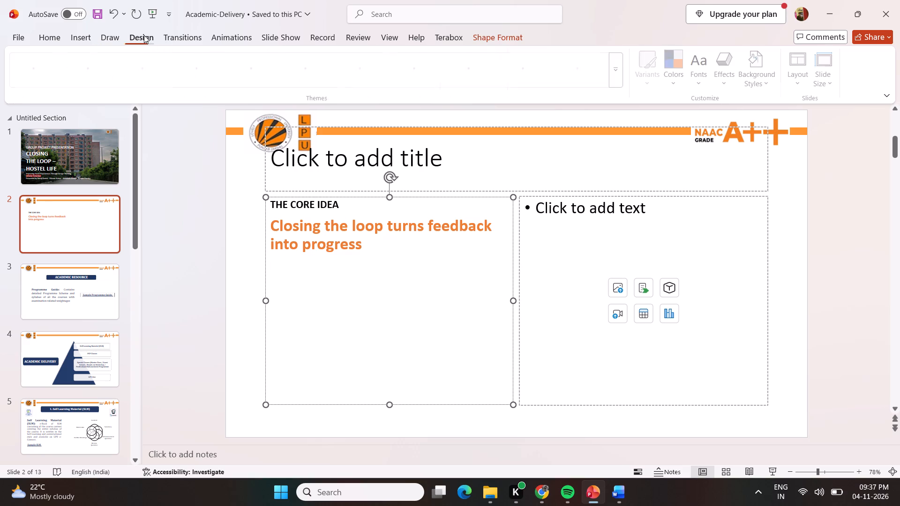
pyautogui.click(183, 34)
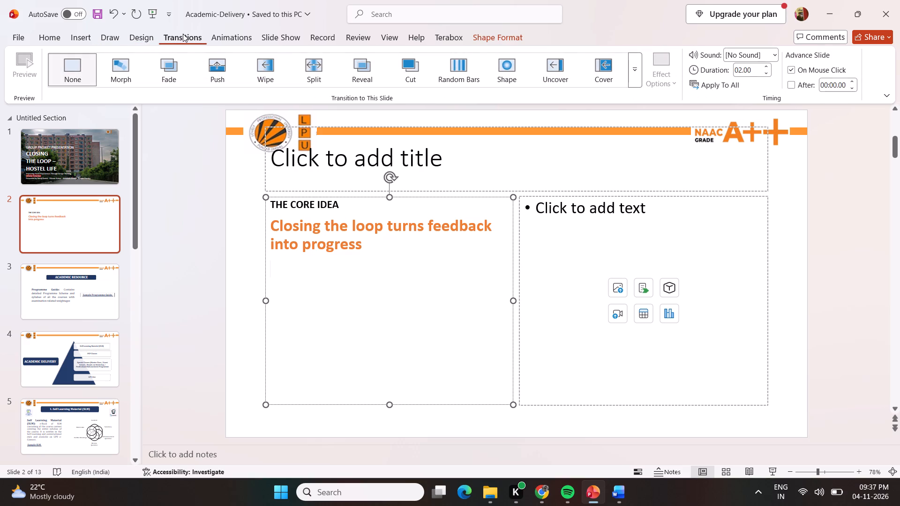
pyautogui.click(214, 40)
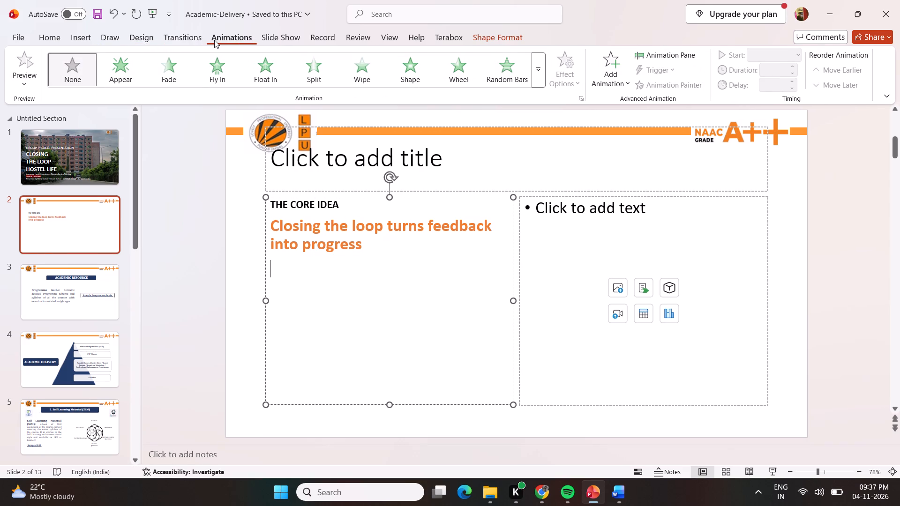
# Draw a horizontal line about 12.7 cm long just under the orange heading, its start aligned with the heading text.
pyautogui.click(52, 38)
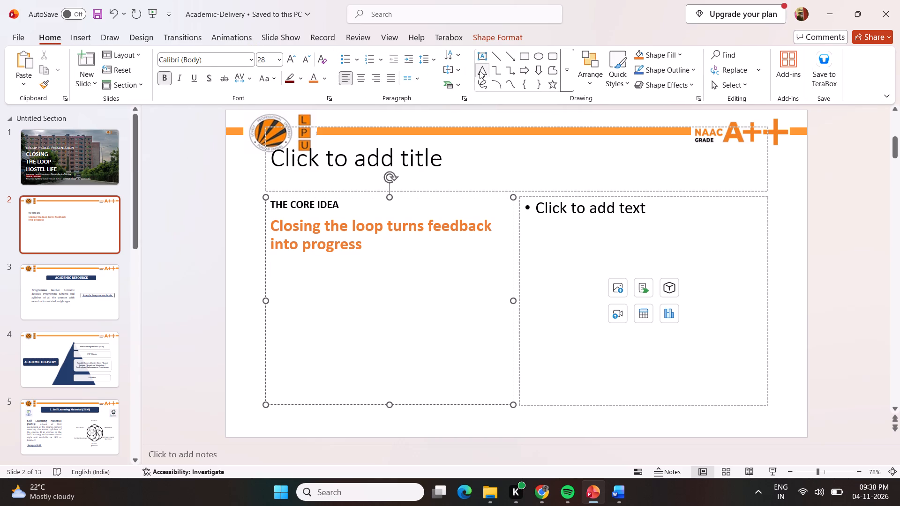
pyautogui.click(499, 60)
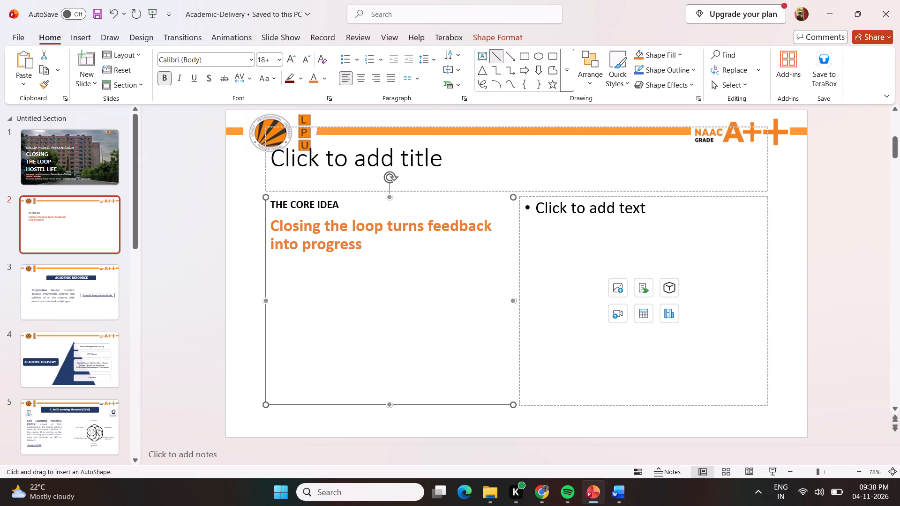
pyautogui.moveTo(268, 253); pyautogui.dragTo(456, 254)
pyautogui.moveTo(456, 254); pyautogui.dragTo(484, 252)
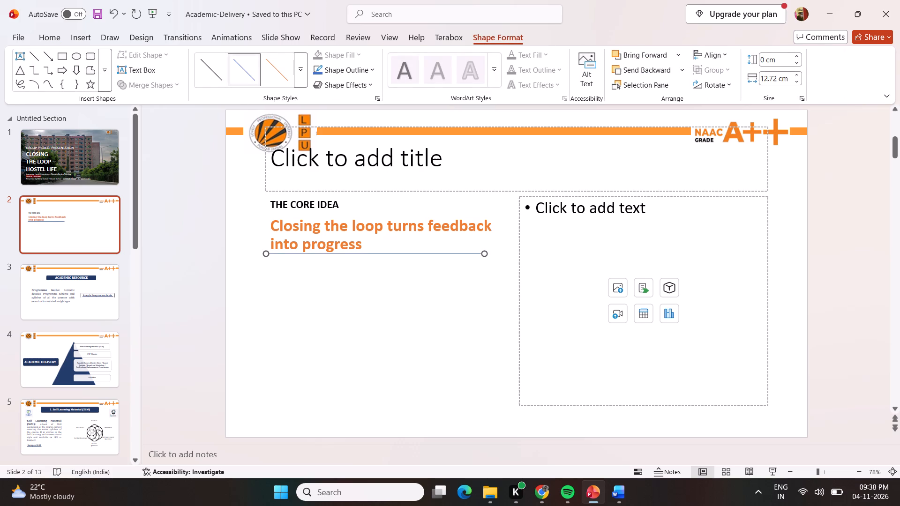
pyautogui.click(472, 300)
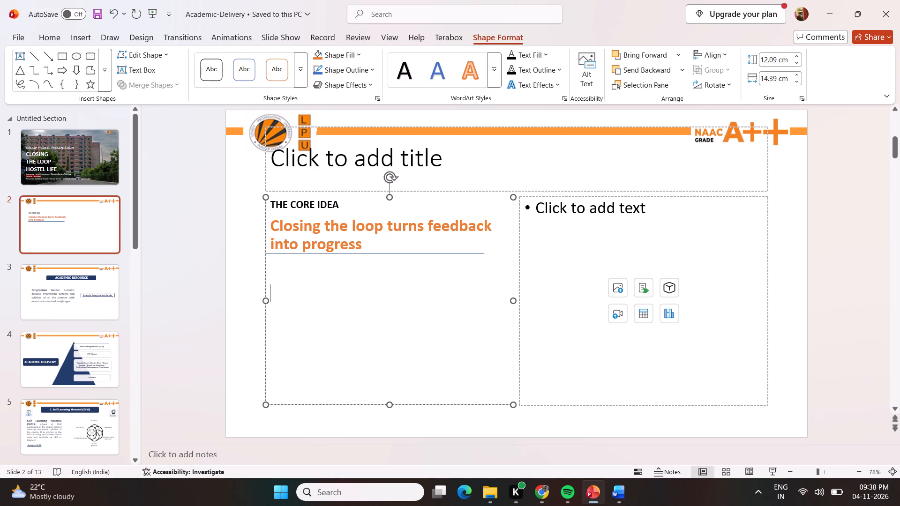
pyautogui.moveTo(382, 254); pyautogui.dragTo(387, 258)
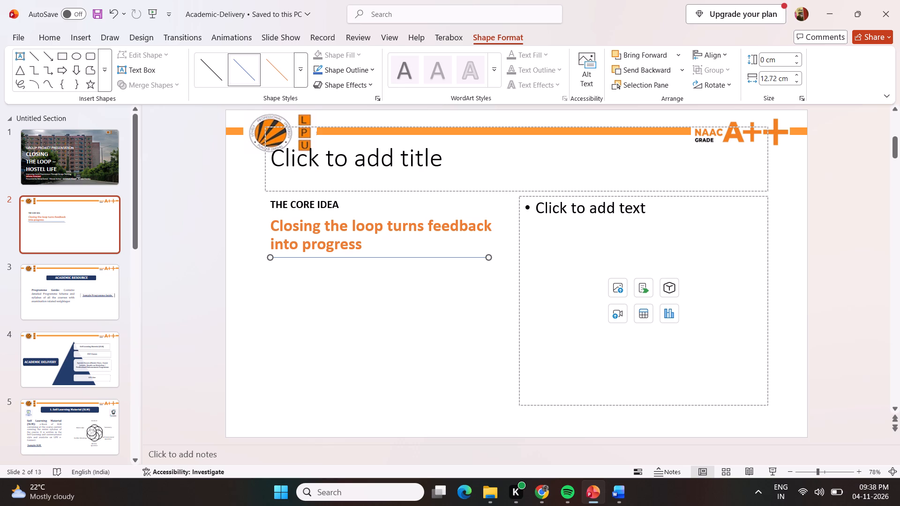
# Try the orange preset style on the line under the heading, and settle on the black one.
pyautogui.click(272, 74)
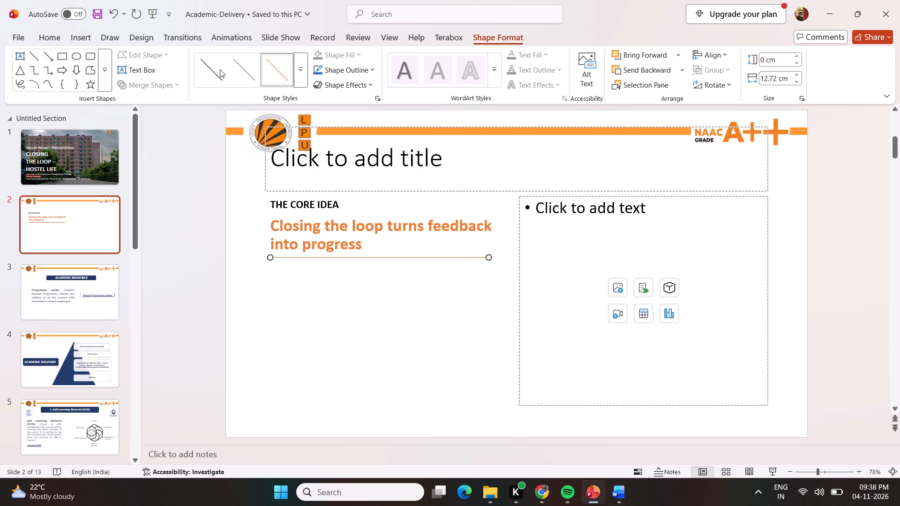
pyautogui.click(218, 70)
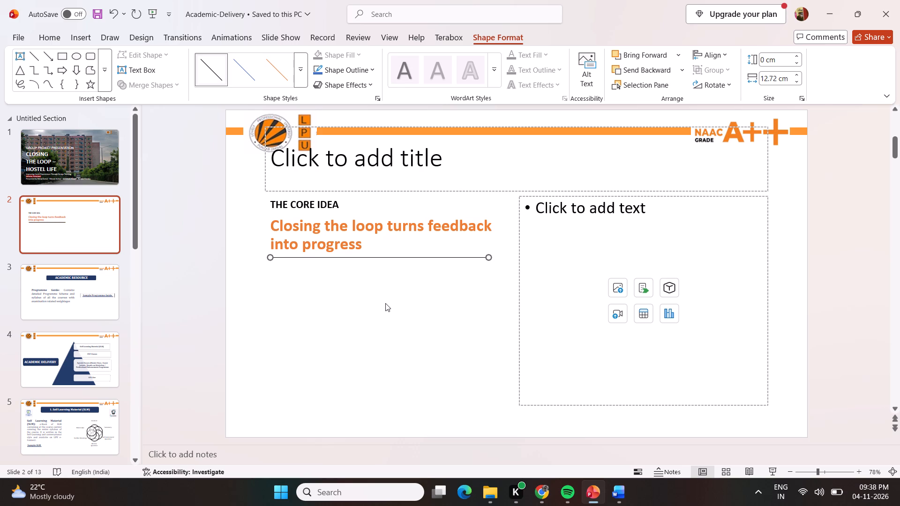
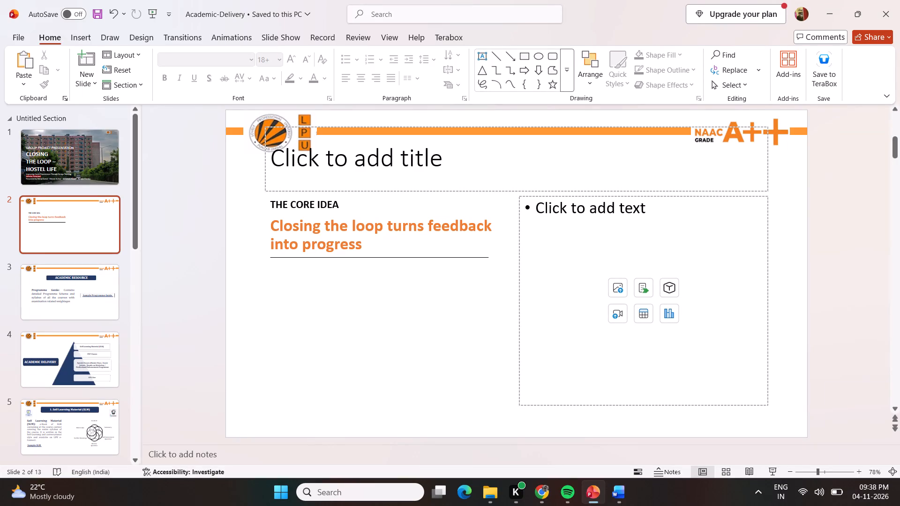
# Copy the "A continuous improvement cycle…" paragraph from the Gamma slide in Chrome and paste it below the line on slide 2 in PowerPoint.
pyautogui.click(540, 492)
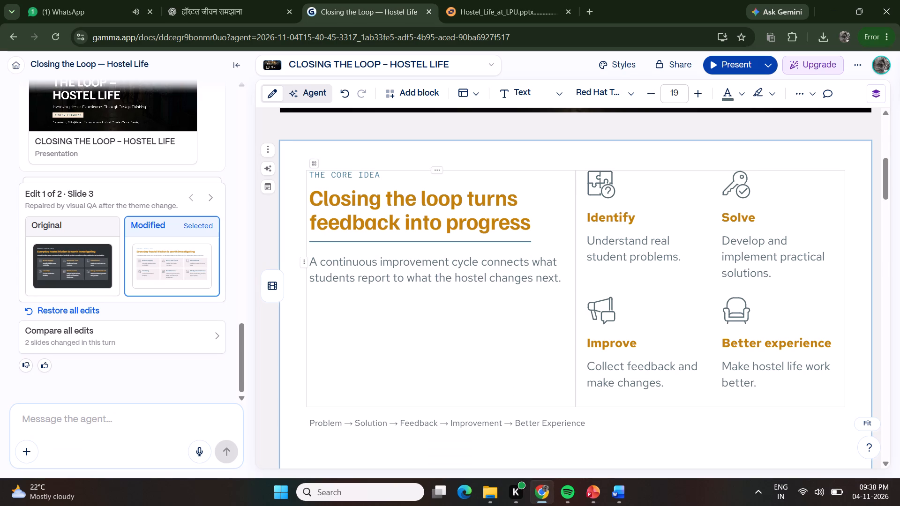
pyautogui.moveTo(559, 281); pyautogui.dragTo(479, 275)
pyautogui.click(479, 275)
pyautogui.moveTo(309, 262); pyautogui.dragTo(563, 292)
pyautogui.hotkey('ctrl', 'c')
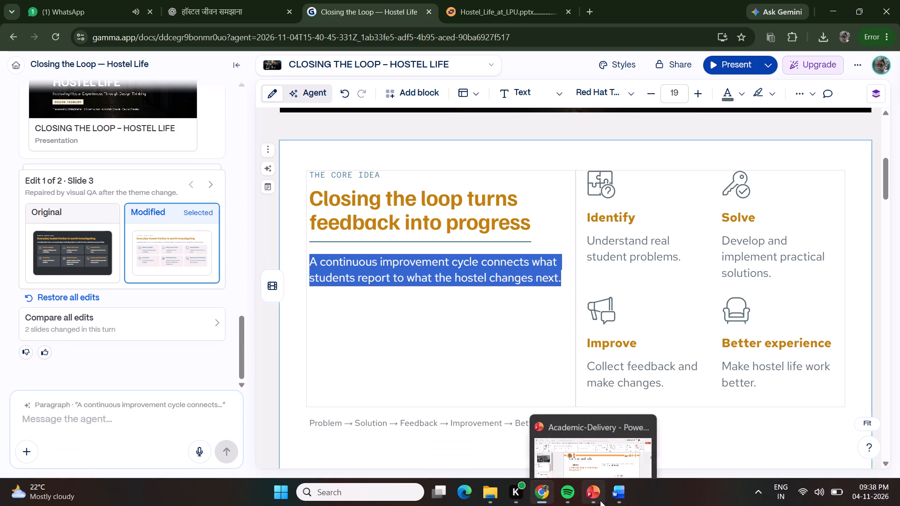
pyautogui.click(600, 500)
pyautogui.click(451, 274)
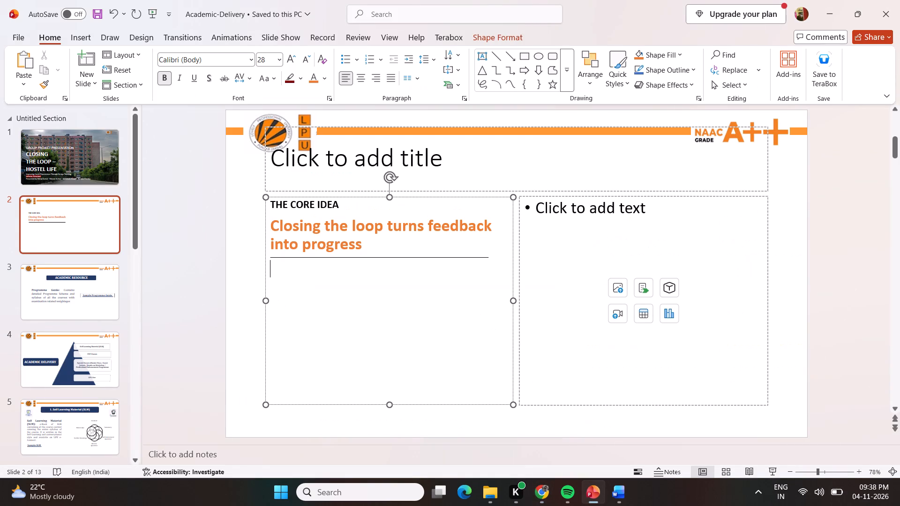
pyautogui.press('Return')
pyautogui.press('BackSpace')
pyautogui.hotkey('ctrl', 'v')
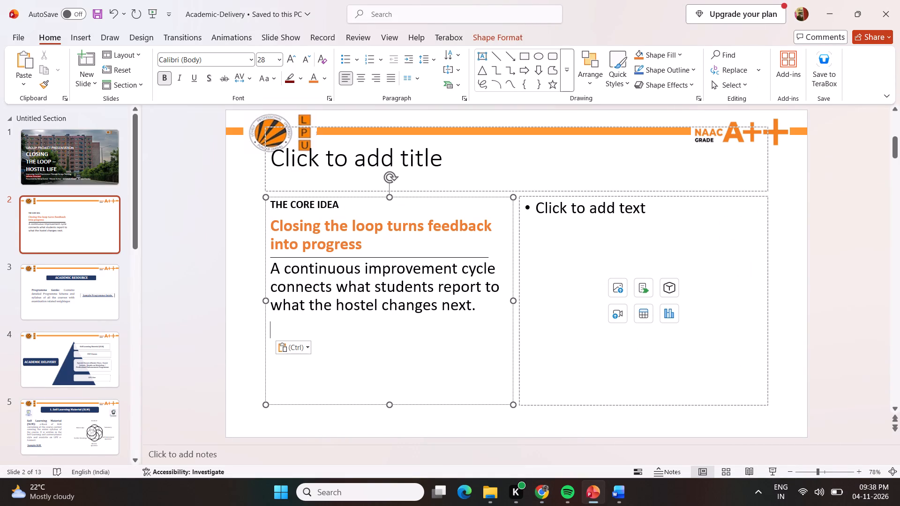
pyautogui.click(542, 505)
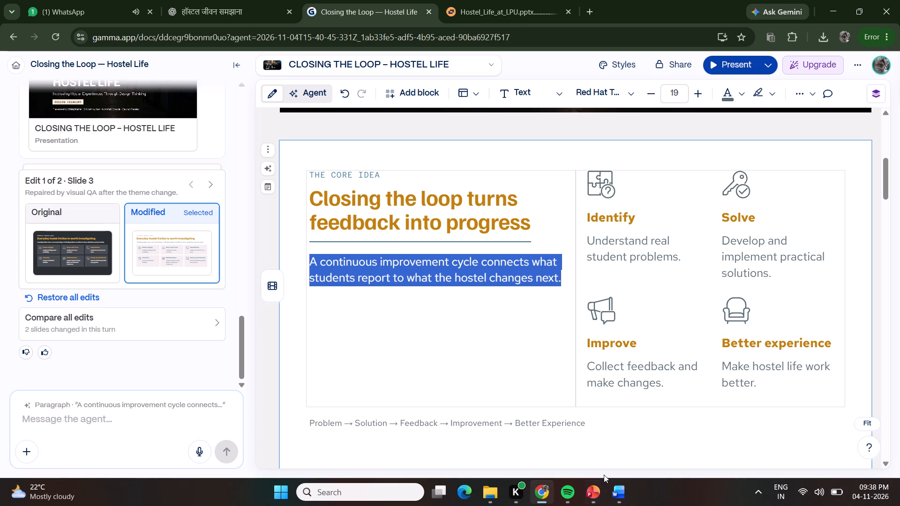
pyautogui.click(598, 496)
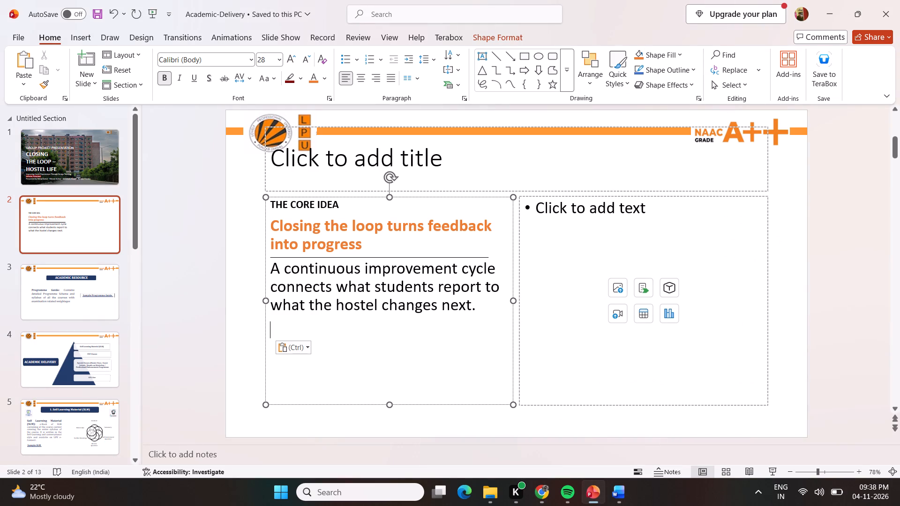
# Set the font size of the pasted improvement cycle paragraph to 28.
pyautogui.moveTo(479, 308); pyautogui.dragTo(276, 275)
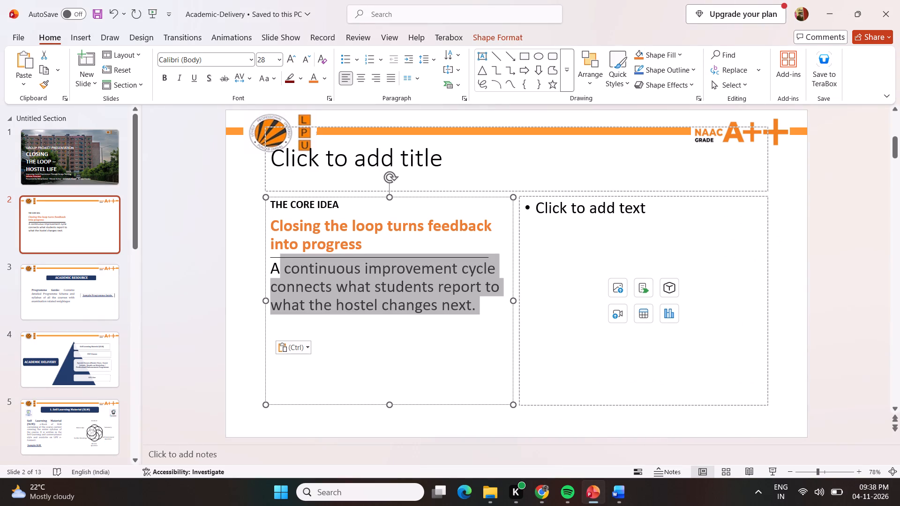
pyautogui.moveTo(276, 275); pyautogui.dragTo(269, 273)
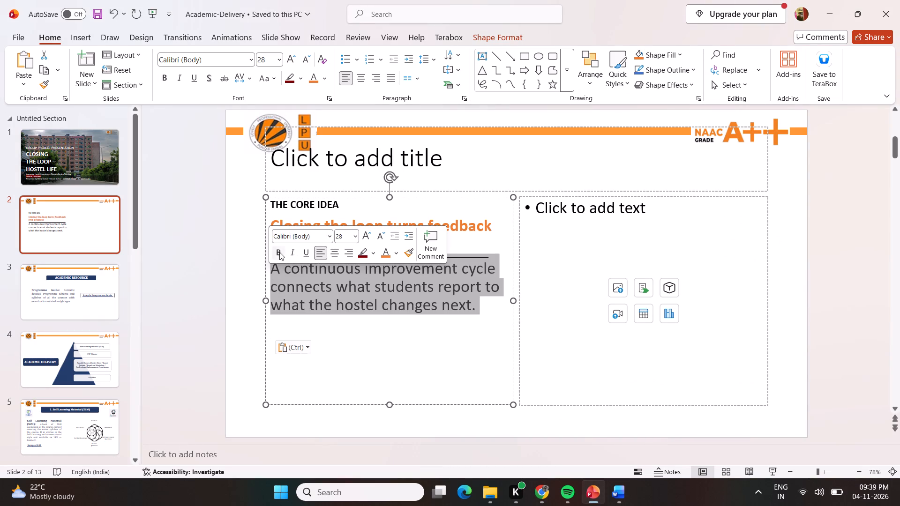
pyautogui.click(356, 235)
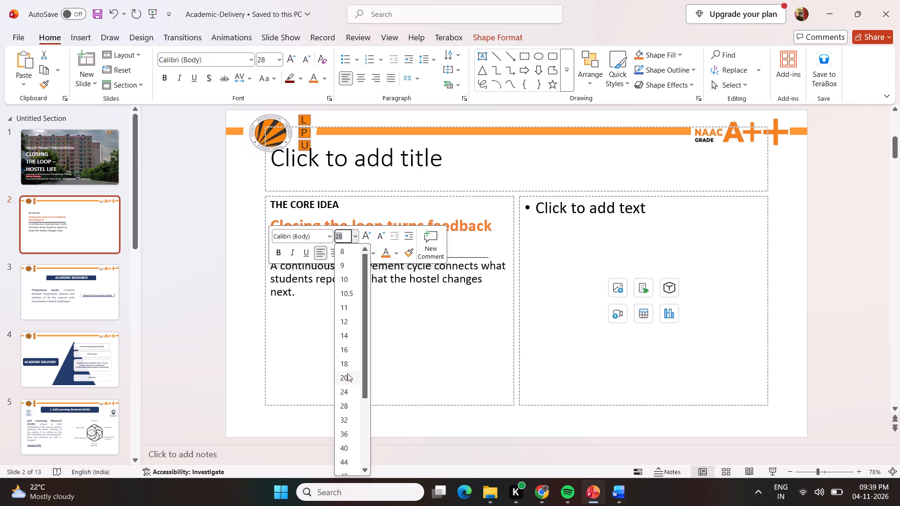
pyautogui.click(343, 404)
pyautogui.click(374, 343)
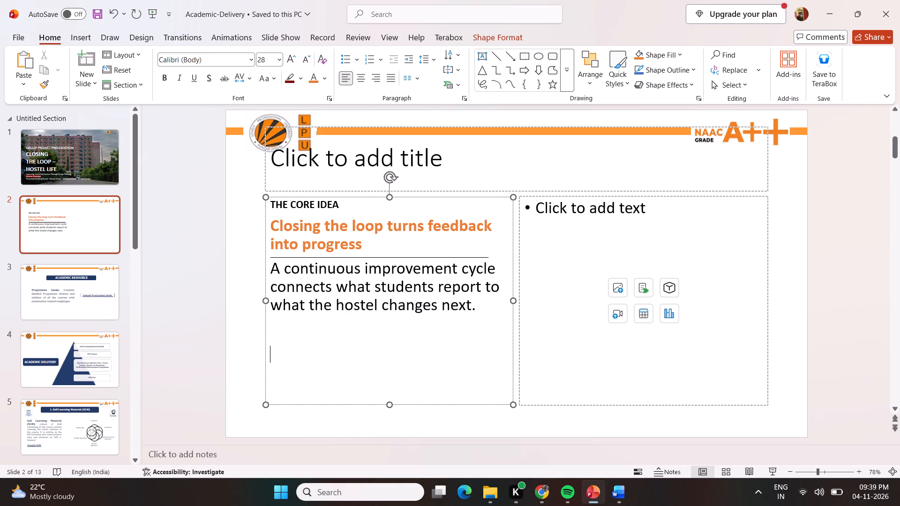
# Insert an empty line between the heading's underline and the improvement cycle paragraph.
pyautogui.click(363, 274)
pyautogui.click(499, 258)
pyautogui.click(271, 269)
pyautogui.press('Return')
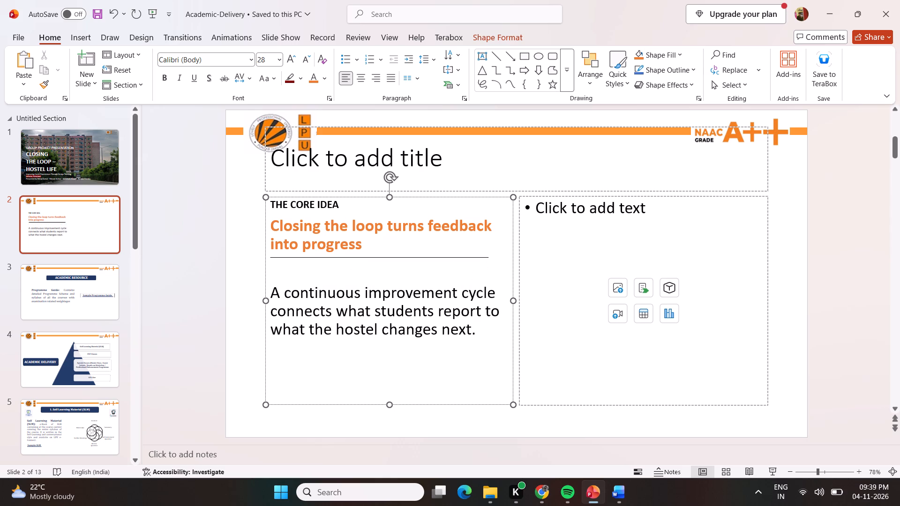
pyautogui.click(291, 269)
# Move the horizontal line slightly down into the gap between the orange heading and the paragraph.
pyautogui.click(372, 255)
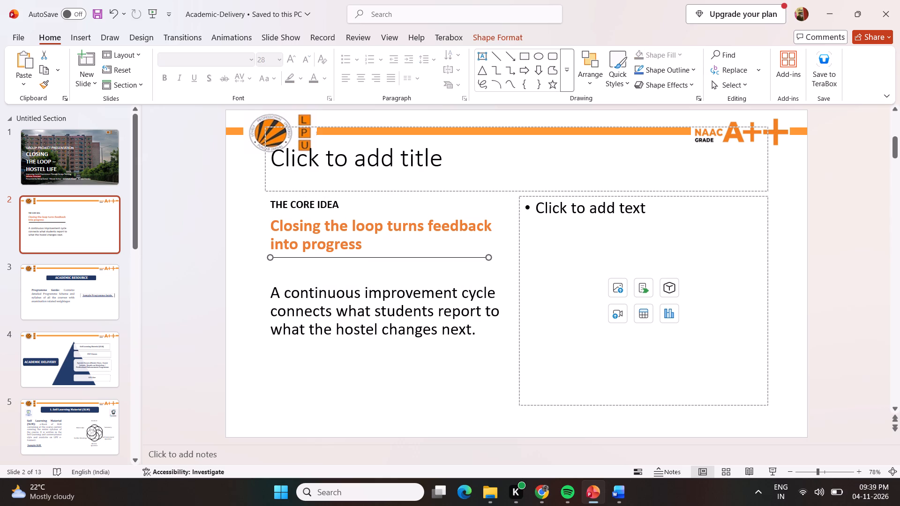
pyautogui.moveTo(372, 255); pyautogui.dragTo(371, 262)
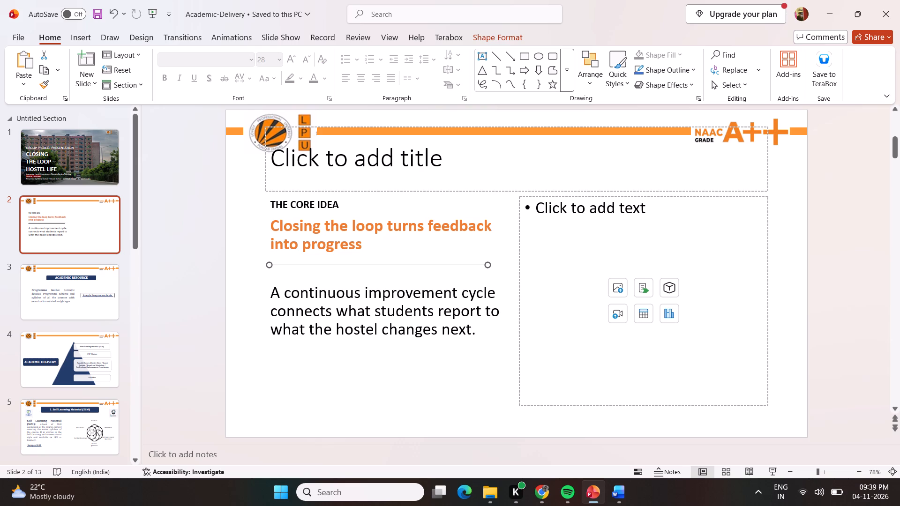
pyautogui.click(399, 281)
pyautogui.click(224, 177)
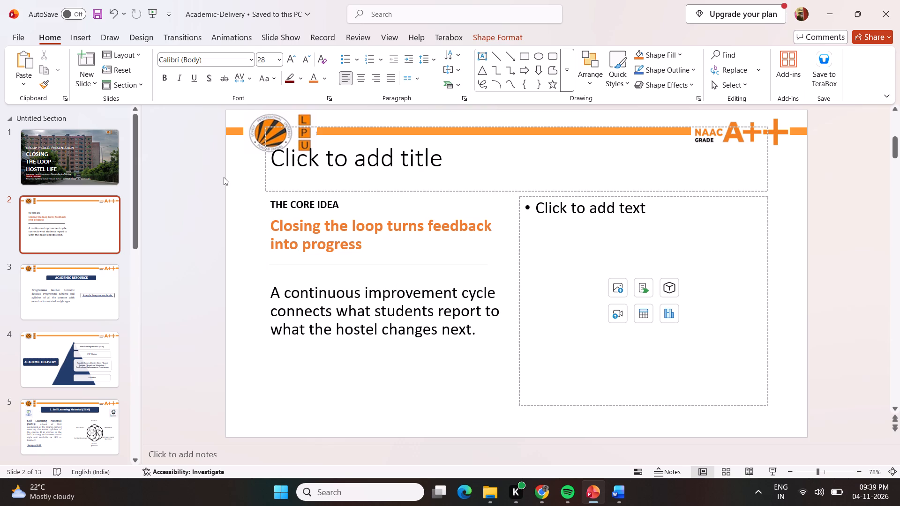
pyautogui.click(370, 173)
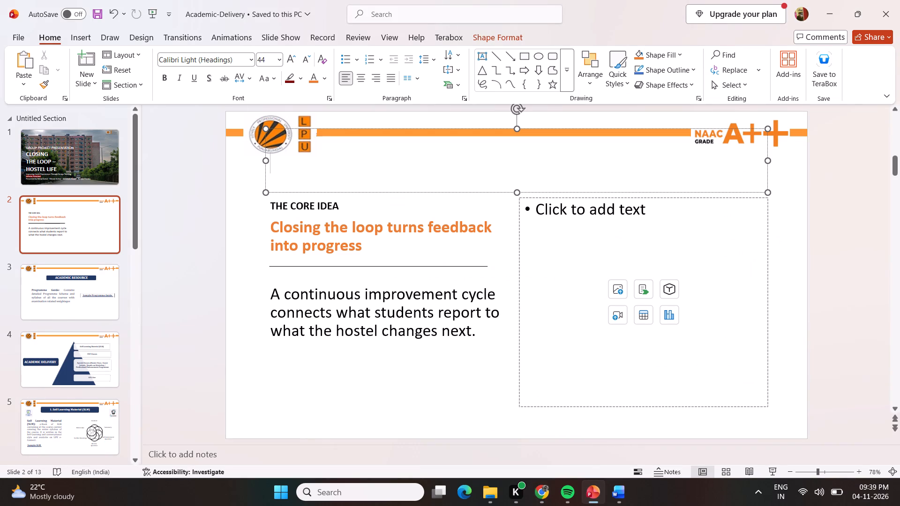
pyautogui.click(331, 206)
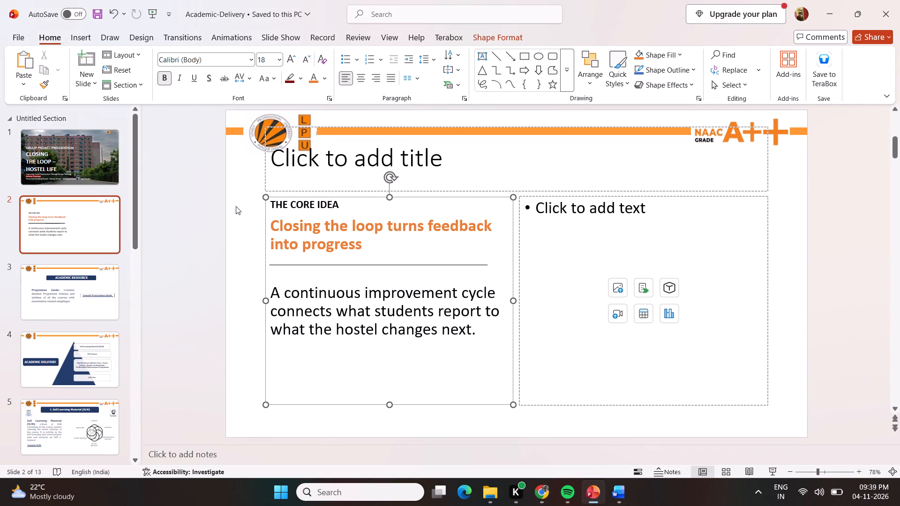
pyautogui.click(236, 206)
pyautogui.click(305, 203)
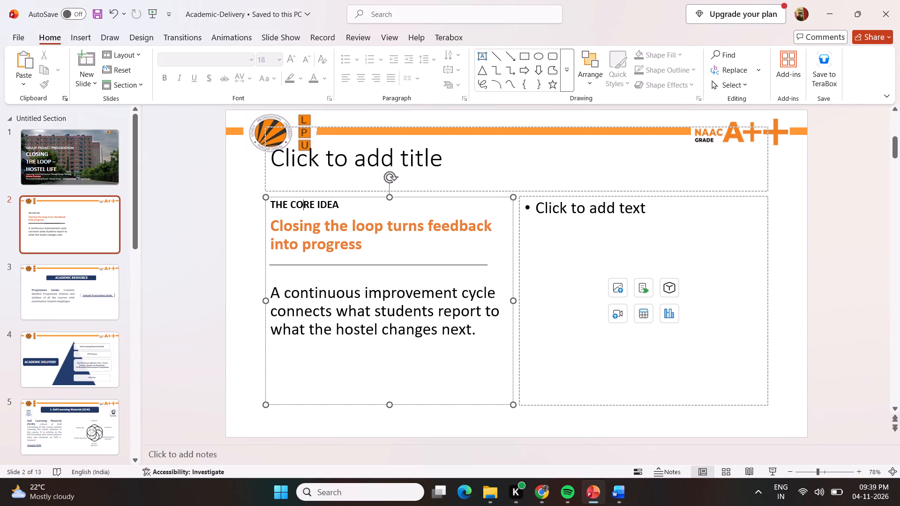
pyautogui.moveTo(305, 203); pyautogui.dragTo(304, 191)
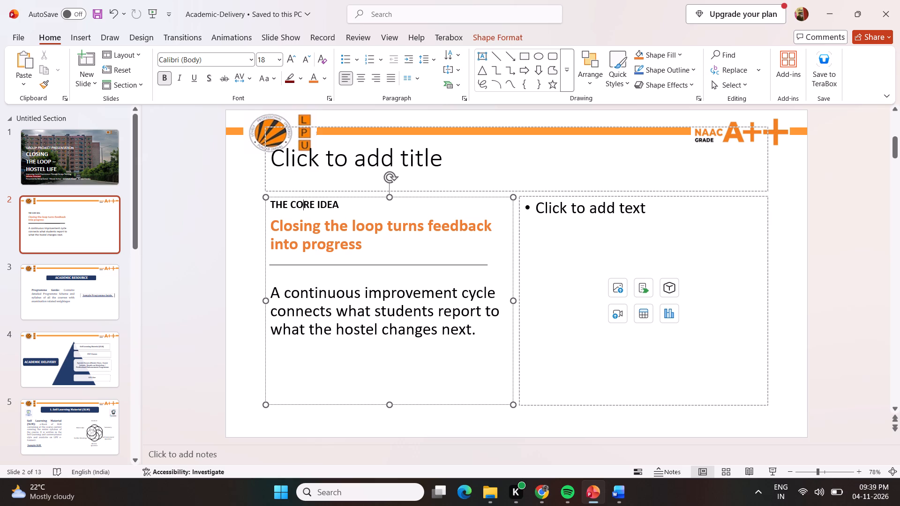
pyautogui.click(273, 128)
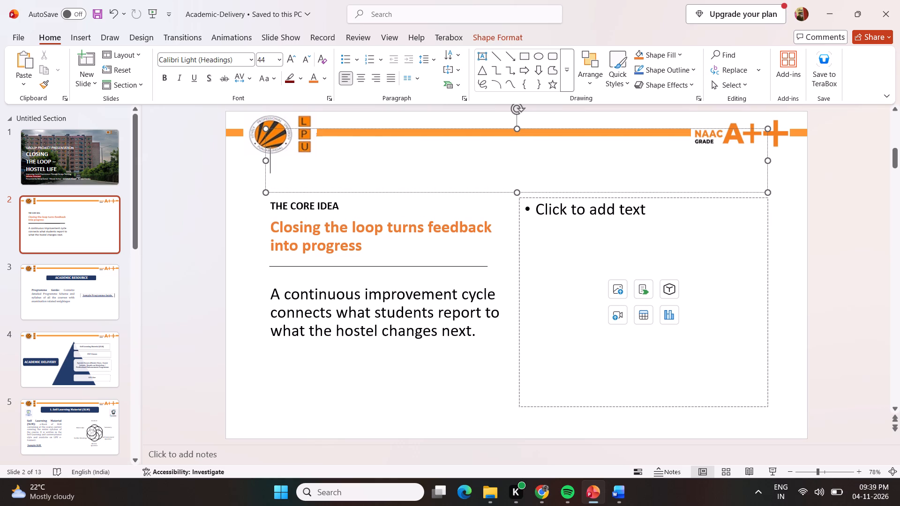
pyautogui.click(266, 128)
pyautogui.press('BackSpace')
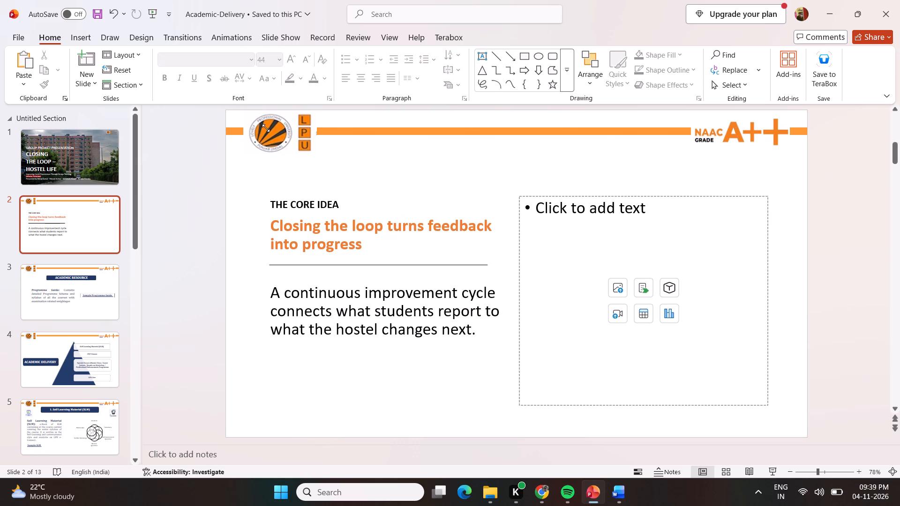
# Move the core idea text box up and slightly left, extending its bottom edge to align with the neighbouring placeholder.
pyautogui.click(325, 202)
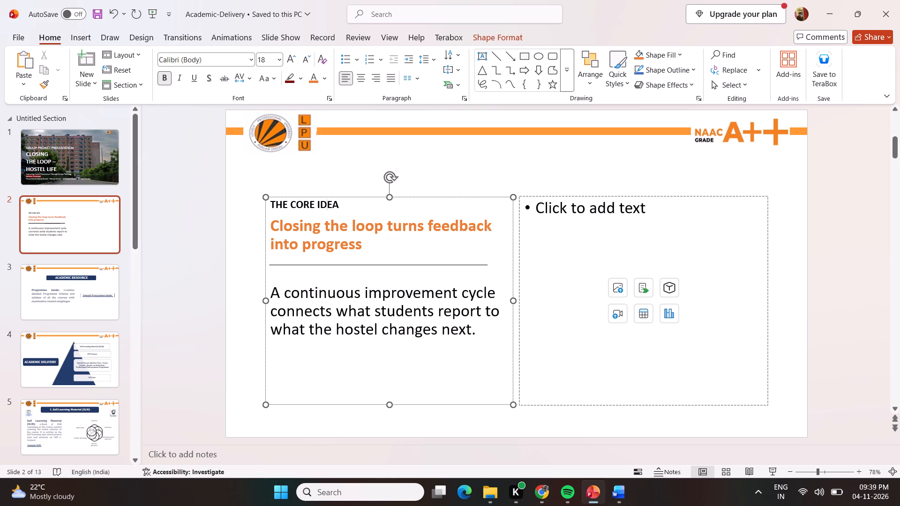
pyautogui.moveTo(360, 196); pyautogui.dragTo(349, 170)
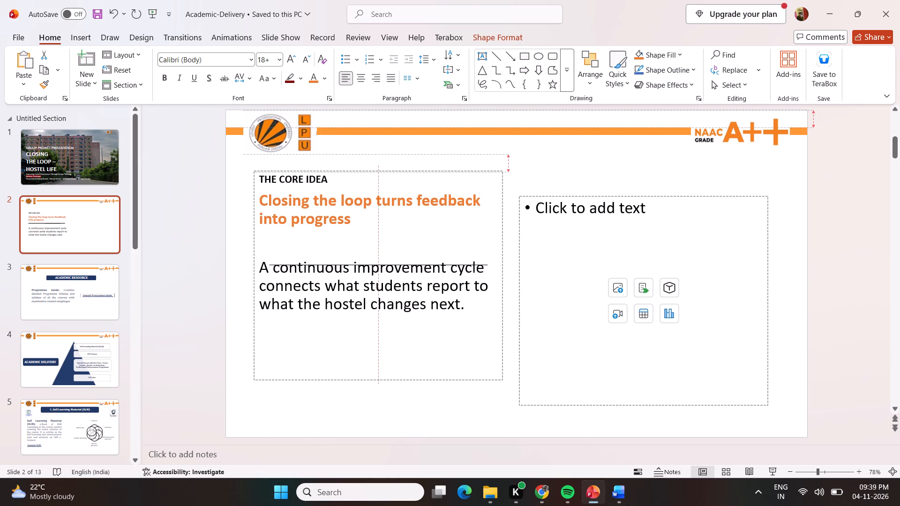
pyautogui.moveTo(349, 170); pyautogui.dragTo(347, 165)
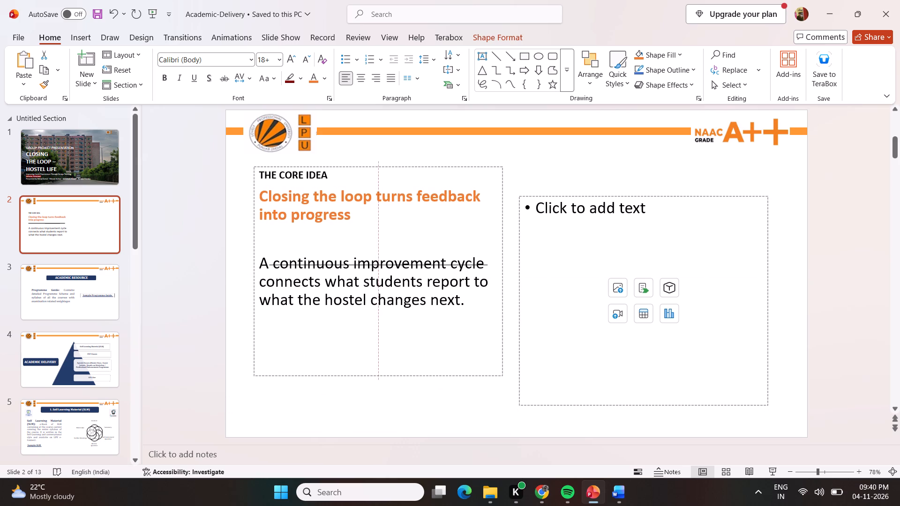
pyautogui.moveTo(347, 165); pyautogui.dragTo(346, 166)
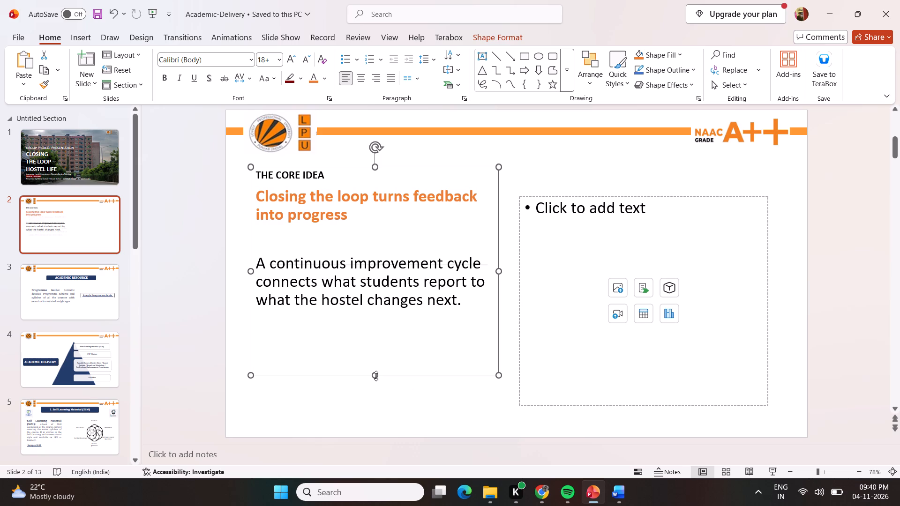
pyautogui.moveTo(376, 376); pyautogui.dragTo(374, 402)
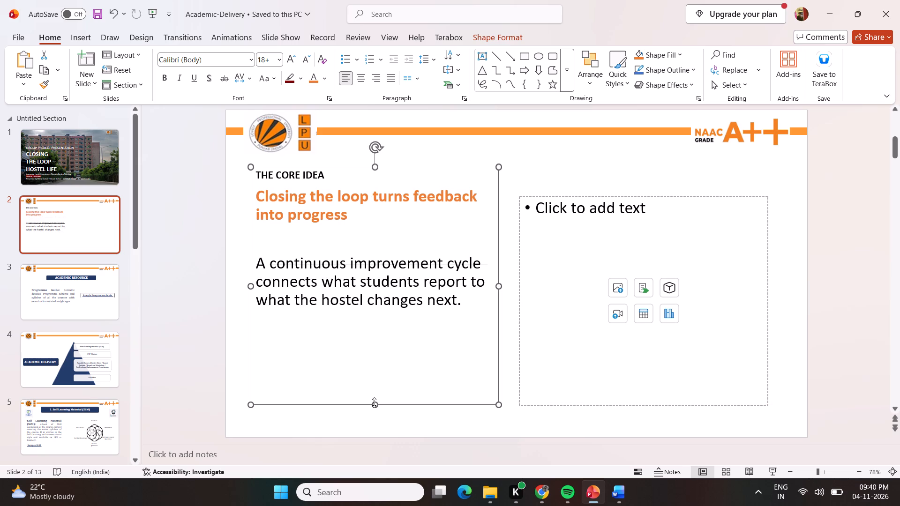
# Move slide 2's empty content placeholder up so its top edge roughly aligns with the core idea text box.
pyautogui.click(630, 232)
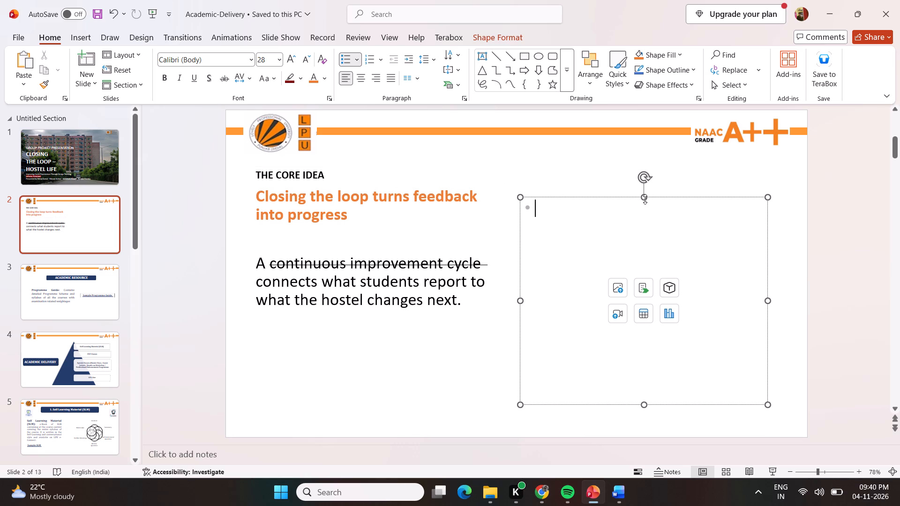
pyautogui.click(620, 226)
pyautogui.moveTo(631, 197); pyautogui.dragTo(632, 170)
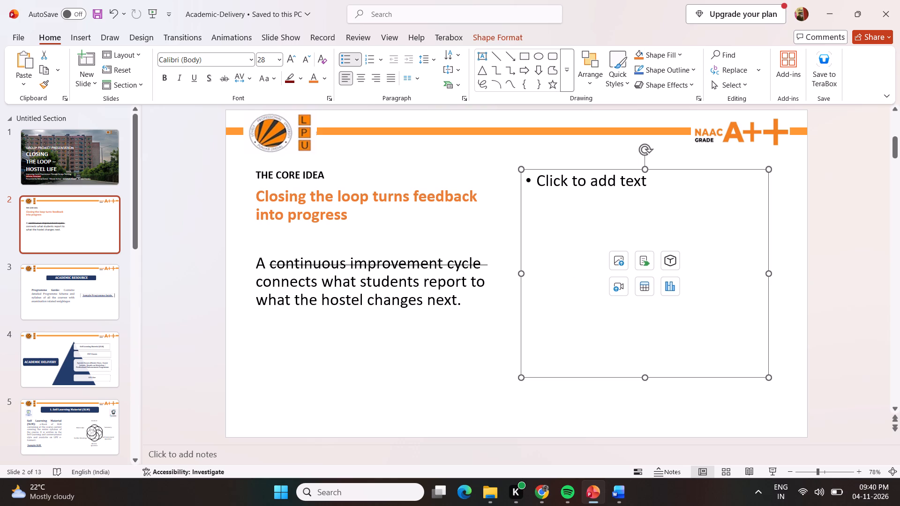
# Recolour the "THE CORE IDEA" label text with a darker shade of the theme's light blue.
pyautogui.doubleClick(311, 176)
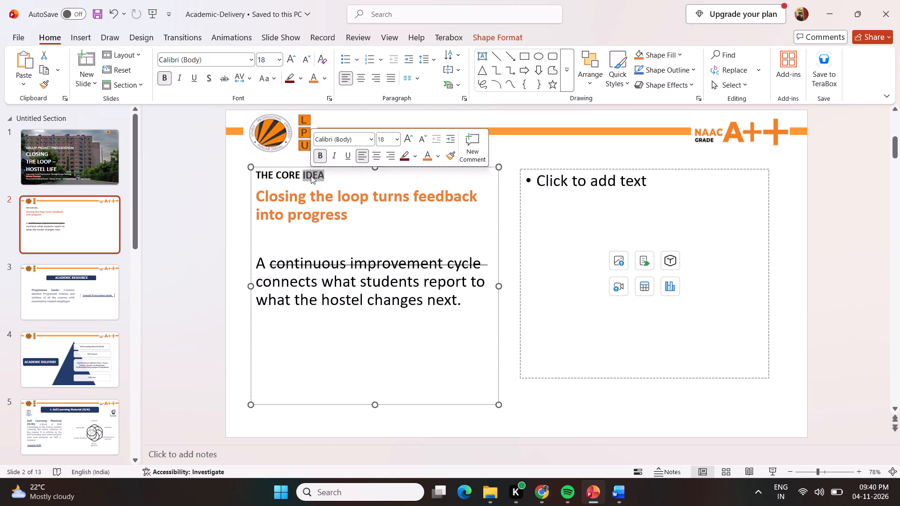
pyautogui.click(311, 176)
pyautogui.tripleClick(289, 174)
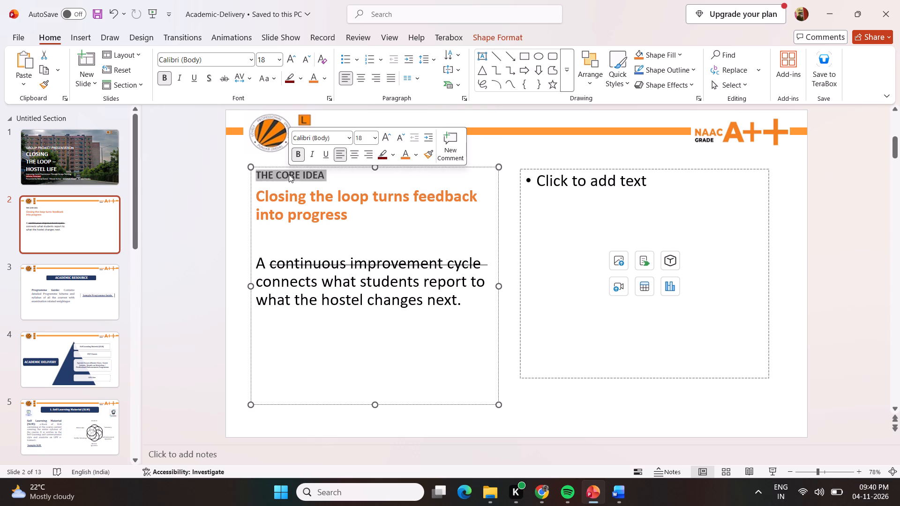
pyautogui.click(416, 156)
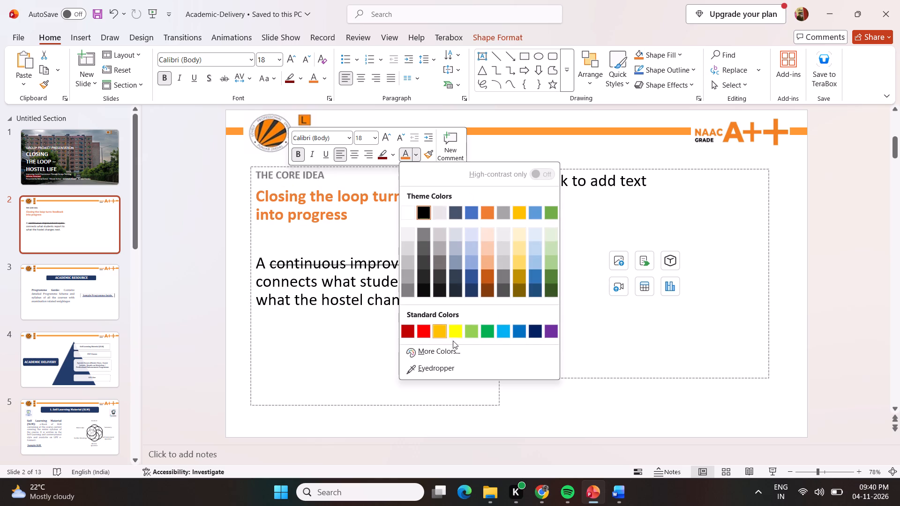
pyautogui.click(502, 330)
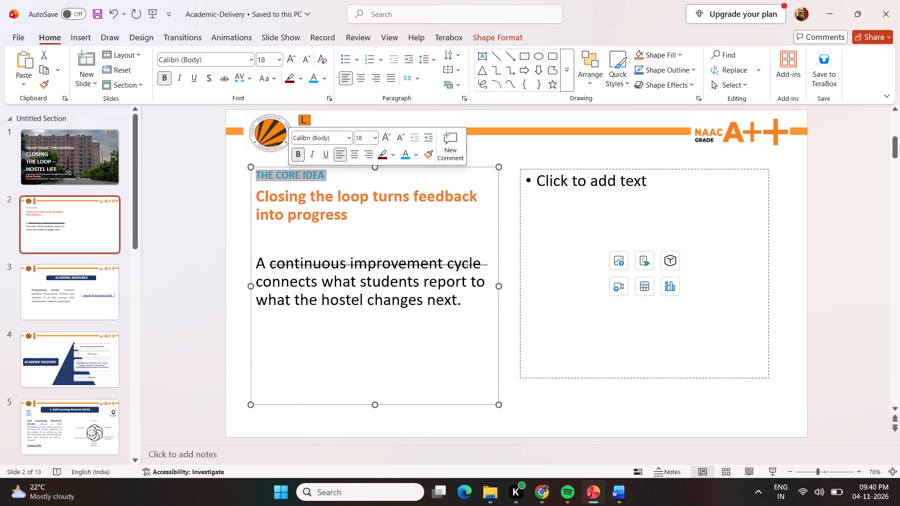
pyautogui.click(417, 156)
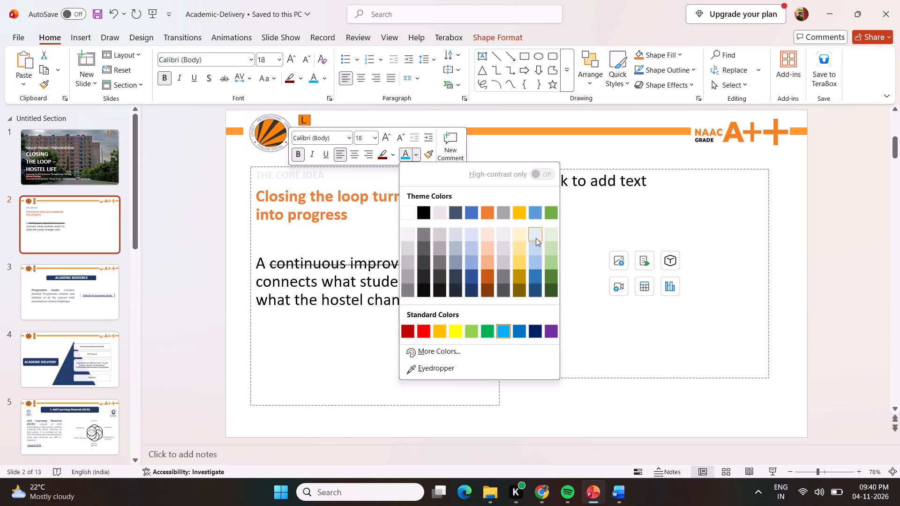
pyautogui.click(535, 275)
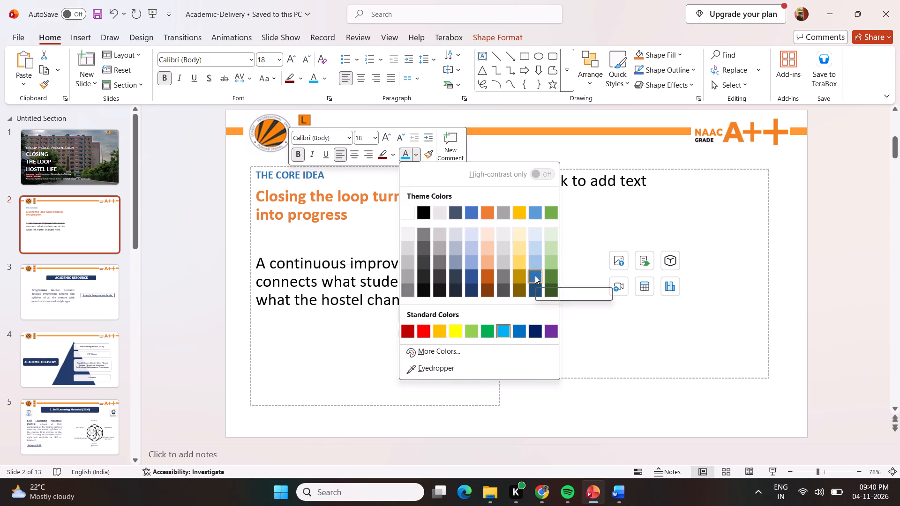
pyautogui.click(394, 229)
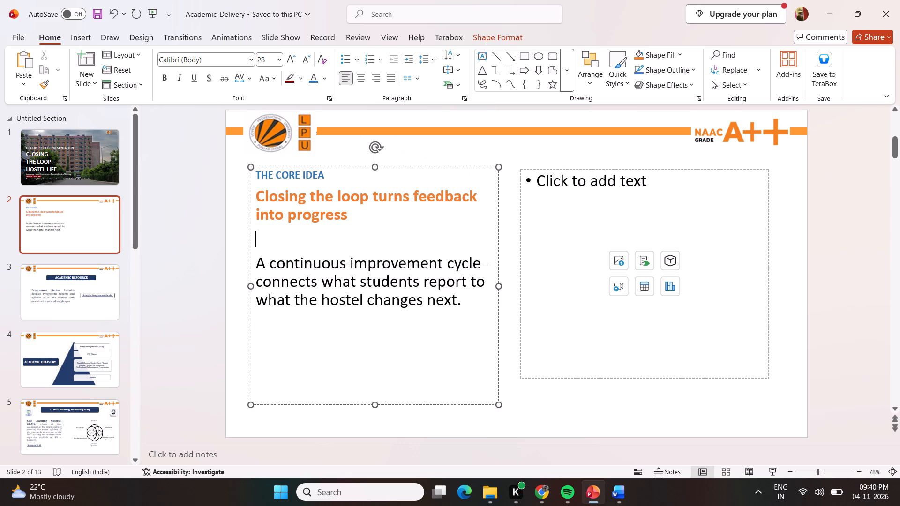
# Move the horizontal line up off the paragraph into the gap below the orange heading, aligned with the text's left edge.
pyautogui.click(384, 262)
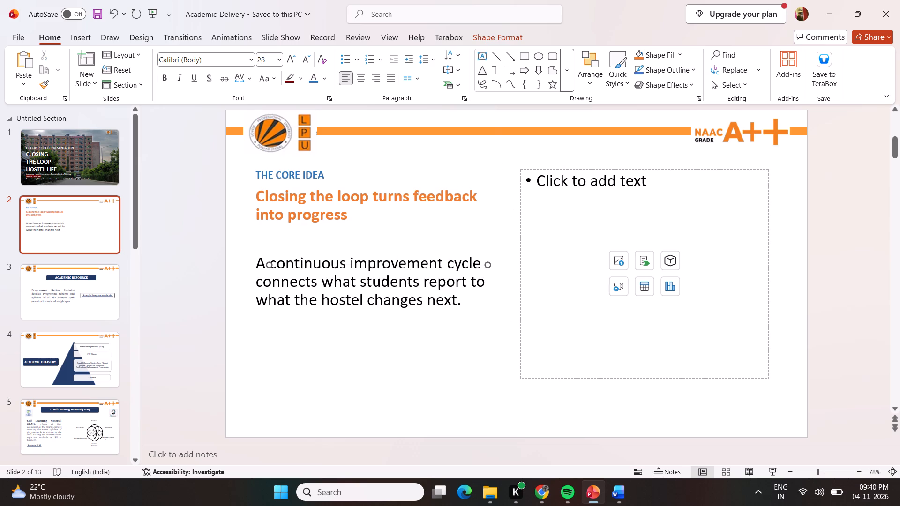
pyautogui.moveTo(381, 264); pyautogui.dragTo(371, 235)
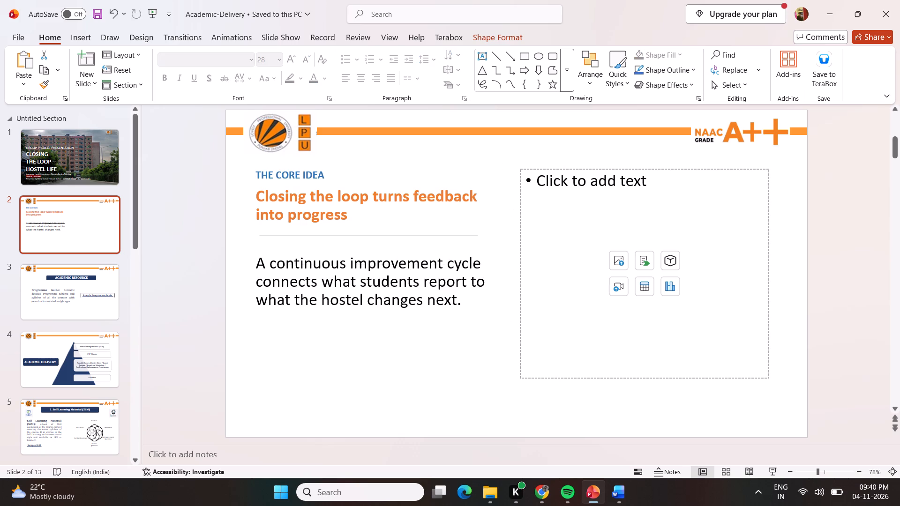
pyautogui.moveTo(371, 235); pyautogui.dragTo(368, 234)
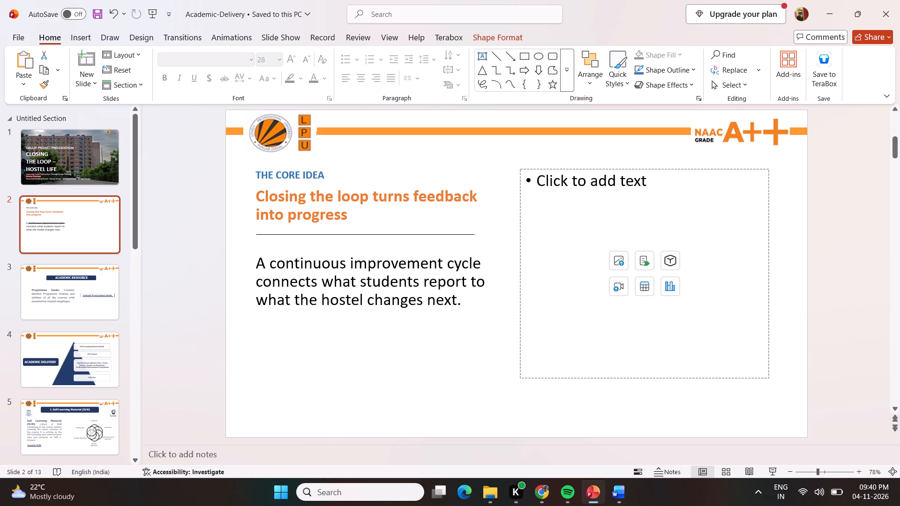
pyautogui.moveTo(368, 234); pyautogui.dragTo(368, 233)
pyautogui.click(372, 243)
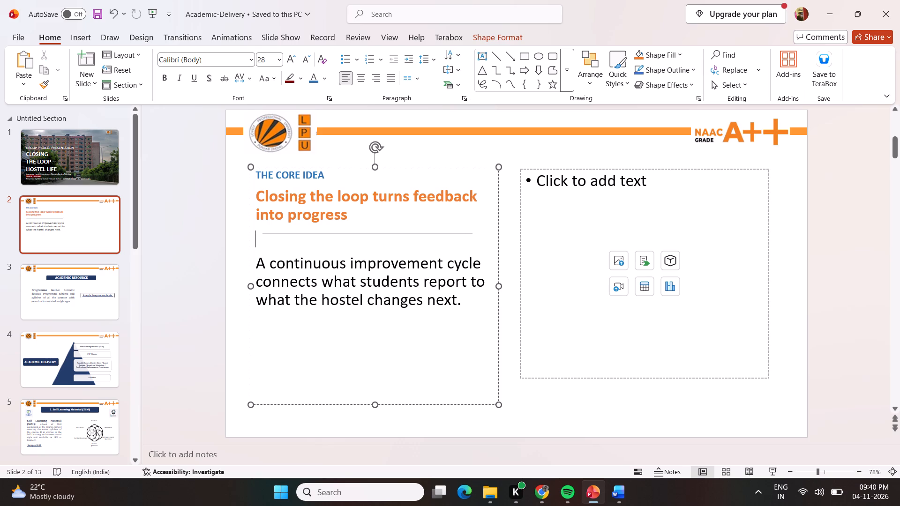
pyautogui.click(547, 490)
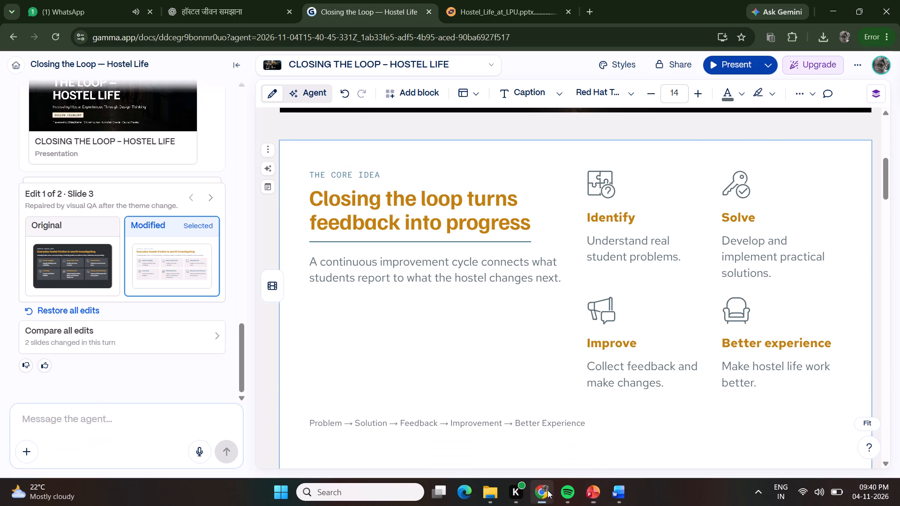
pyautogui.click(591, 495)
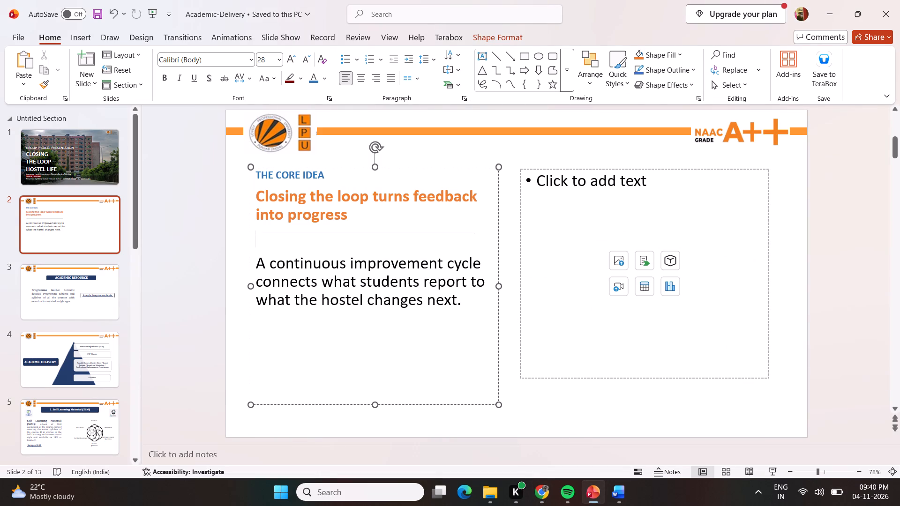
pyautogui.click(478, 263)
pyautogui.click(541, 493)
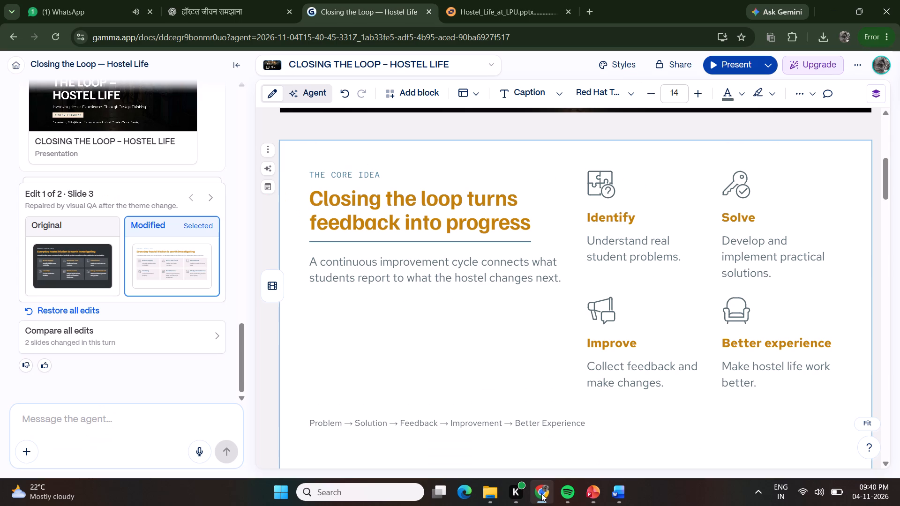
pyautogui.click(591, 496)
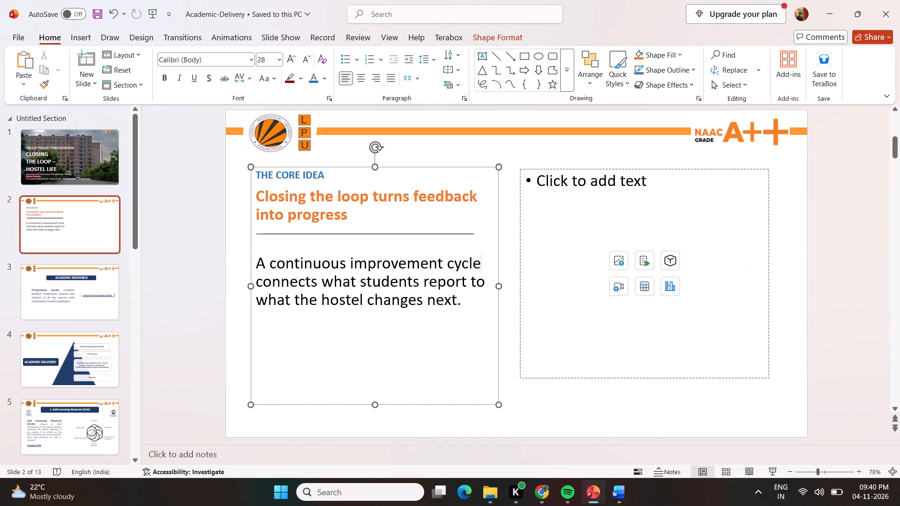
pyautogui.click(484, 283)
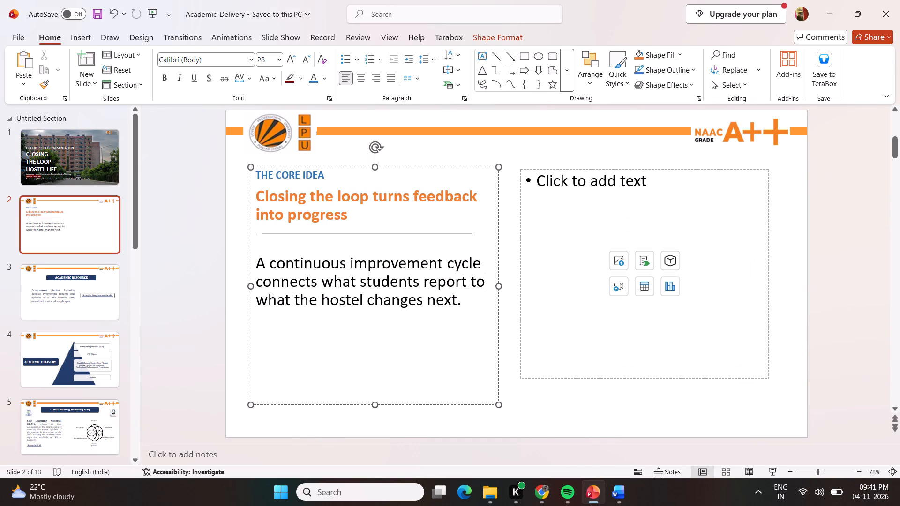
pyautogui.click(465, 298)
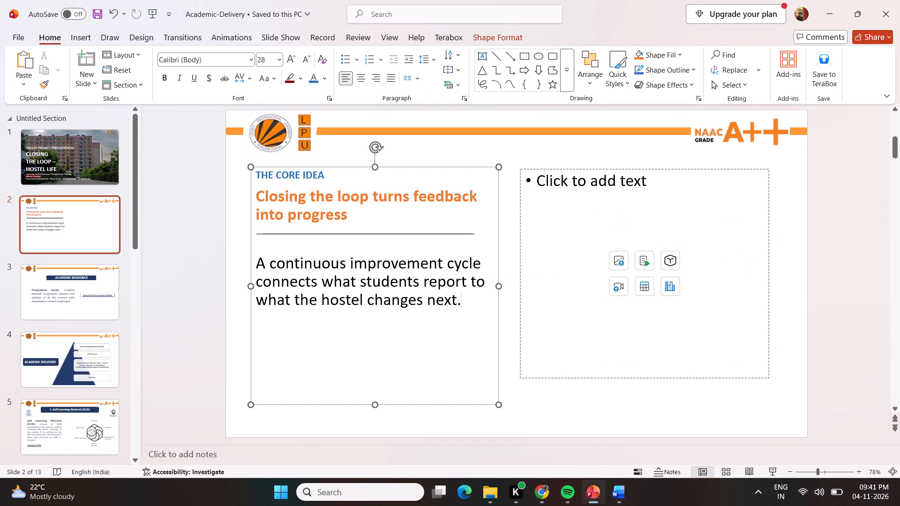
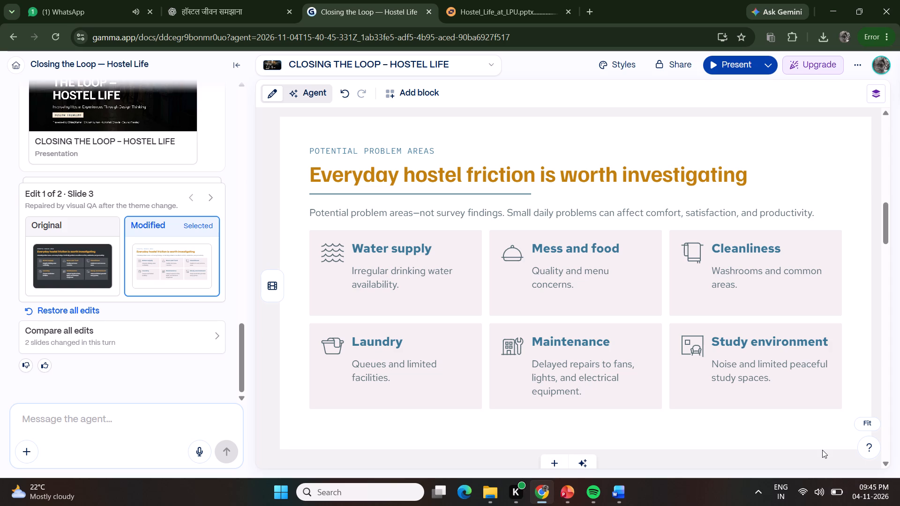
pyautogui.press('Print')
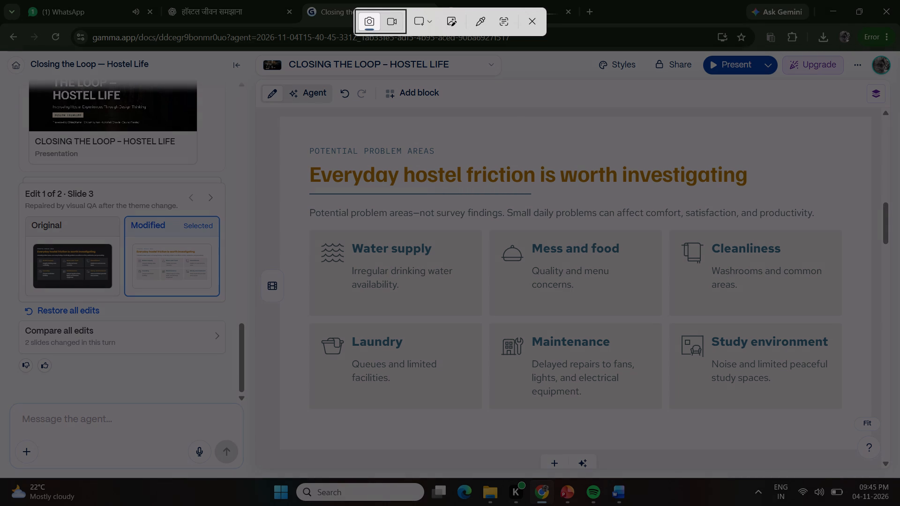
pyautogui.moveTo(282, 116); pyautogui.dragTo(564, 306)
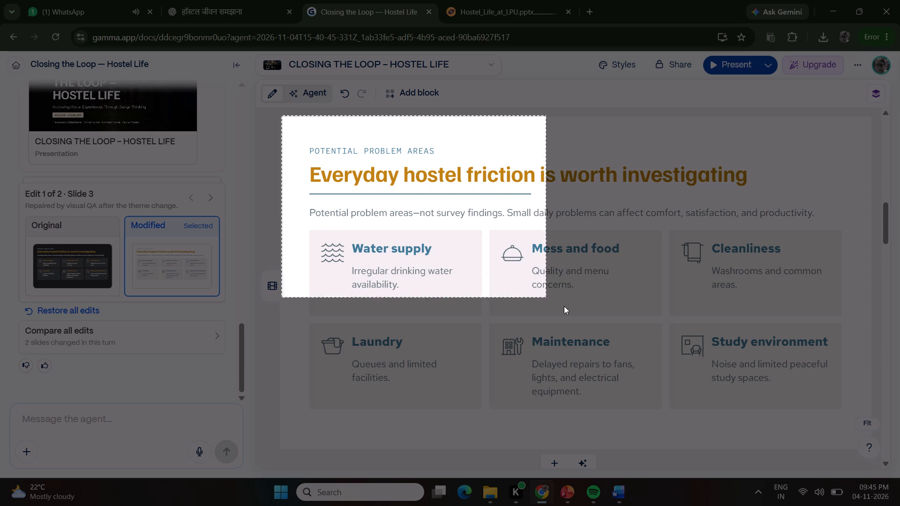
pyautogui.moveTo(564, 306); pyautogui.dragTo(796, 426)
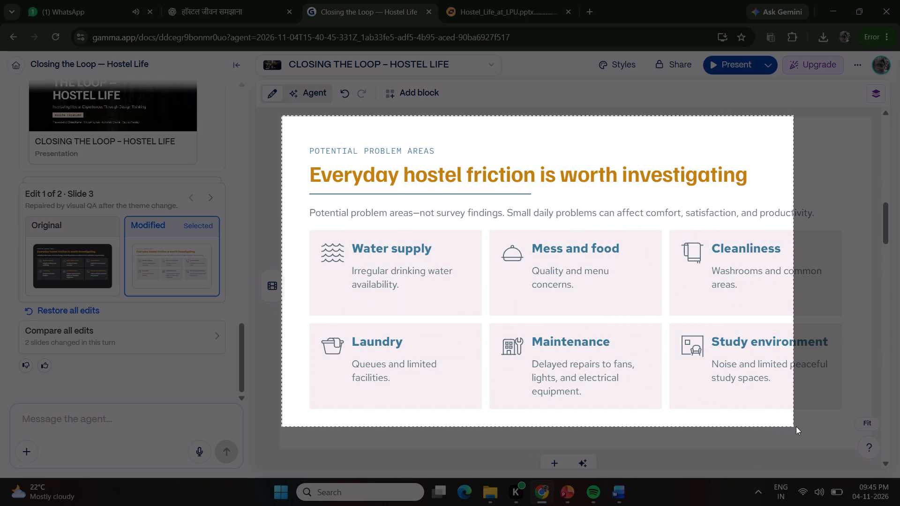
pyautogui.moveTo(796, 426); pyautogui.dragTo(872, 414)
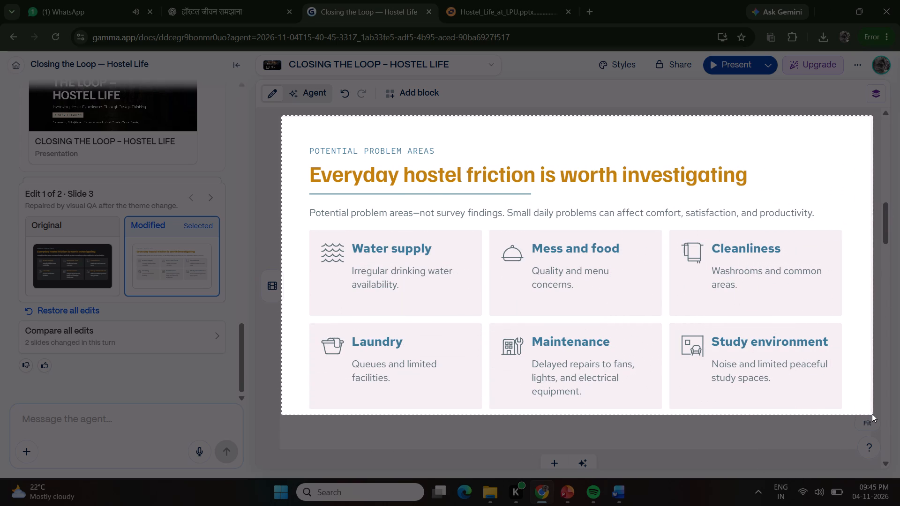
pyautogui.moveTo(872, 414); pyautogui.dragTo(859, 417)
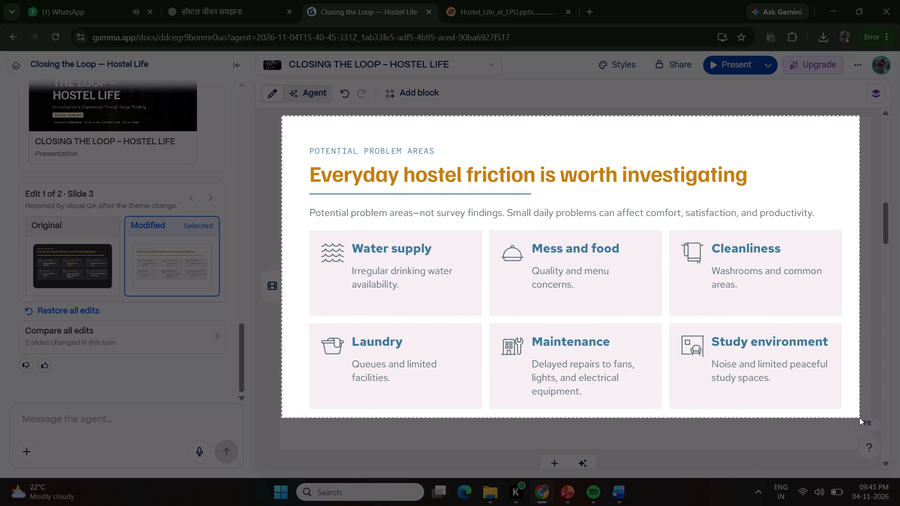
pyautogui.moveTo(859, 417); pyautogui.dragTo(869, 415)
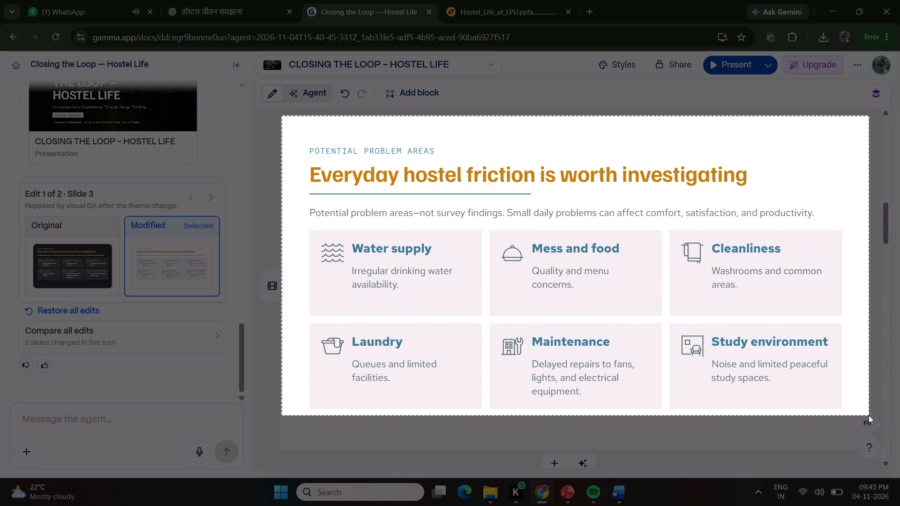
pyautogui.moveTo(869, 415); pyautogui.dragTo(867, 416)
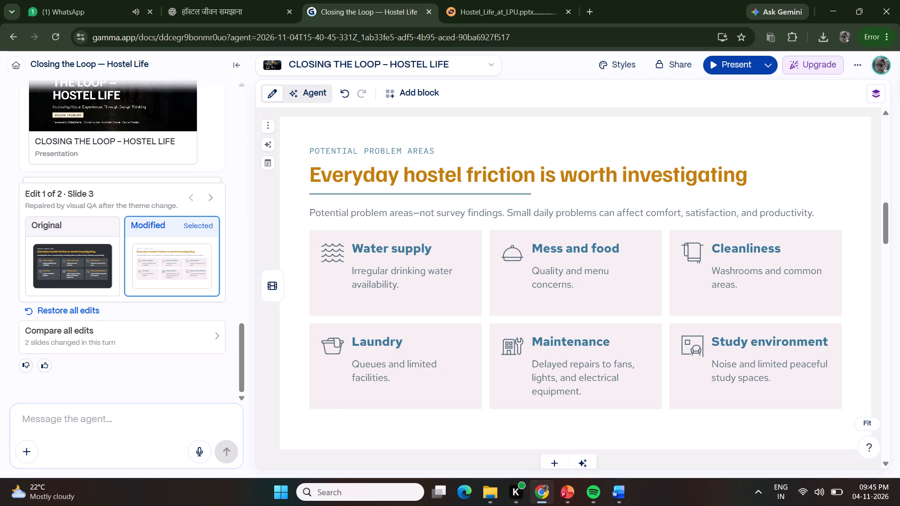
# In PowerPoint, delete slide 3's Programme Guide text, its rounded frame and the Sample Programme Guide link box.
pyautogui.click(570, 490)
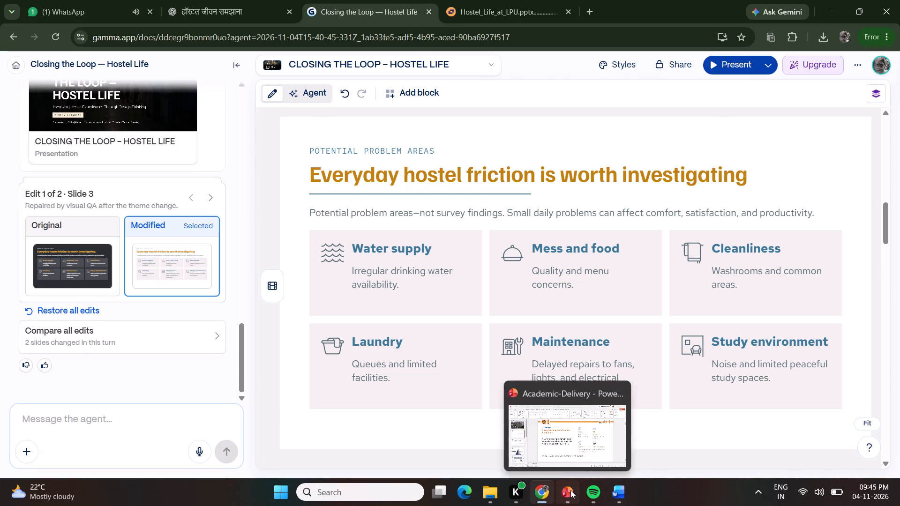
pyautogui.click(73, 299)
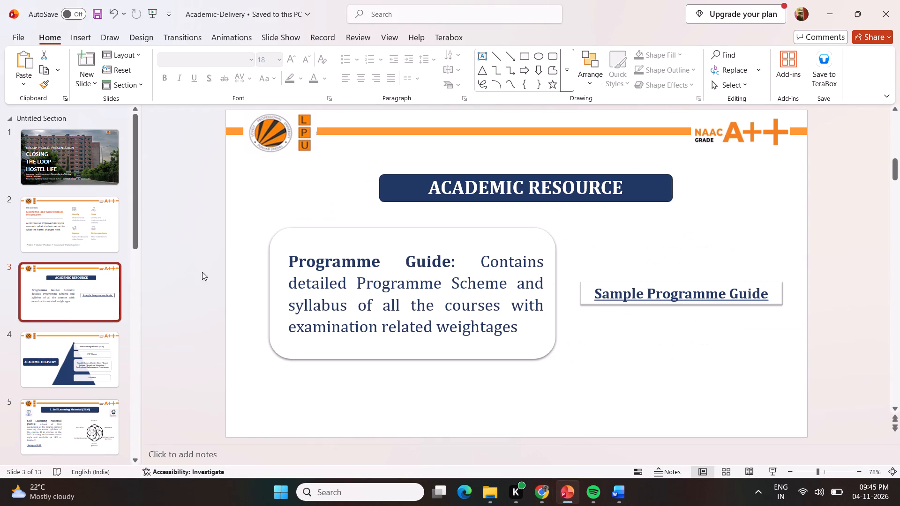
pyautogui.click(397, 267)
pyautogui.press('BackSpace')
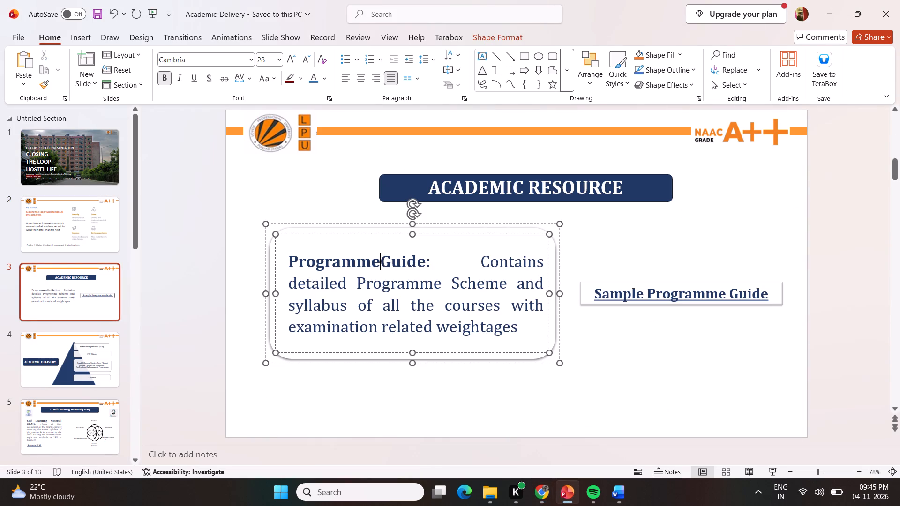
pyautogui.click(275, 232)
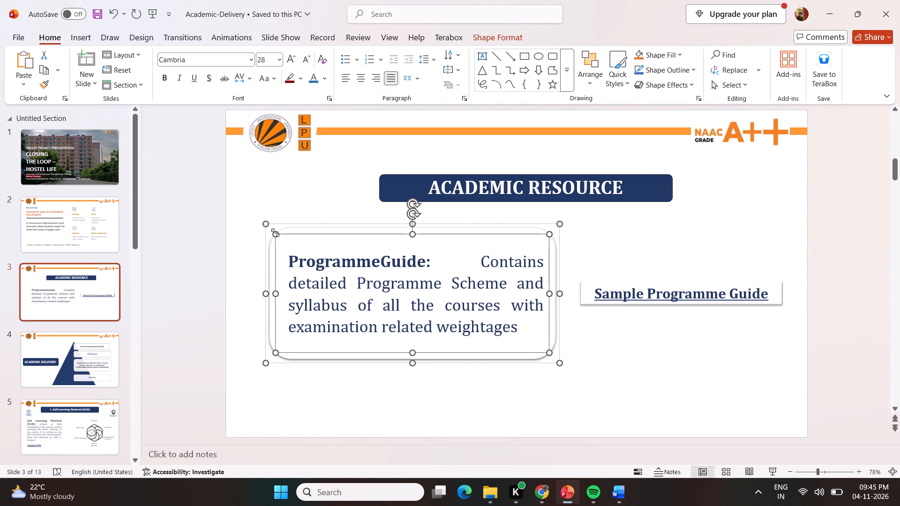
pyautogui.press('BackSpace')
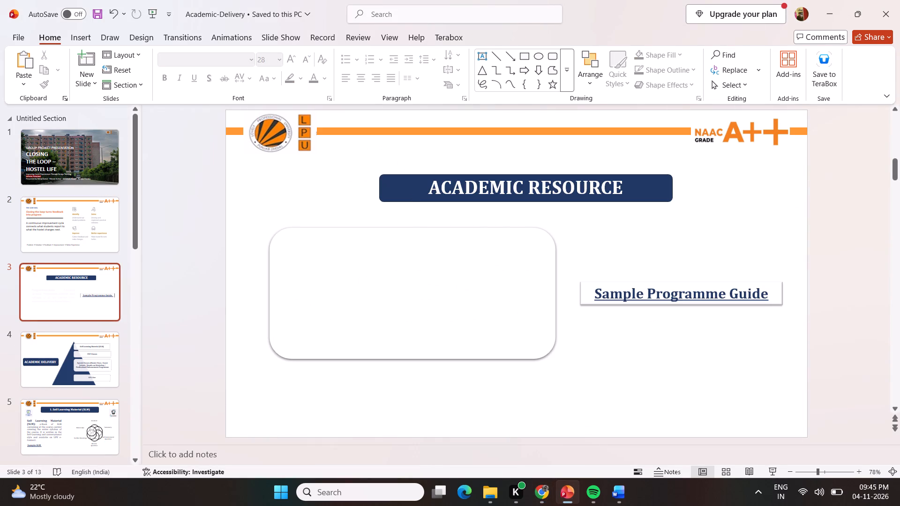
pyautogui.click(277, 232)
pyautogui.click(271, 227)
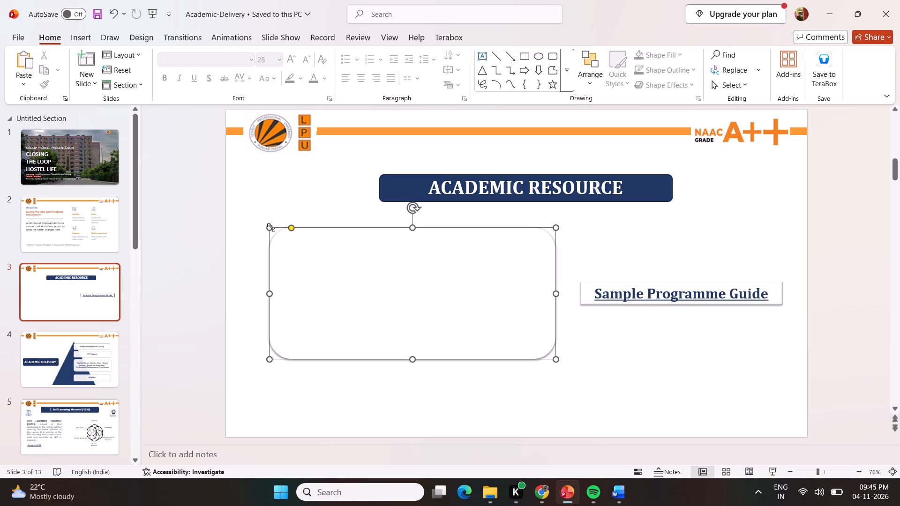
pyautogui.press('BackSpace')
pyautogui.click(711, 296)
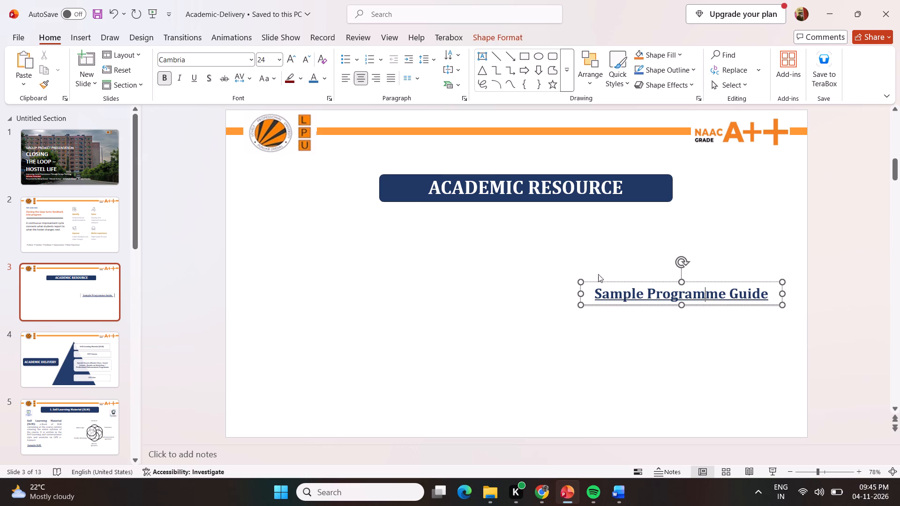
pyautogui.click(580, 282)
pyautogui.press('BackSpace')
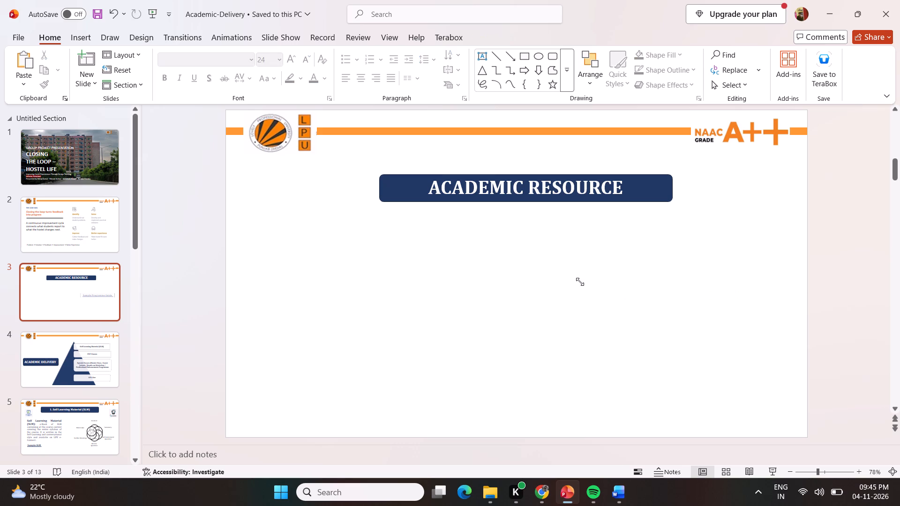
# Delete the ACADEMIC RESOURCE heading banner from slide 3, keeping the LPU header strip.
pyautogui.click(514, 193)
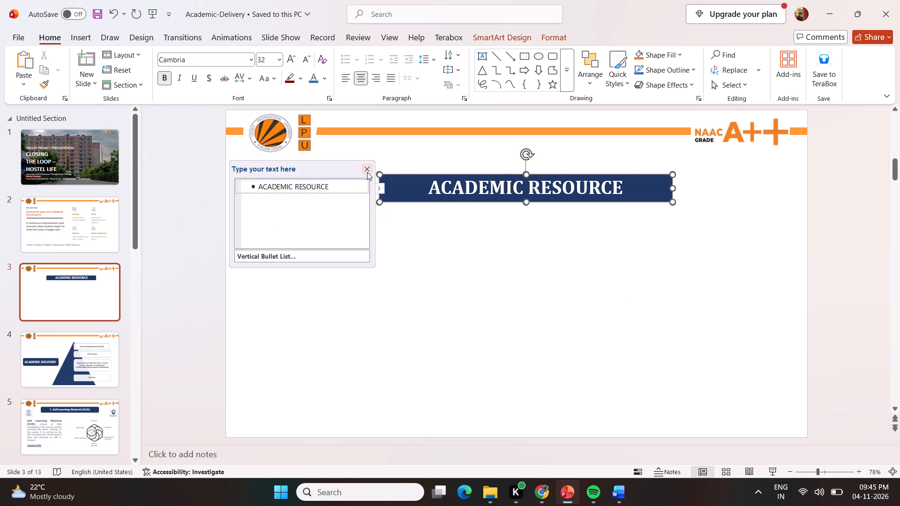
pyautogui.click(367, 172)
pyautogui.click(369, 171)
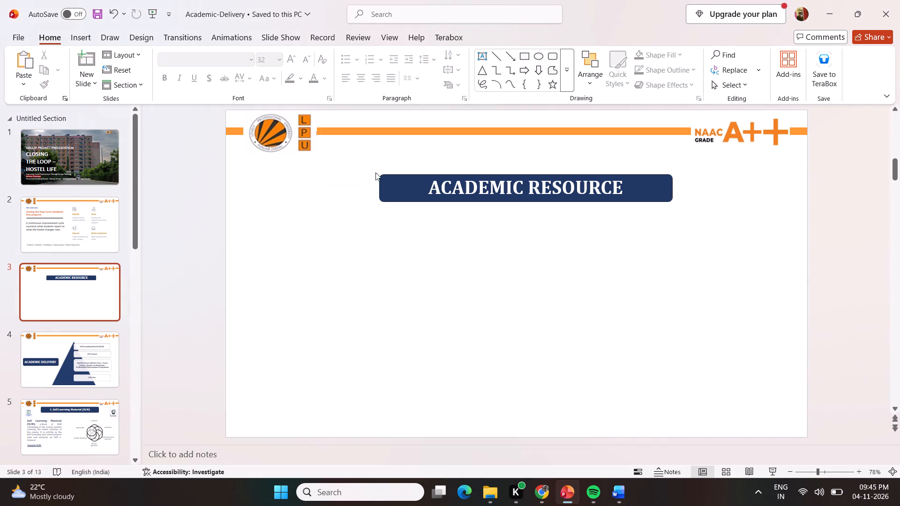
pyautogui.click(385, 177)
pyautogui.click(379, 173)
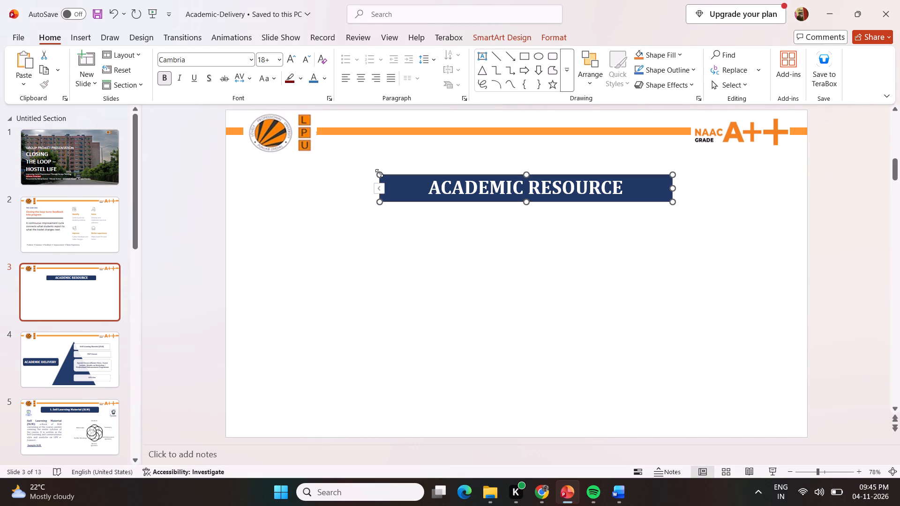
pyautogui.press('BackSpace')
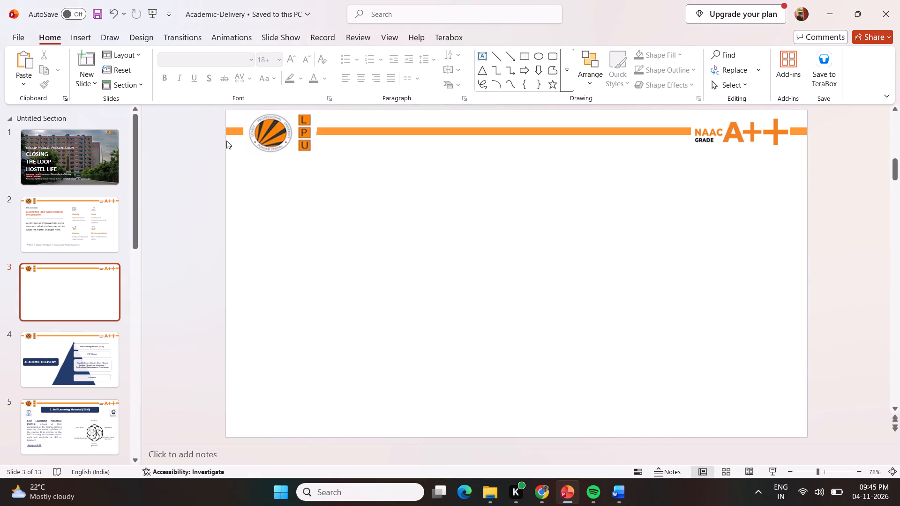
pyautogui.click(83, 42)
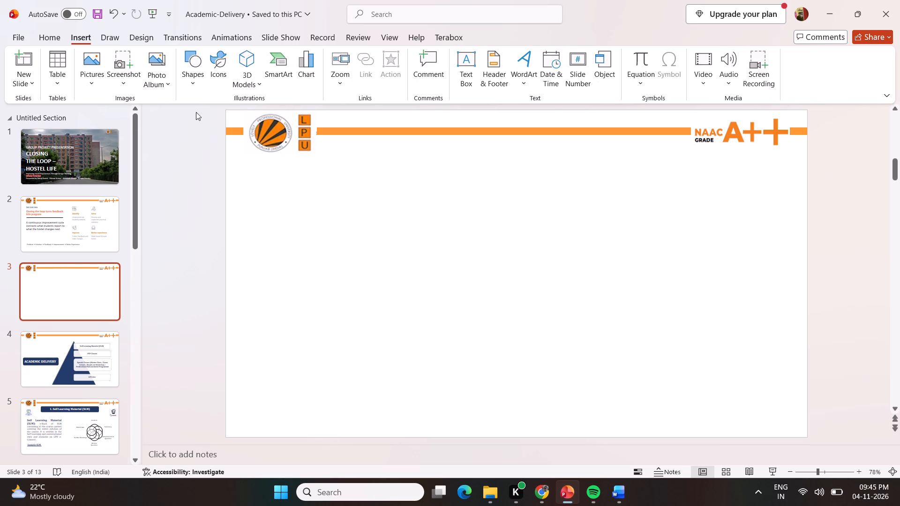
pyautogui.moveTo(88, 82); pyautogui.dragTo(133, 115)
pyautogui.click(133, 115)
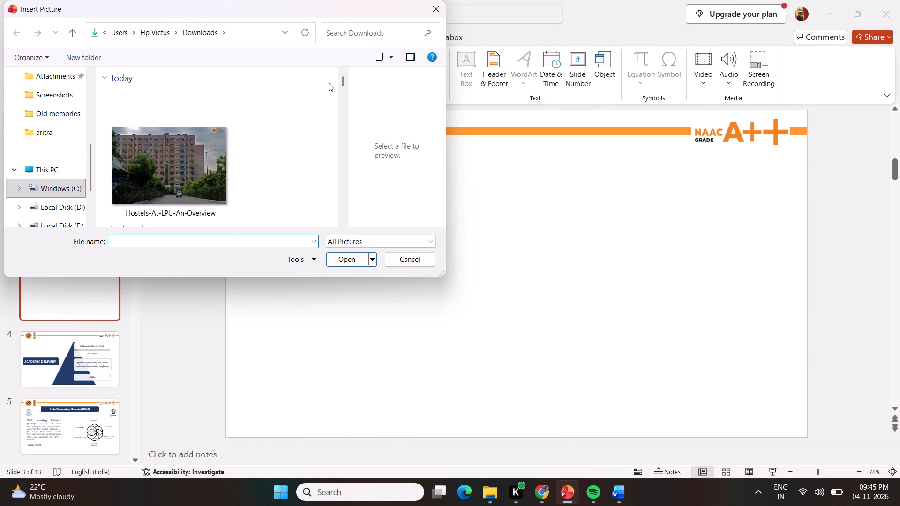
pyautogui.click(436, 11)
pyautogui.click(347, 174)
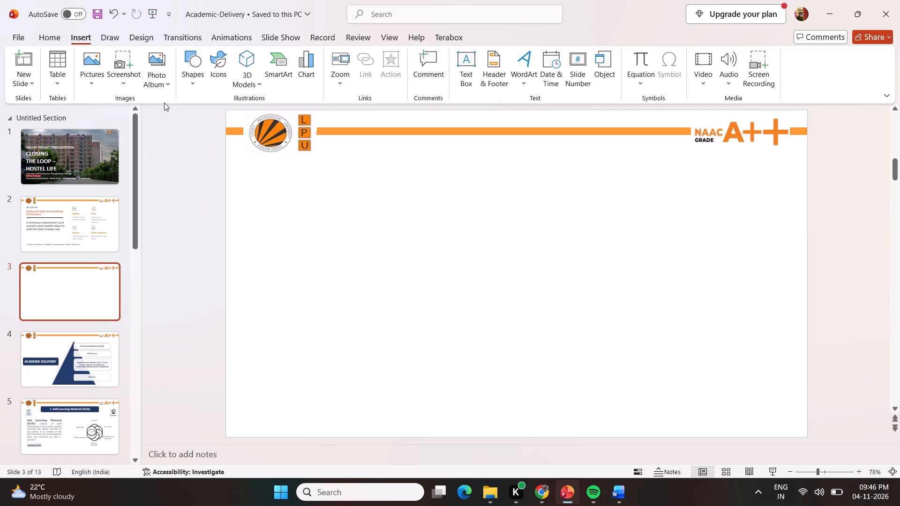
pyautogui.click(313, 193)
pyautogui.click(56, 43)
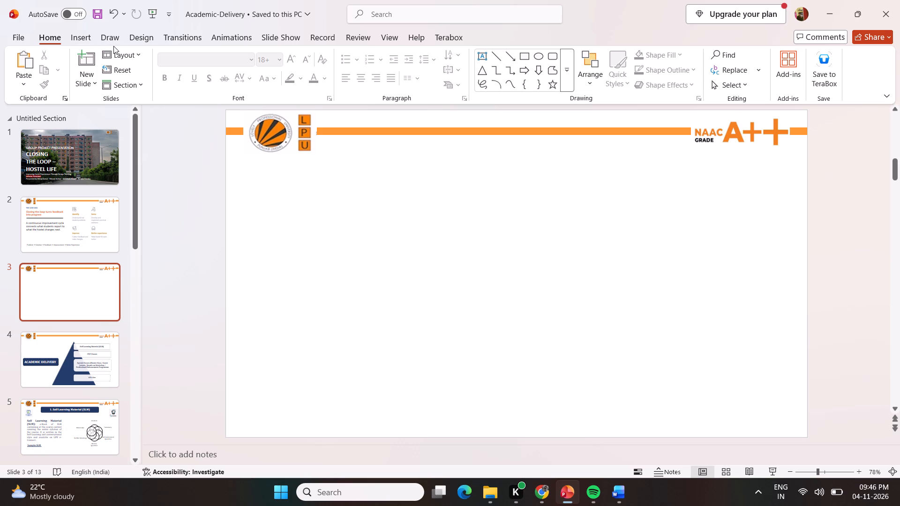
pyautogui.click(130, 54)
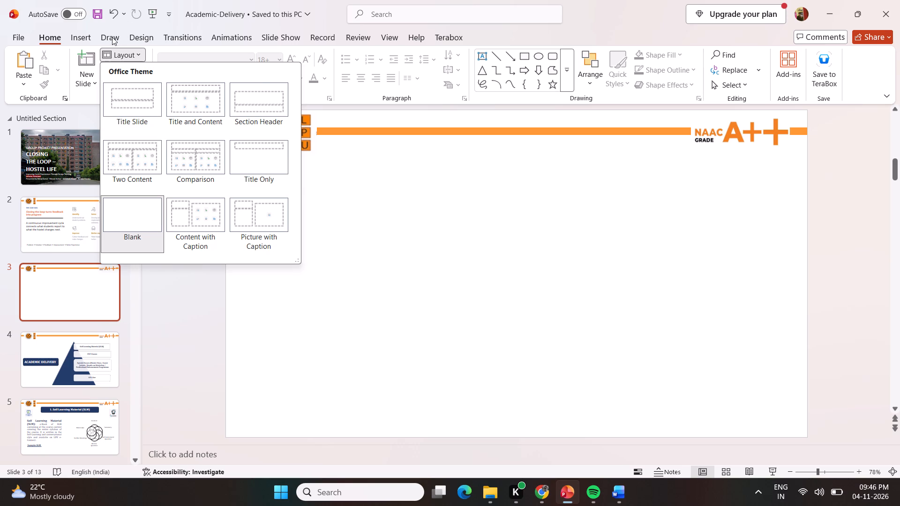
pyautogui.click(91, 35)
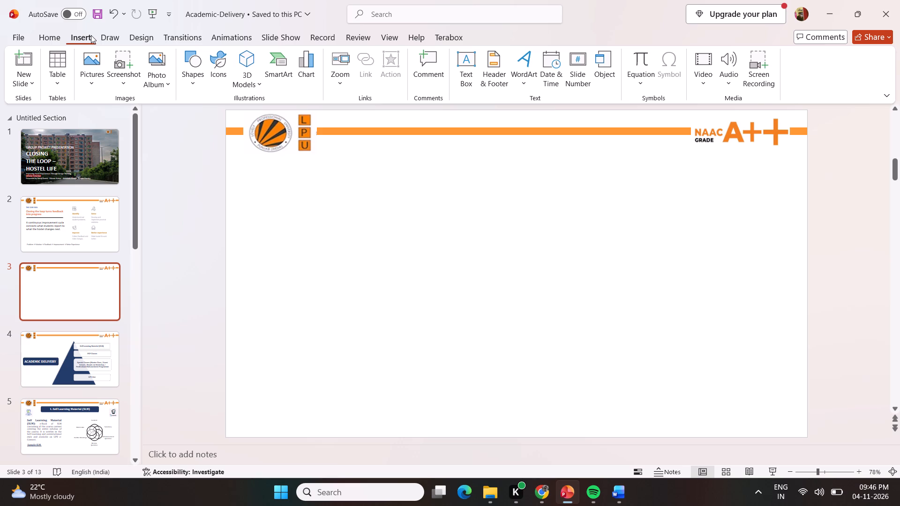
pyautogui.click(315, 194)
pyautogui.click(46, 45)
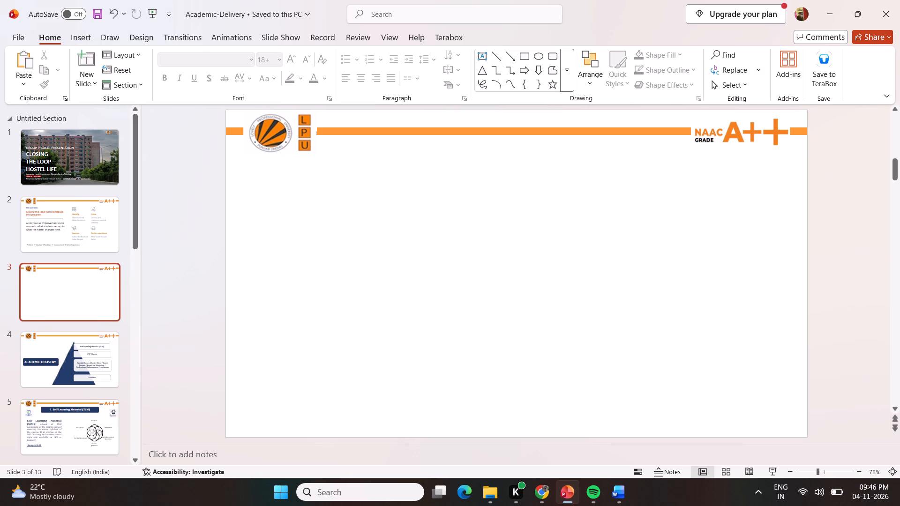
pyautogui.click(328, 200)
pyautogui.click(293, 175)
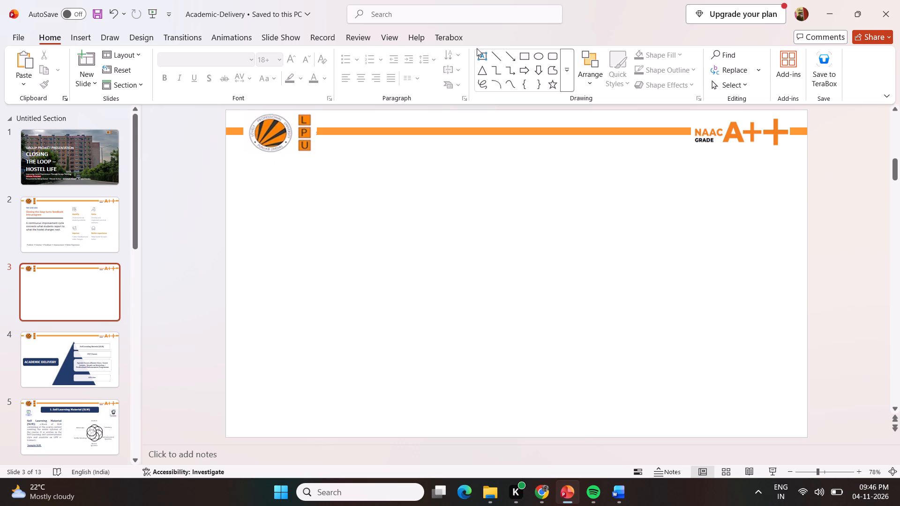
# Paste the captured potential problem areas snip as a picture onto the emptied slide 3, below the LPU header strip.
pyautogui.click(484, 54)
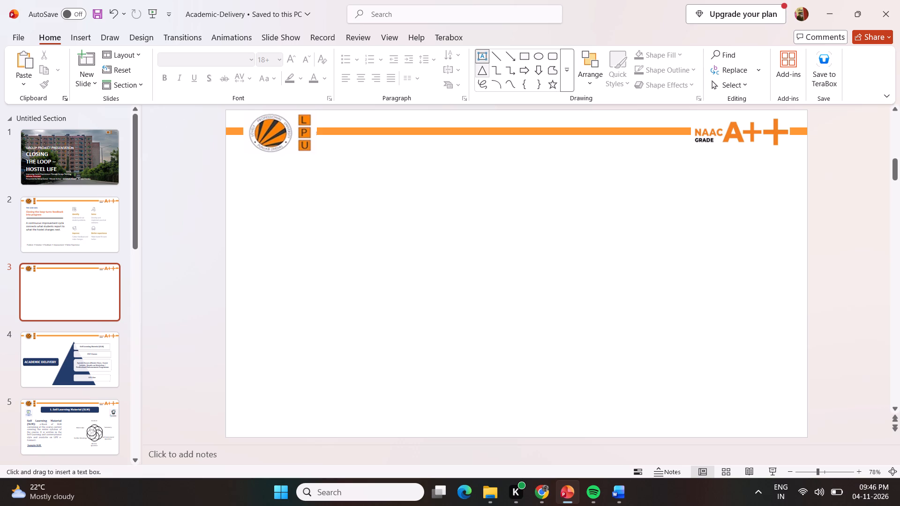
pyautogui.click(287, 180)
pyautogui.hotkey('ctrl', 'v')
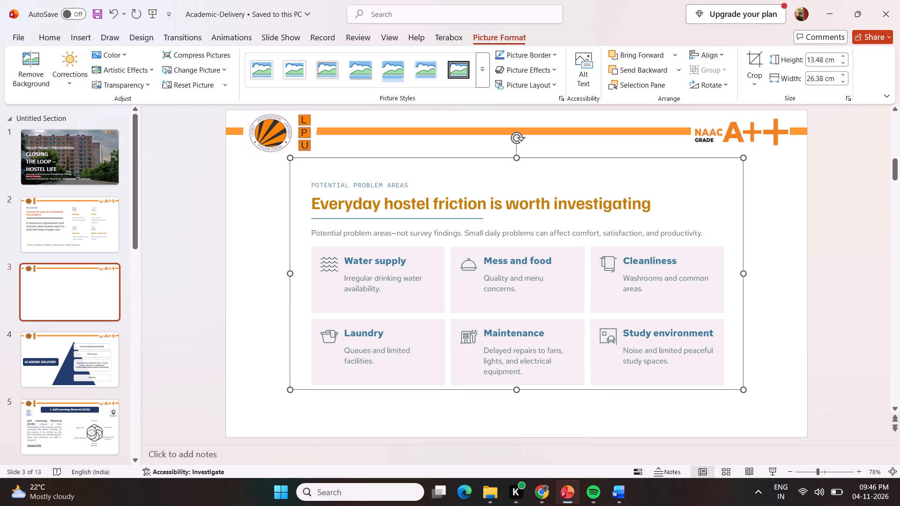
# Enlarge slide 3's pasted problem areas picture to about 15.4 cm high by 32.2 cm wide, filling the space below the LPU header.
pyautogui.moveTo(289, 273); pyautogui.dragTo(248, 278)
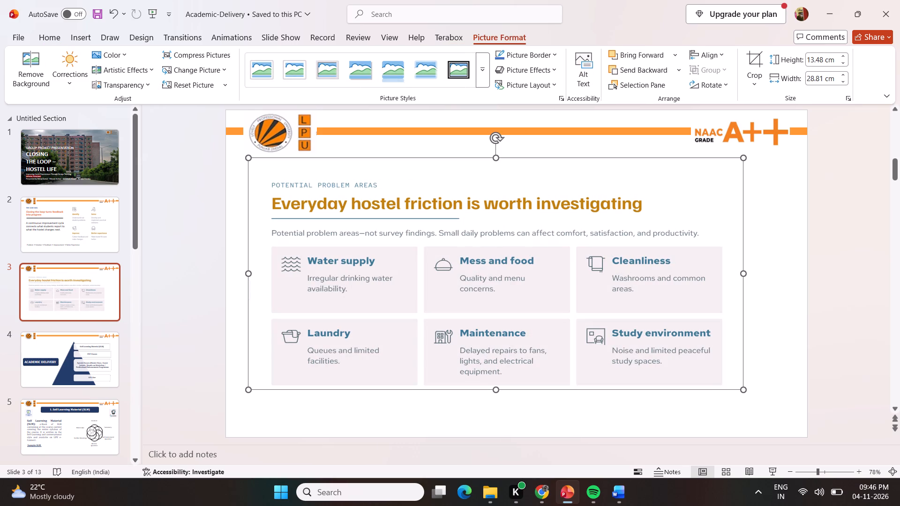
pyautogui.moveTo(495, 388); pyautogui.dragTo(498, 418)
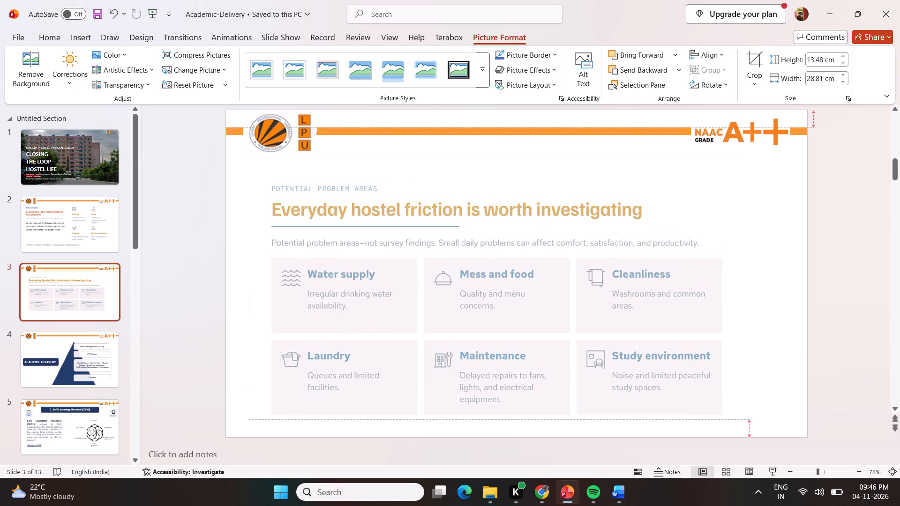
pyautogui.moveTo(498, 418); pyautogui.dragTo(496, 423)
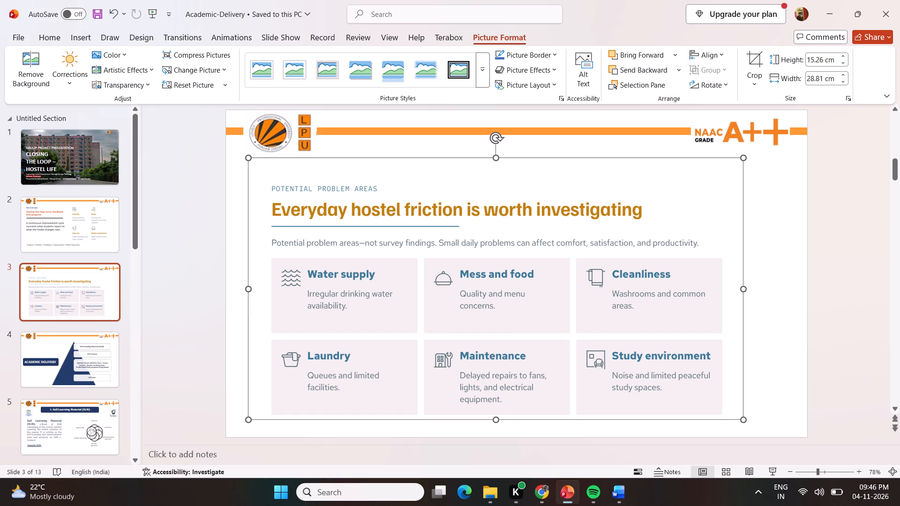
pyautogui.moveTo(602, 170); pyautogui.dragTo(600, 178)
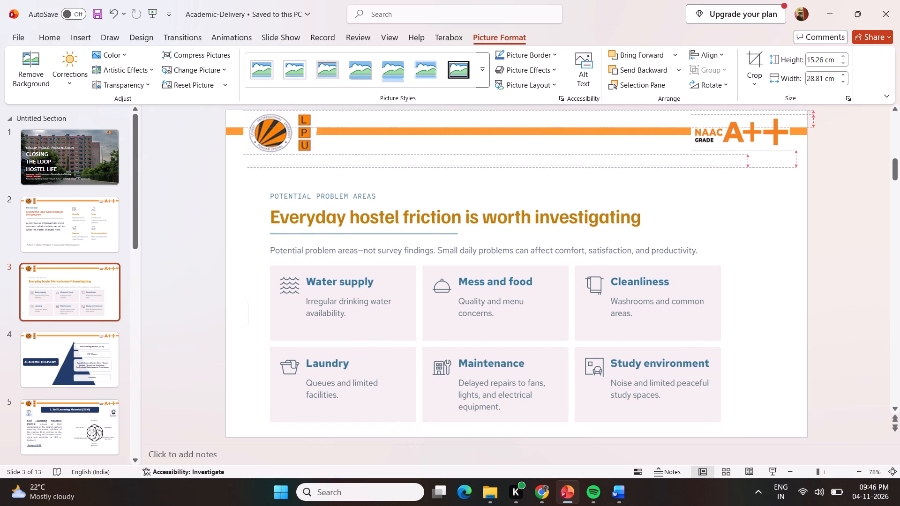
pyautogui.moveTo(600, 178); pyautogui.dragTo(601, 178)
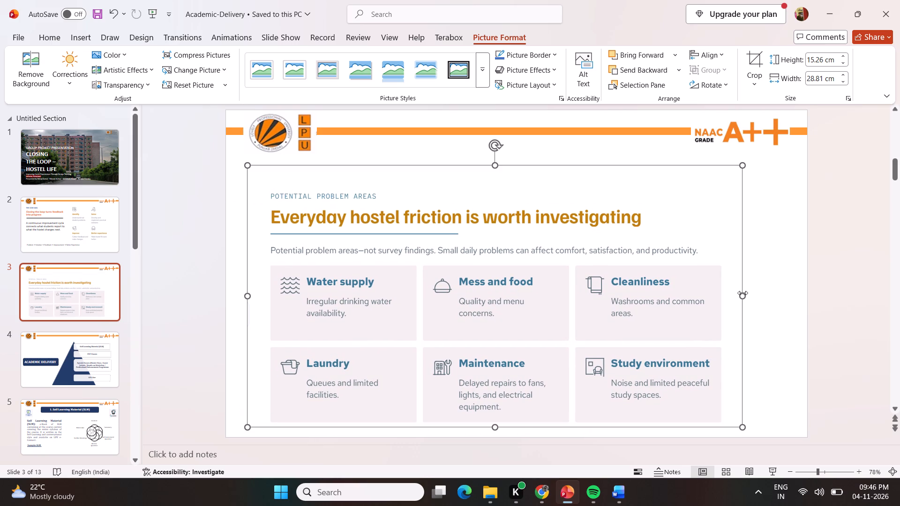
pyautogui.moveTo(742, 295); pyautogui.dragTo(795, 296)
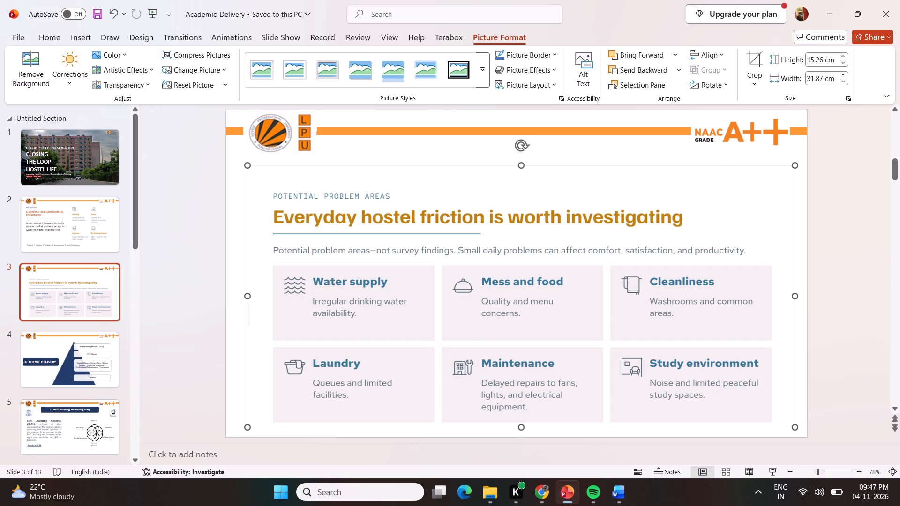
pyautogui.moveTo(247, 166); pyautogui.dragTo(242, 163)
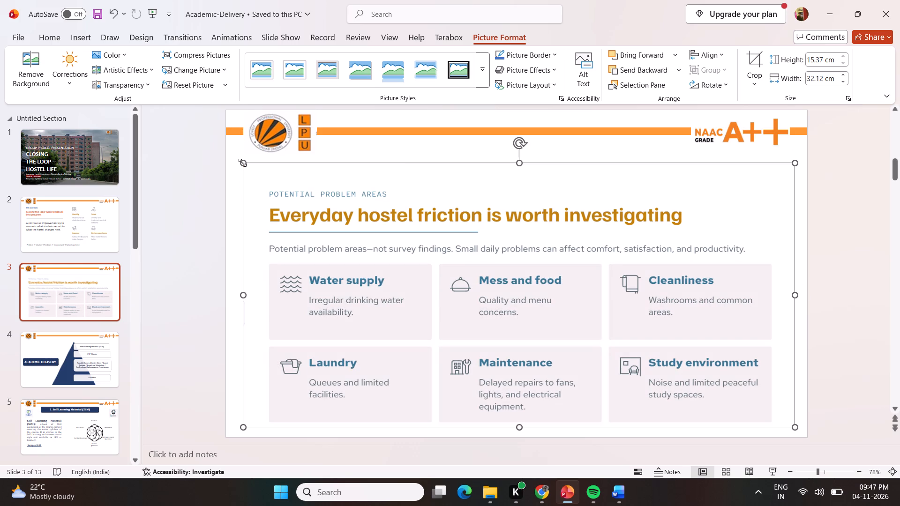
pyautogui.click(796, 163)
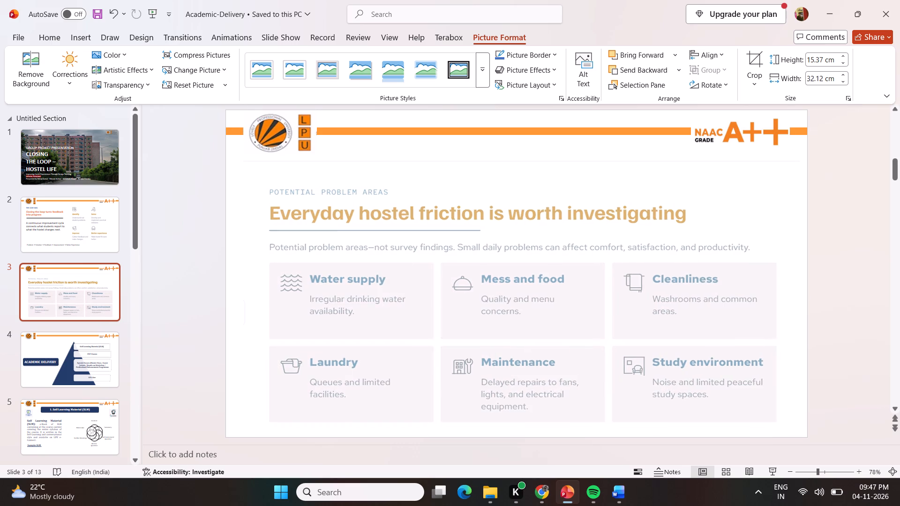
pyautogui.click(865, 243)
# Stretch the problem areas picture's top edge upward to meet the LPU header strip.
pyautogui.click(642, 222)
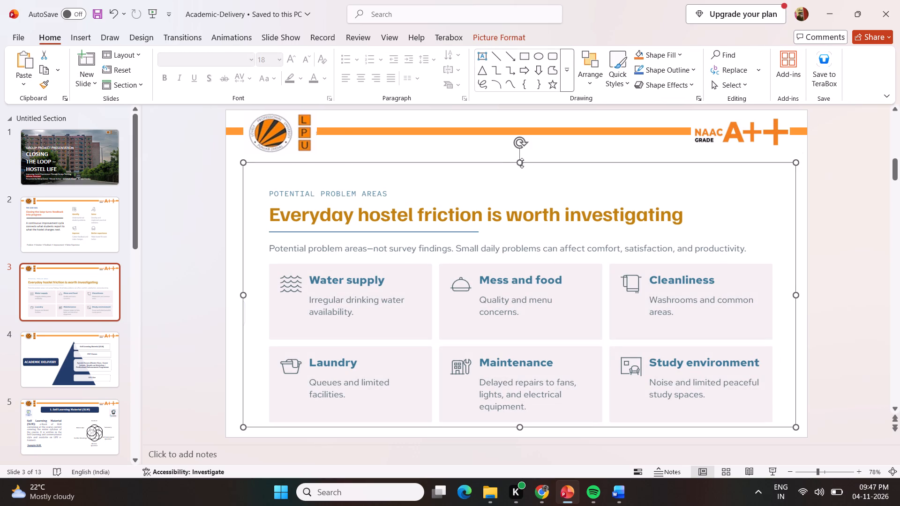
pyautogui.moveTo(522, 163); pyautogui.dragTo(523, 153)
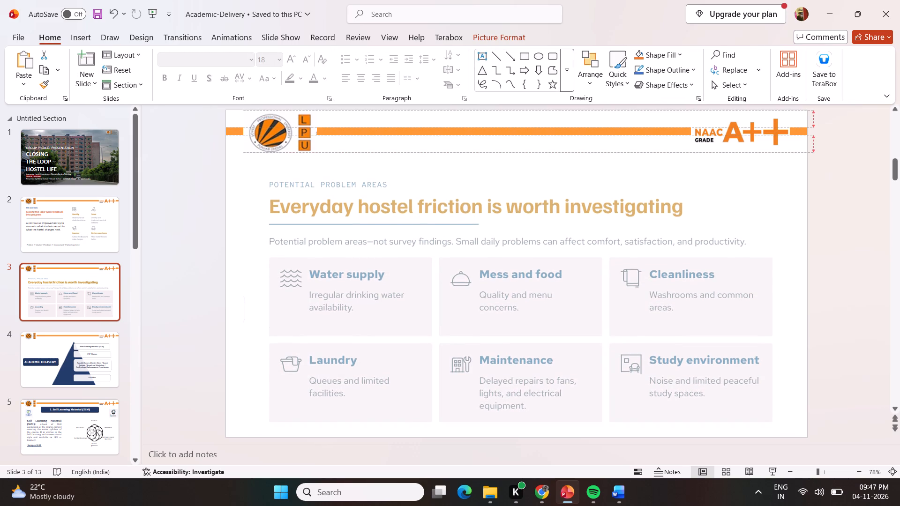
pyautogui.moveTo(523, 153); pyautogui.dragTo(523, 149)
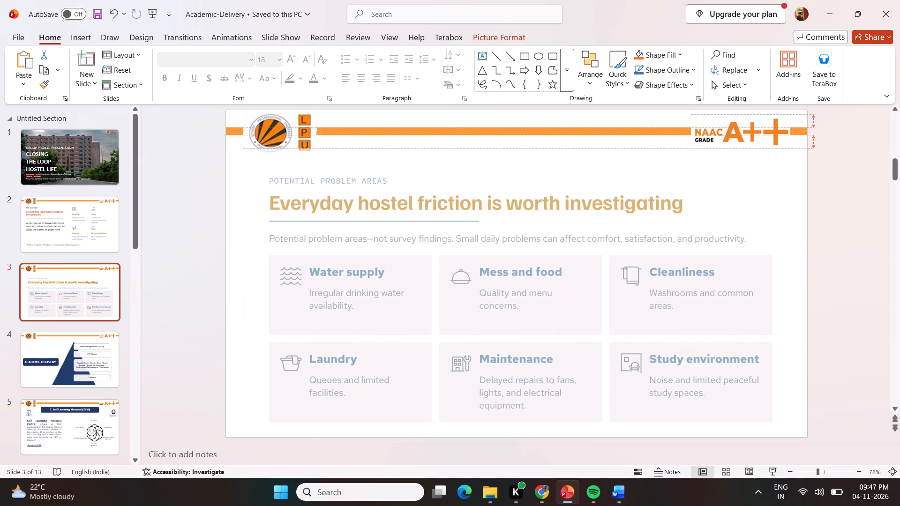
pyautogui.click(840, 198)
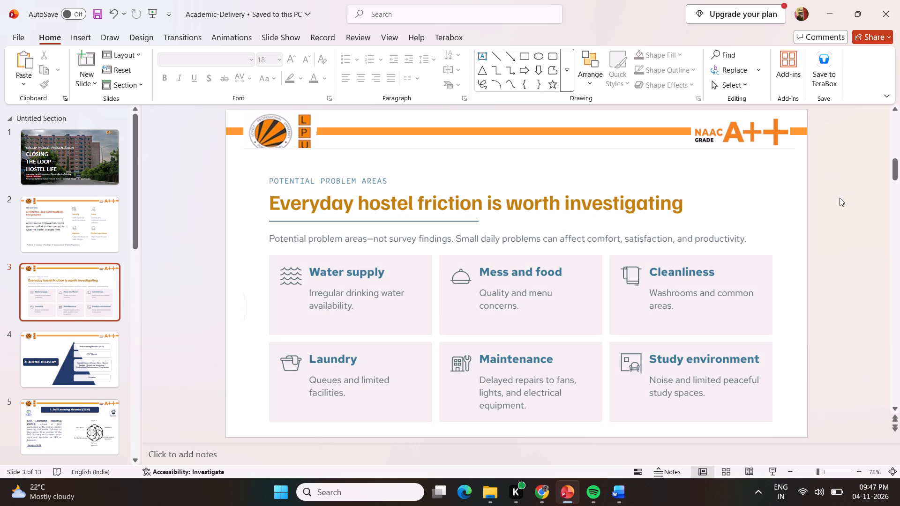
# Move the problem areas picture down clear of the LPU logo, shorten it to fit the slide's bottom edge, and centre it horizontally.
pyautogui.click(699, 171)
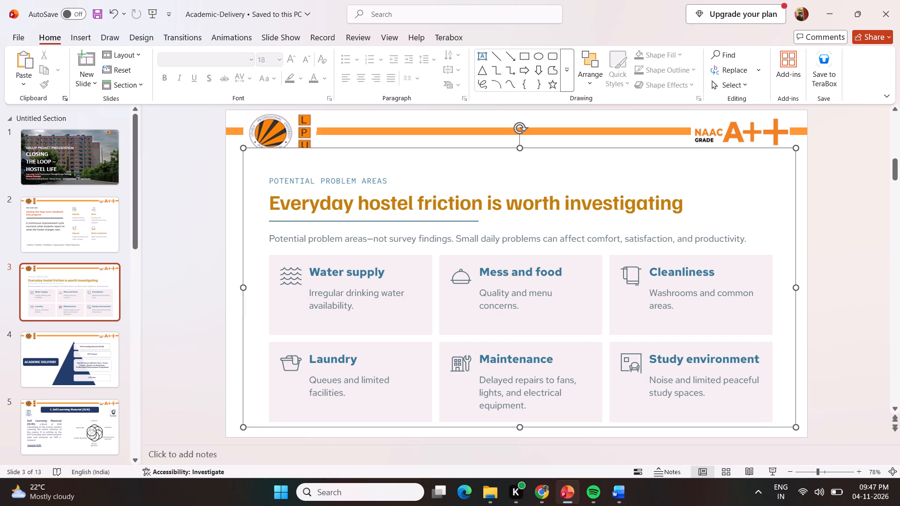
pyautogui.moveTo(491, 146); pyautogui.dragTo(494, 162)
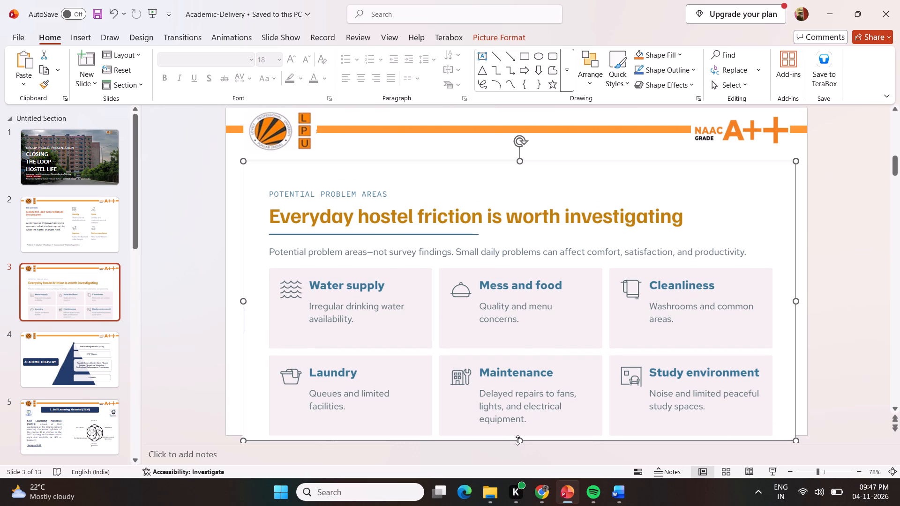
pyautogui.moveTo(517, 440); pyautogui.dragTo(520, 424)
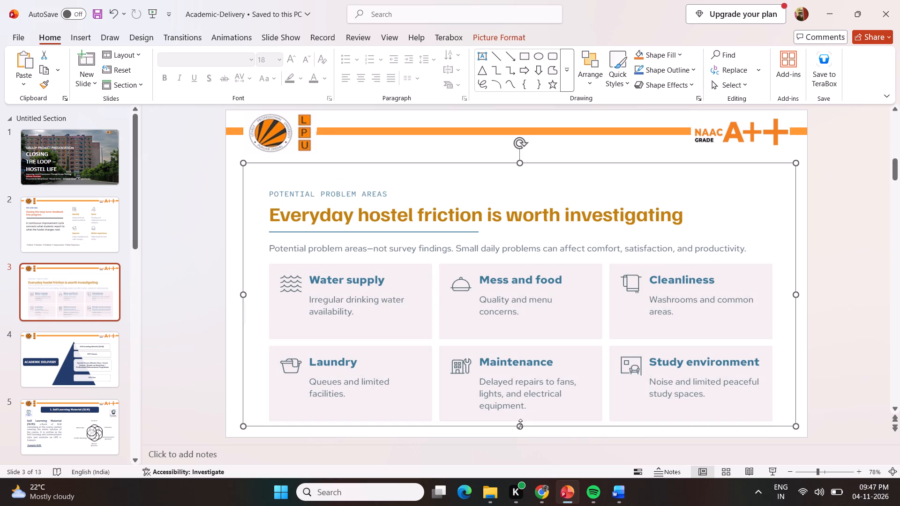
pyautogui.click(526, 188)
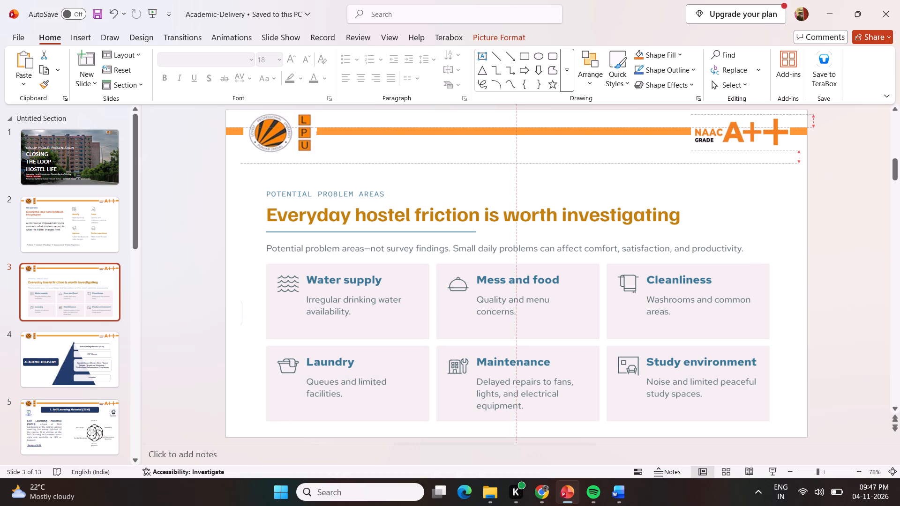
pyautogui.click(855, 233)
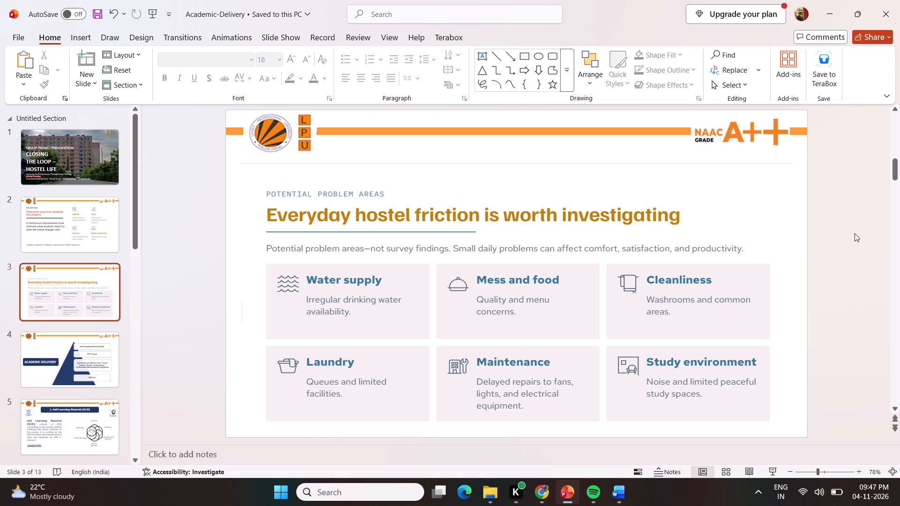
pyautogui.click(566, 190)
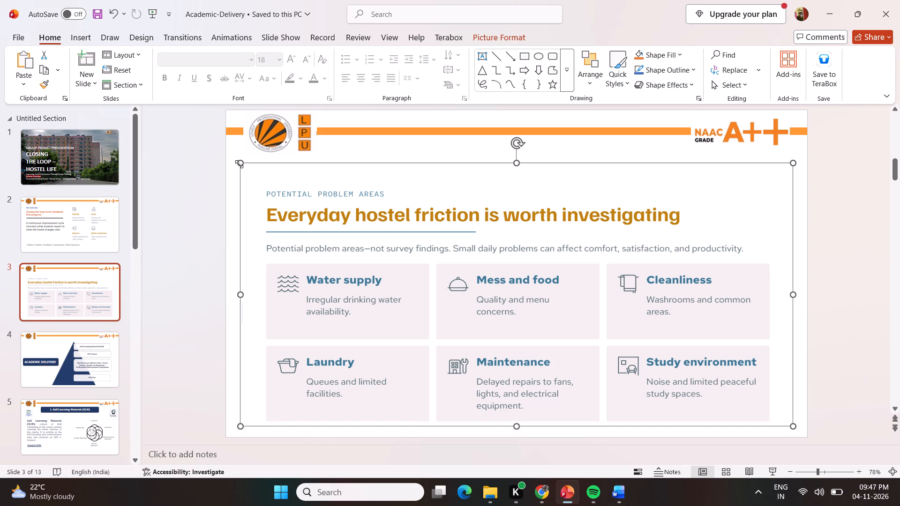
pyautogui.click(239, 164)
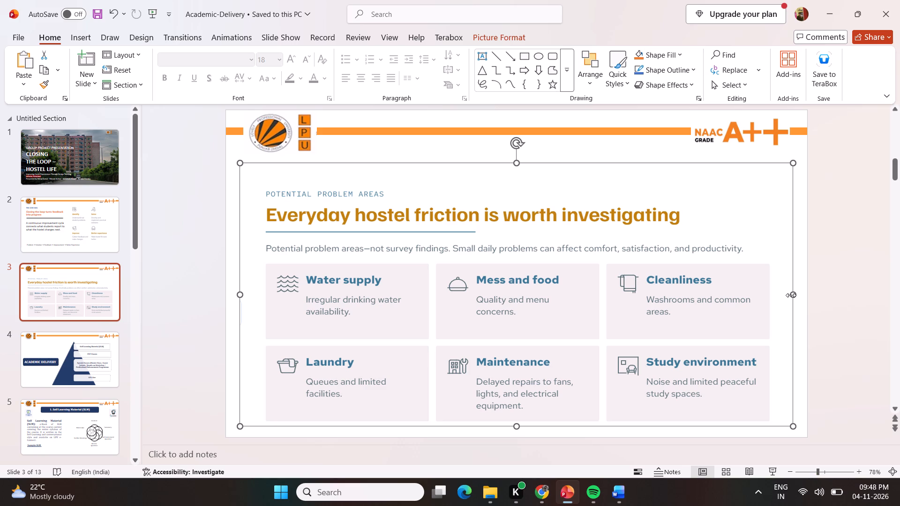
pyautogui.moveTo(794, 427); pyautogui.dragTo(781, 426)
pyautogui.click(876, 380)
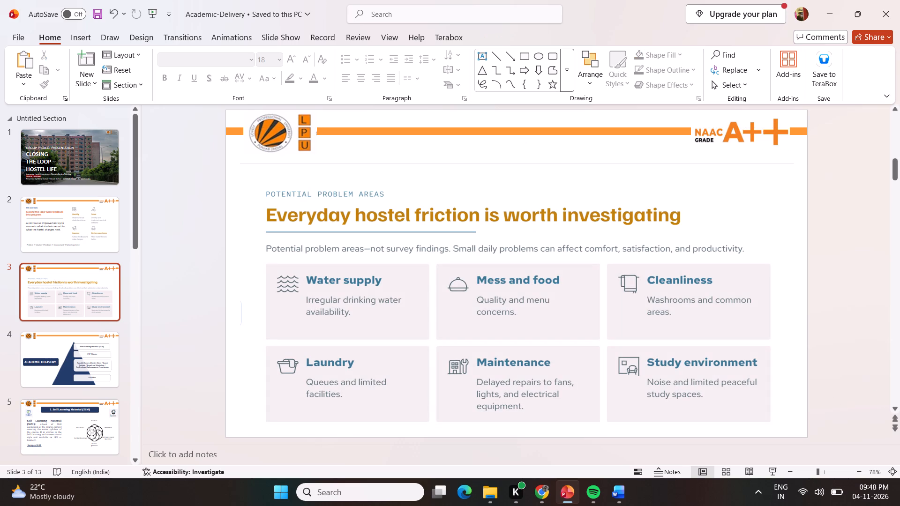
# Review slides 1 to 3, checking the title, core idea and potential problem areas slides.
pyautogui.click(105, 237)
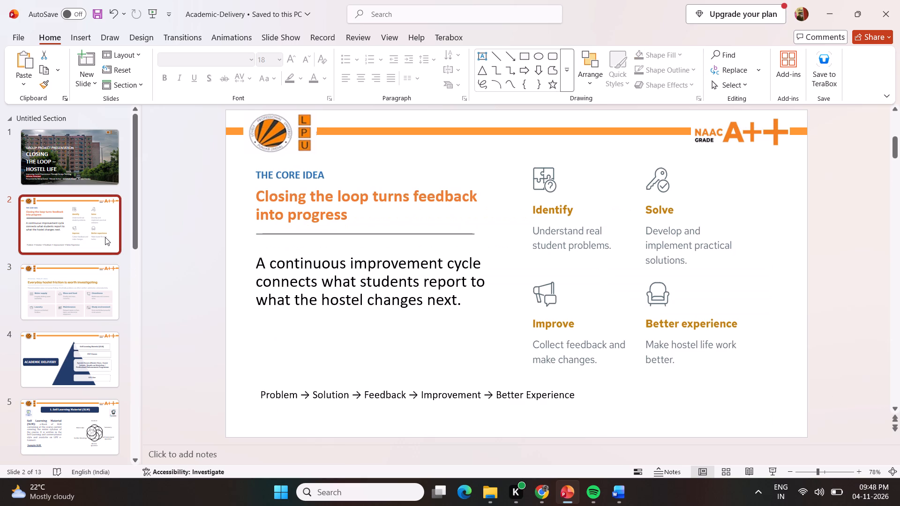
pyautogui.click(63, 168)
pyautogui.press('Down')
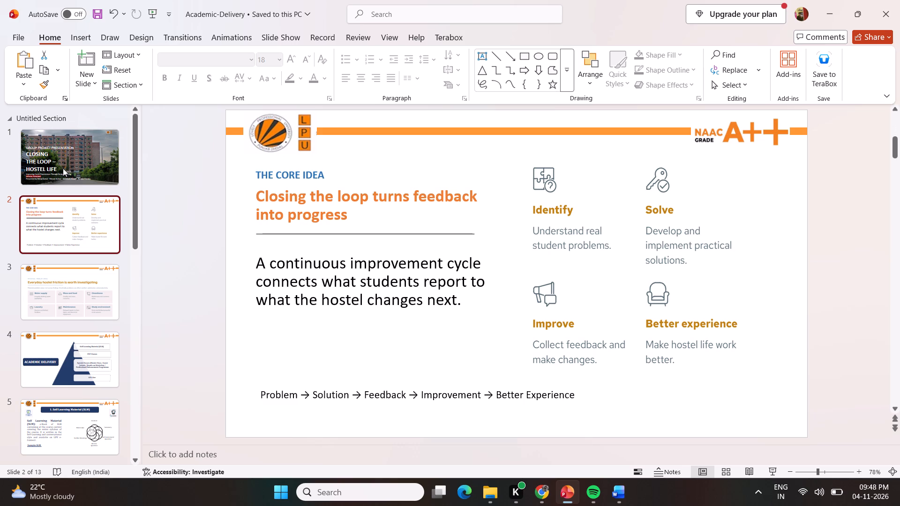
pyautogui.press('Up')
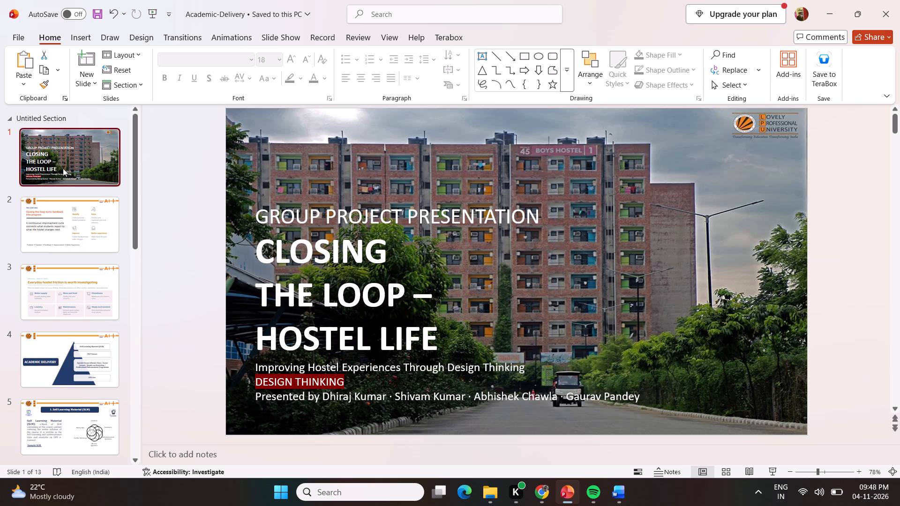
pyautogui.press('Down')
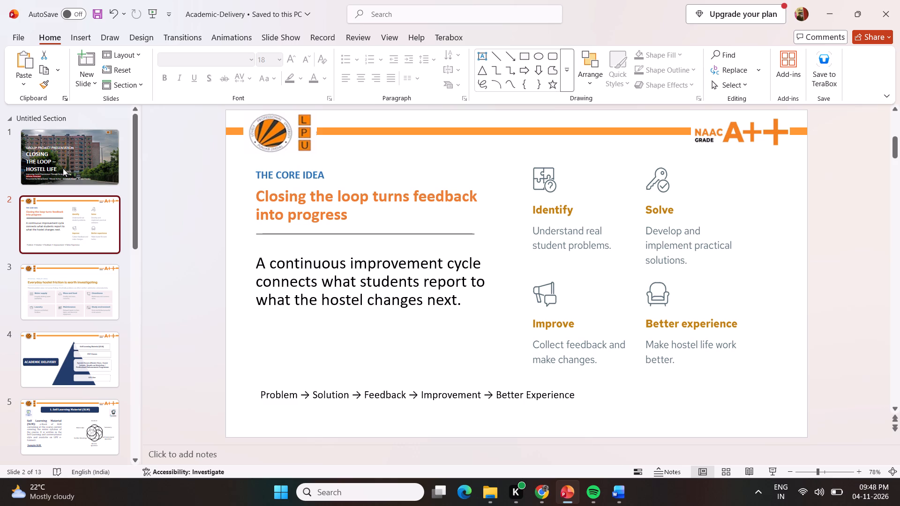
pyautogui.press('Down')
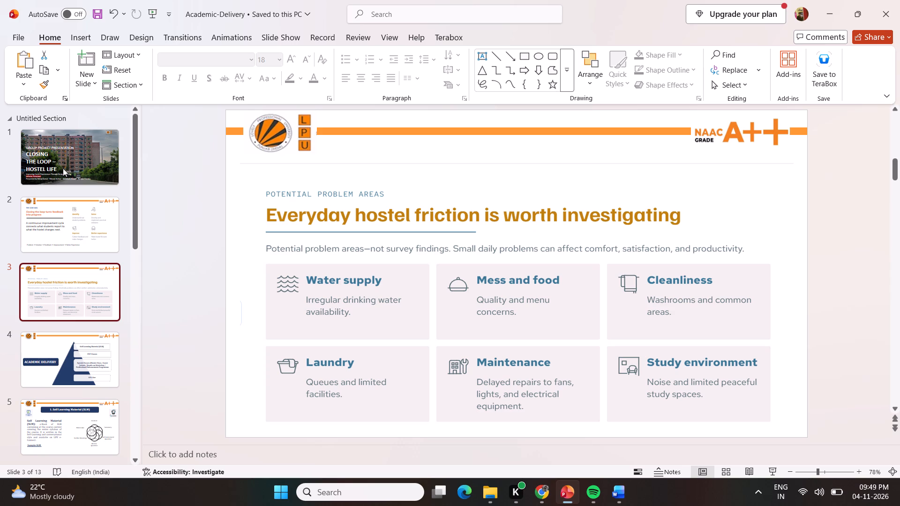
pyautogui.press('Down')
pyautogui.press('Up')
# Clear slide 4 by deleting the ACADEMIC DELIVERY banner and the whole pyramid SmartArt, keeping the LPU header strip.
pyautogui.press('Down')
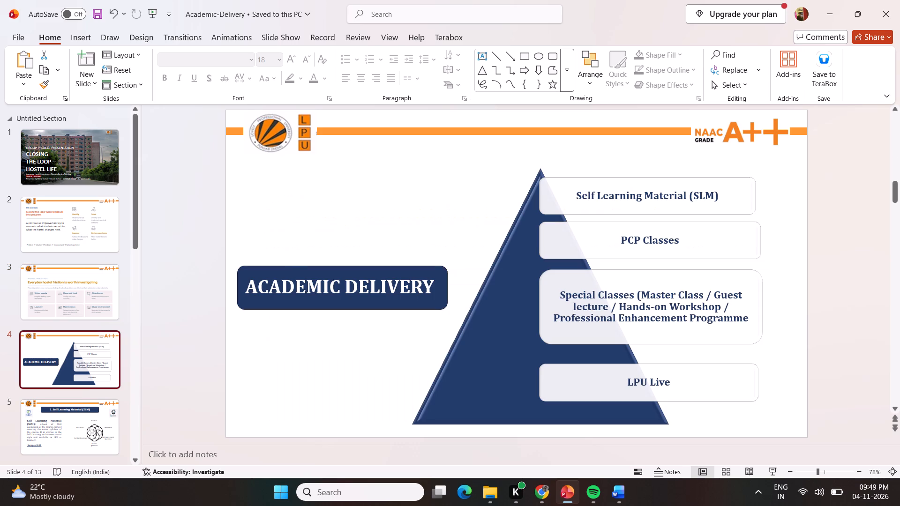
pyautogui.click(304, 273)
pyautogui.press('BackSpace')
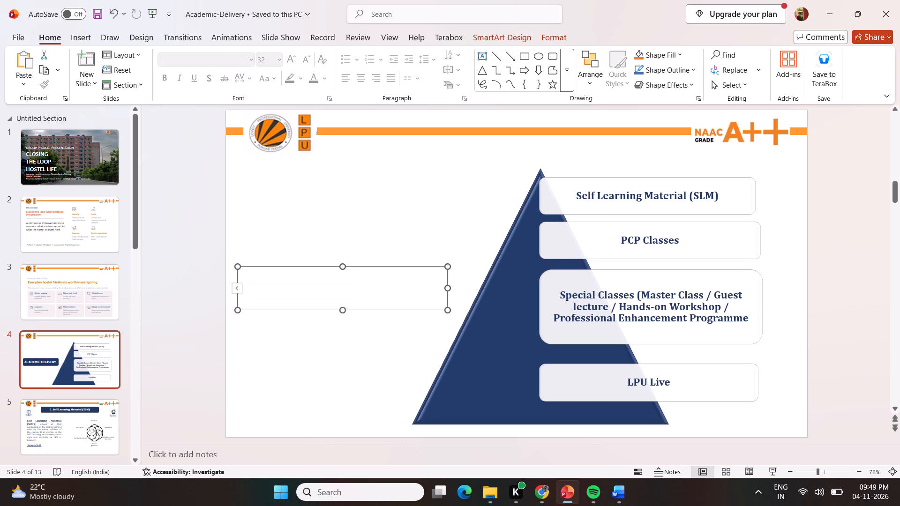
pyautogui.click(628, 245)
pyautogui.press('BackSpace')
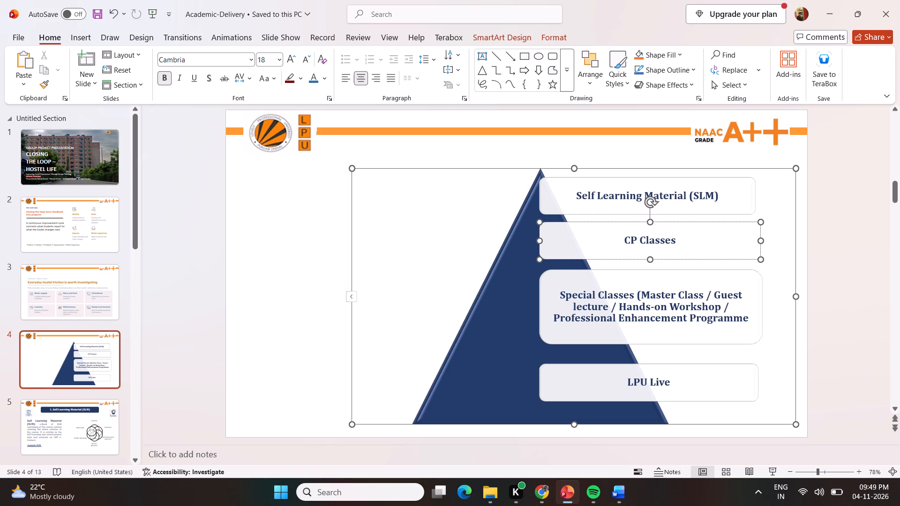
pyautogui.click(351, 168)
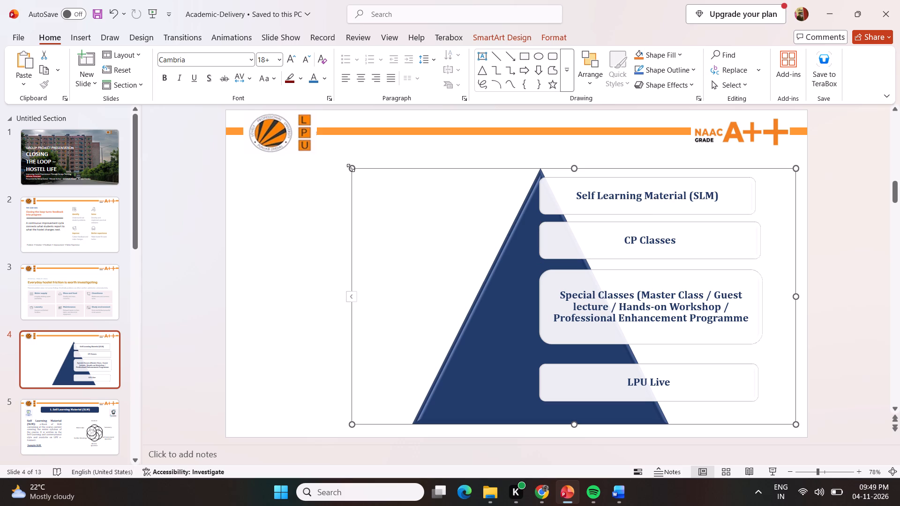
pyautogui.press('BackSpace')
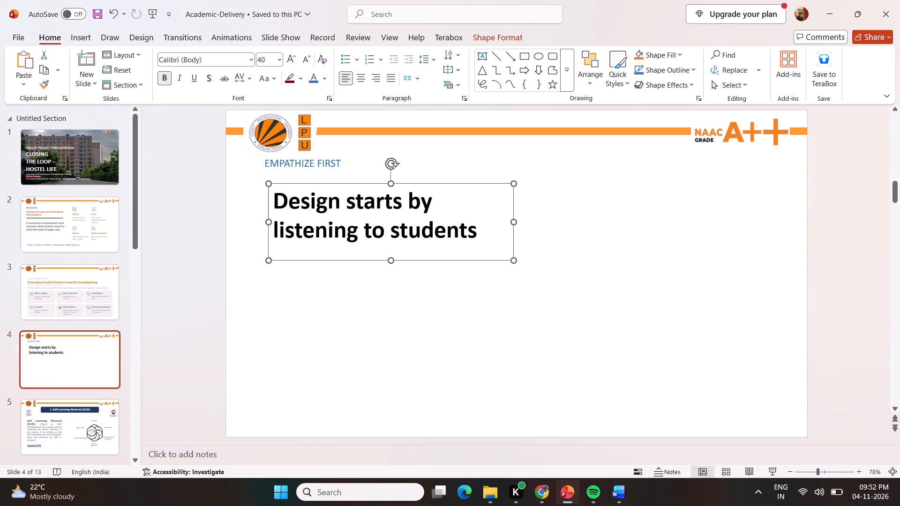
pyautogui.moveTo(310, 184); pyautogui.dragTo(306, 182)
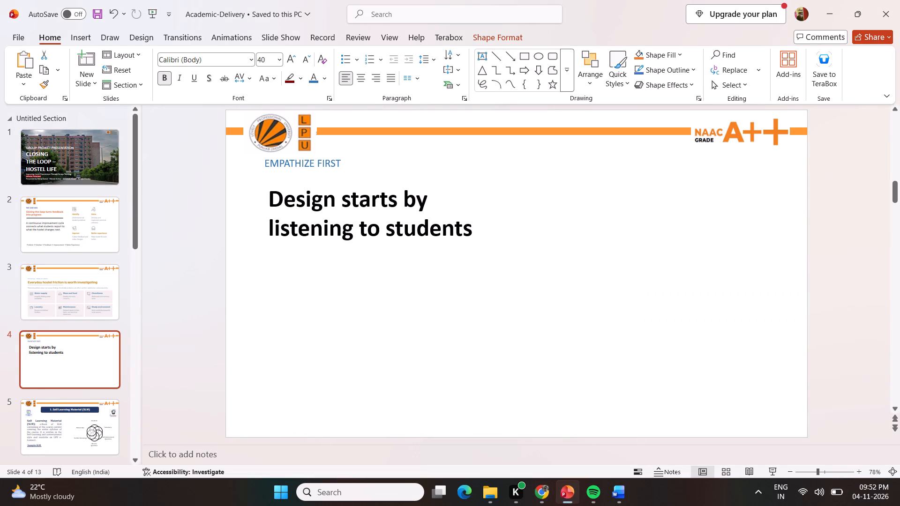
pyautogui.moveTo(306, 182); pyautogui.dragTo(304, 179)
pyautogui.click(457, 321)
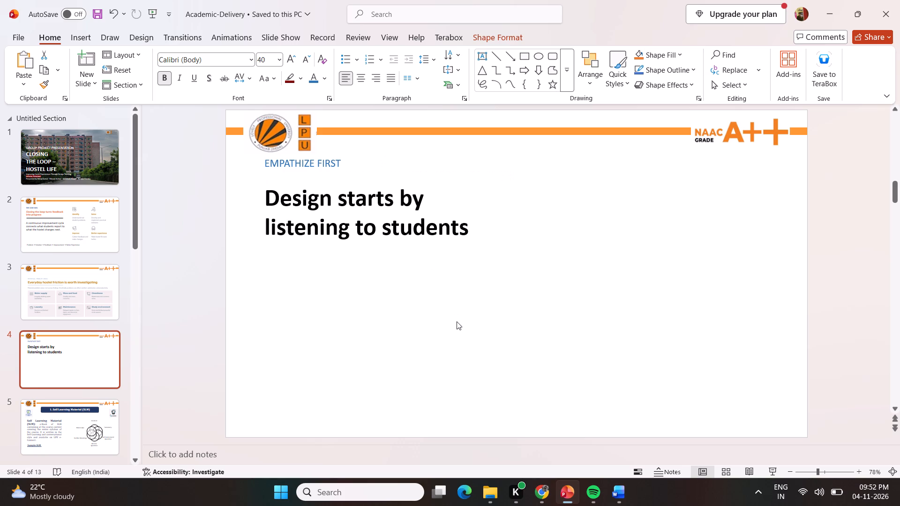
# Check the spacing in the Gamma deck, then in PowerPoint move the EMPATHIZE FIRST text box down closer to the heading.
pyautogui.click(544, 493)
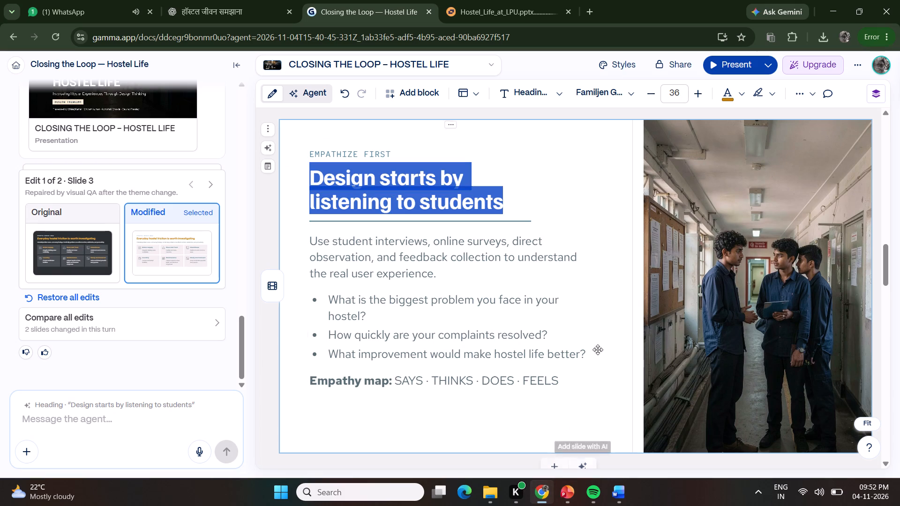
pyautogui.click(568, 498)
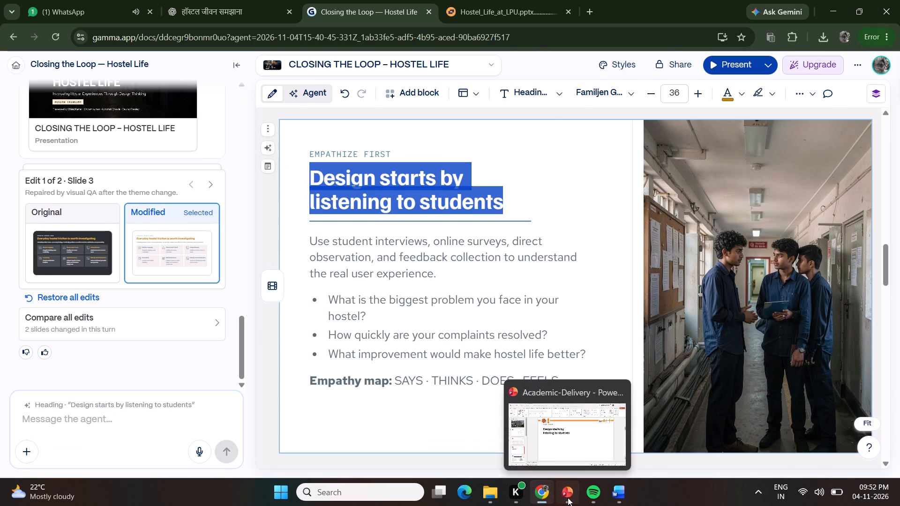
pyautogui.click(296, 159)
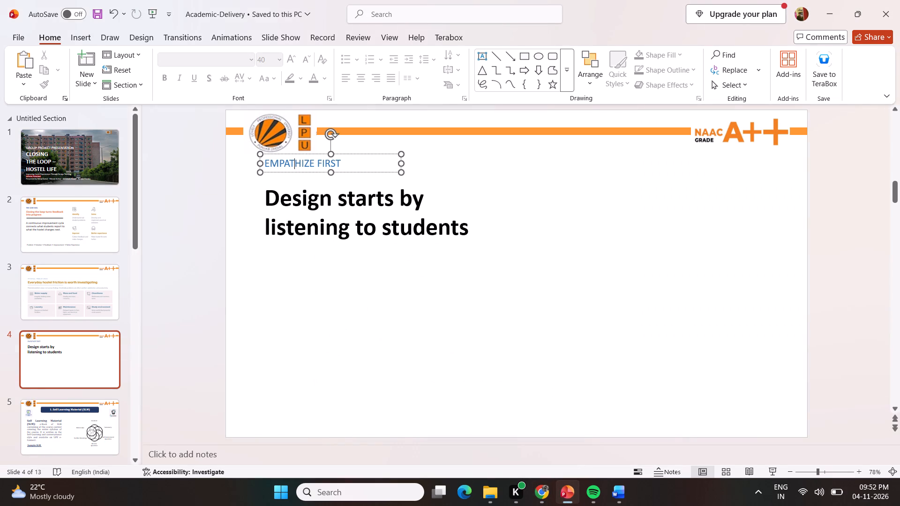
pyautogui.moveTo(292, 154); pyautogui.dragTo(292, 159)
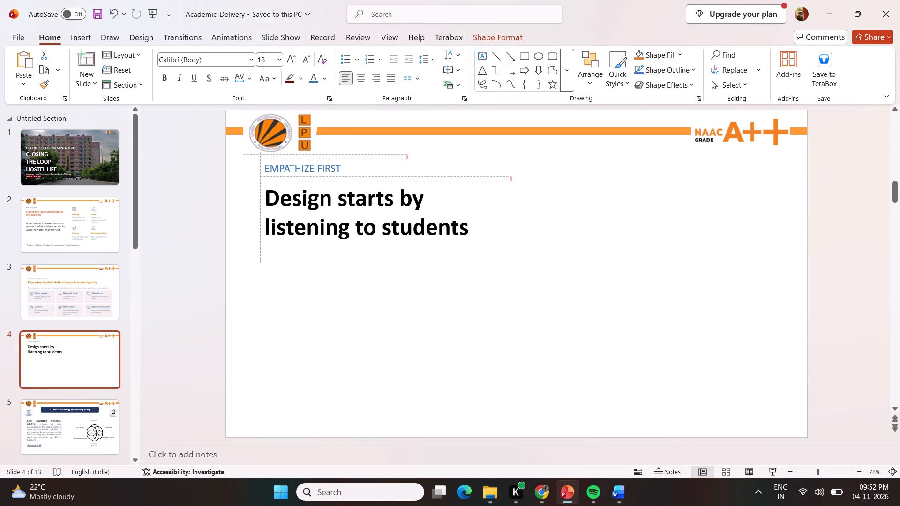
pyautogui.moveTo(292, 159); pyautogui.dragTo(292, 161)
pyautogui.click(508, 275)
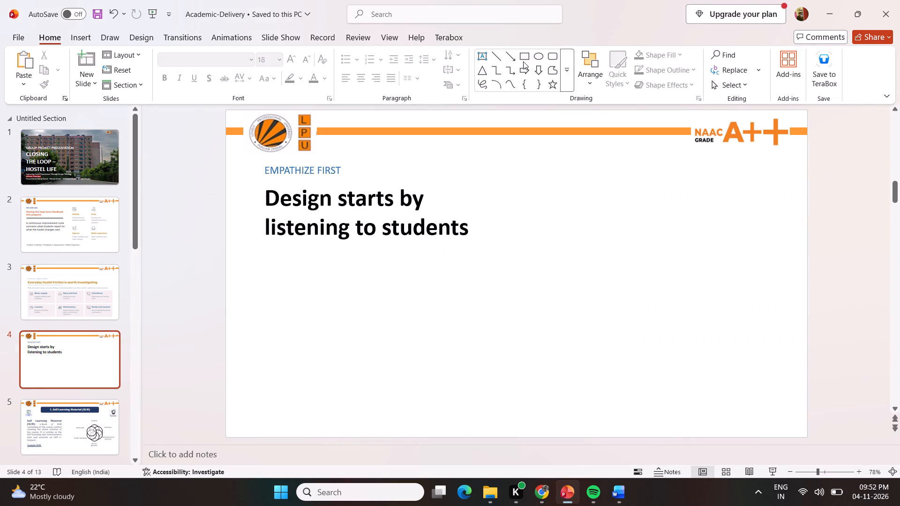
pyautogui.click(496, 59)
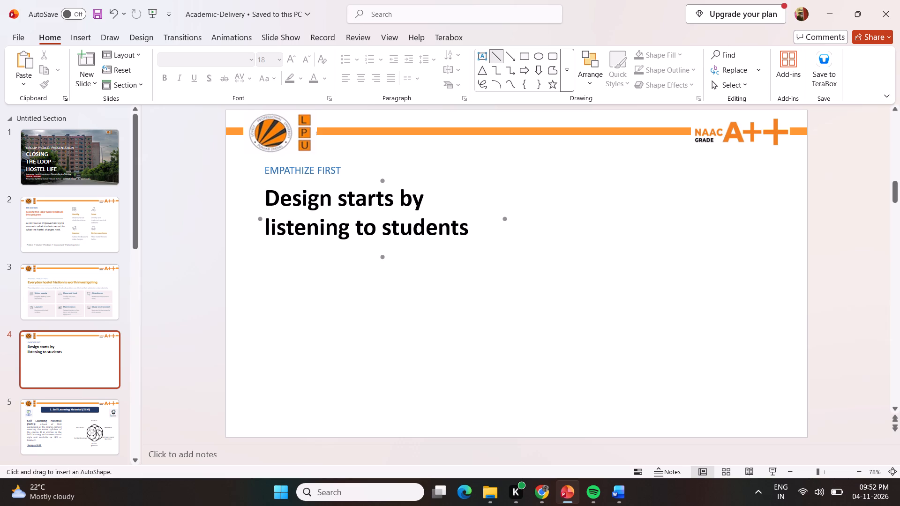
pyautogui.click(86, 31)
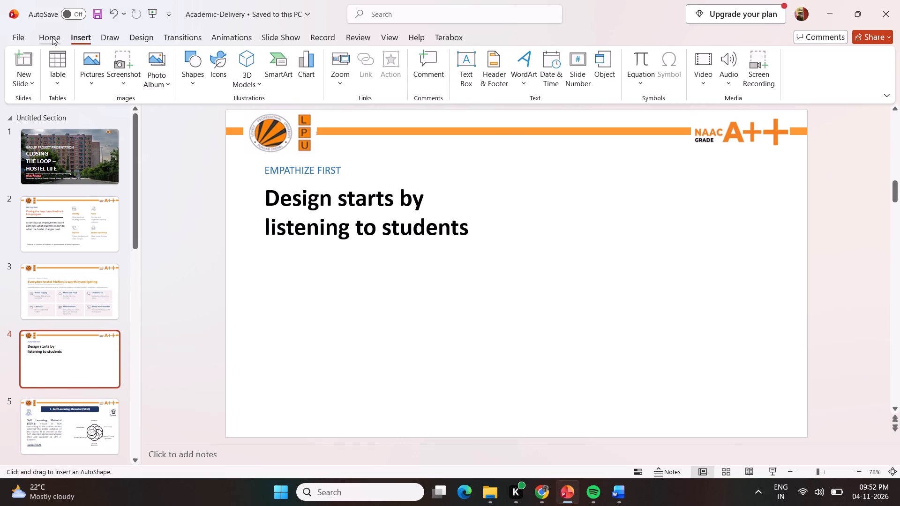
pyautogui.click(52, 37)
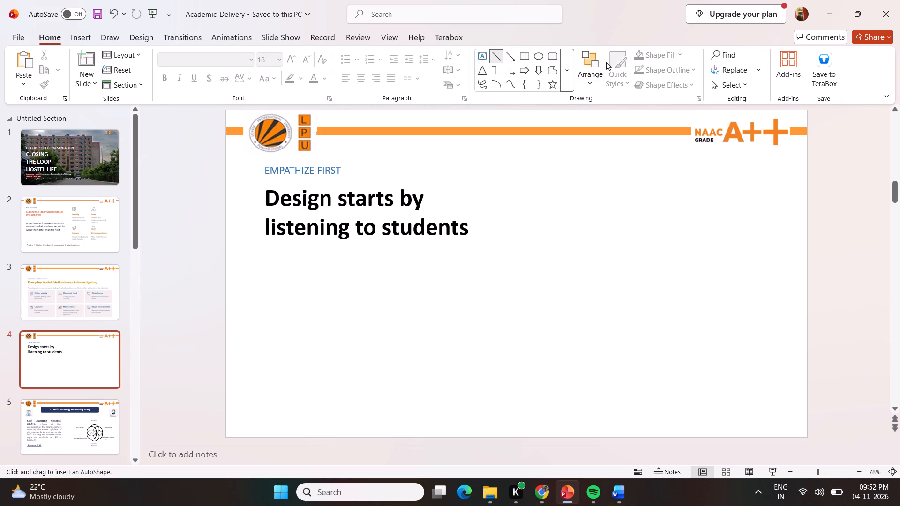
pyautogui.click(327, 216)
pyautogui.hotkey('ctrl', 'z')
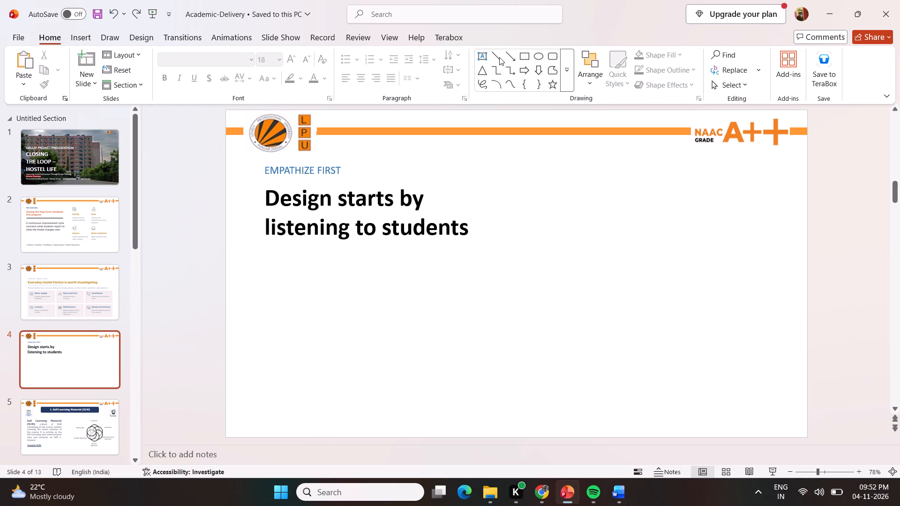
# Draw a straight horizontal line about 13.4 cm long directly beneath the heading "Design starts by listening to students".
pyautogui.click(498, 58)
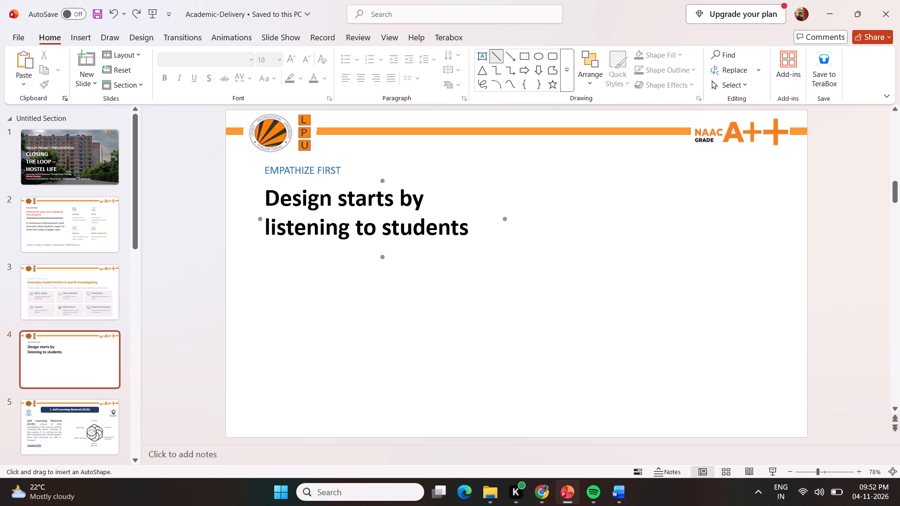
pyautogui.moveTo(266, 249); pyautogui.dragTo(410, 253)
pyautogui.moveTo(410, 253); pyautogui.dragTo(495, 248)
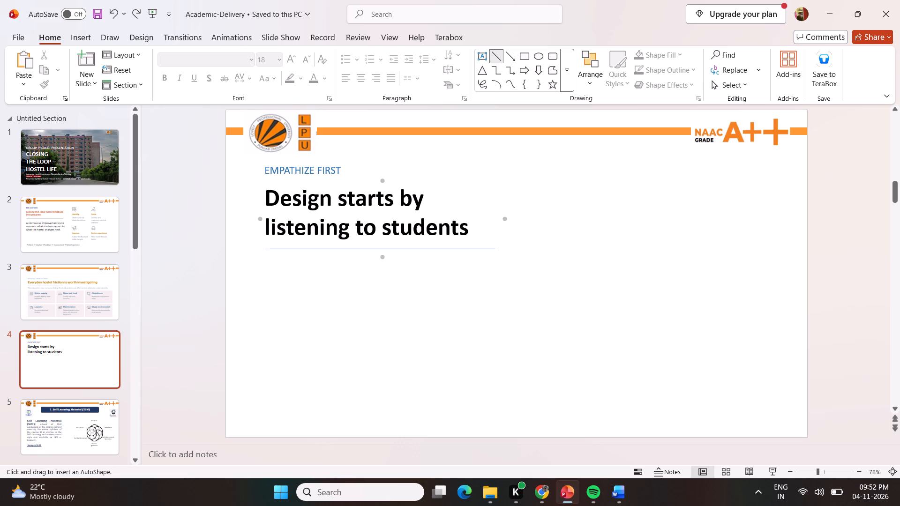
pyautogui.moveTo(495, 248); pyautogui.dragTo(495, 248)
pyautogui.click(548, 255)
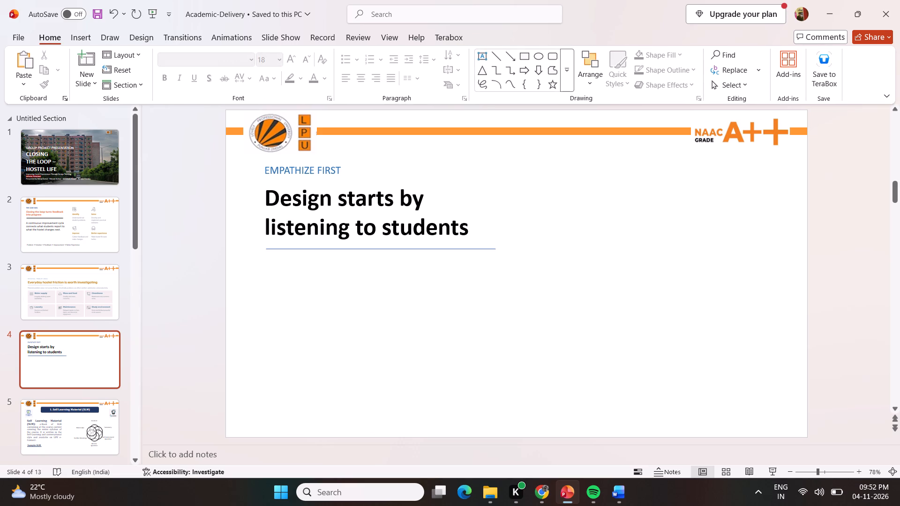
# Compare the line with the Gamma deck's divider, then in PowerPoint shift it slightly so it starts flush with the heading text.
pyautogui.click(415, 247)
pyautogui.click(386, 247)
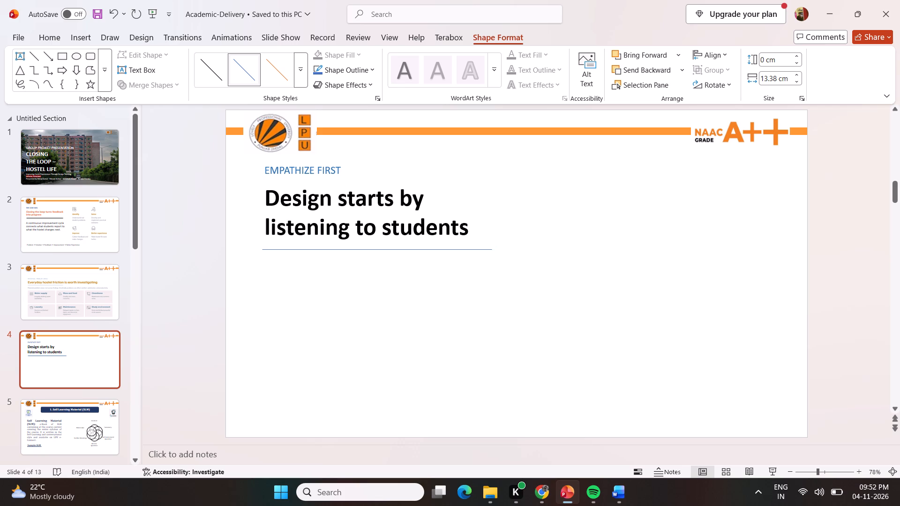
pyautogui.click(537, 491)
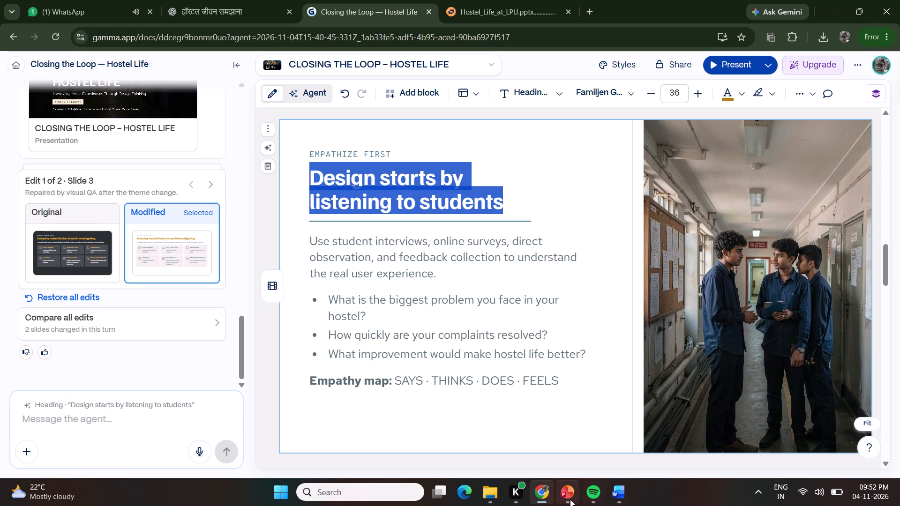
pyautogui.click(569, 499)
pyautogui.click(525, 381)
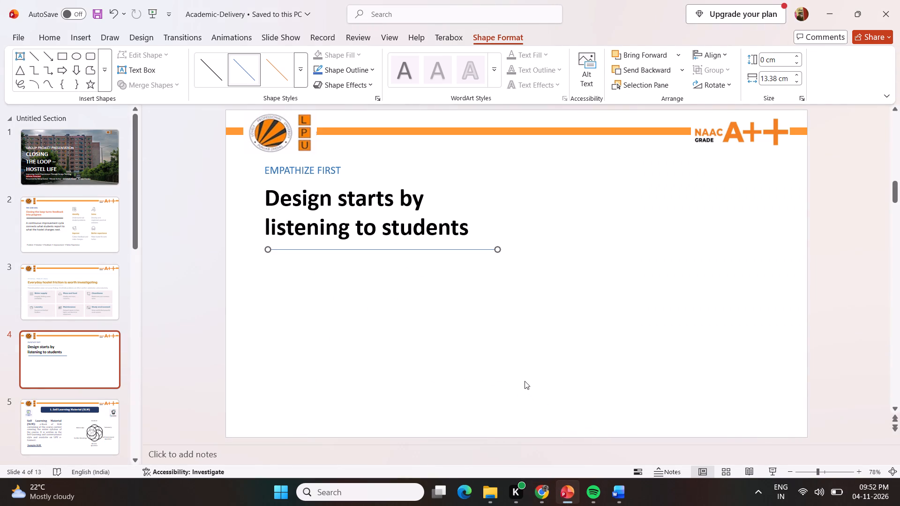
pyautogui.click(377, 250)
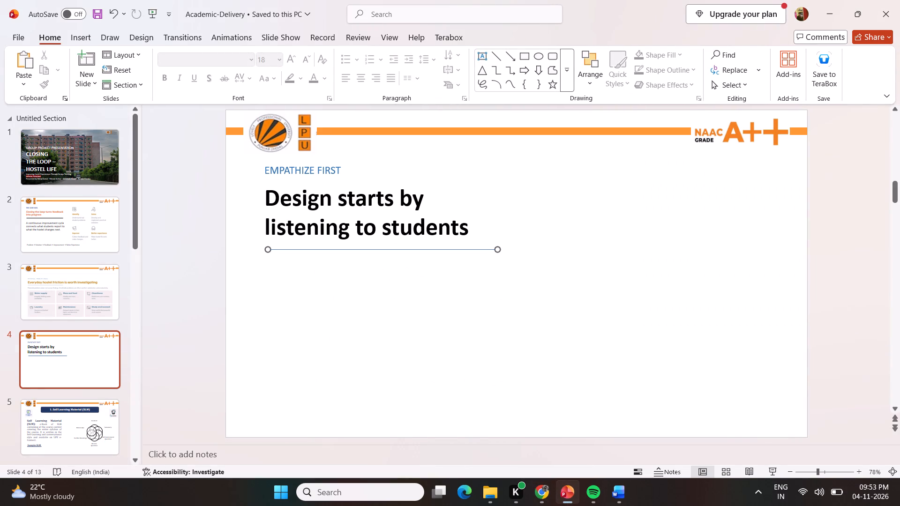
pyautogui.click(373, 250)
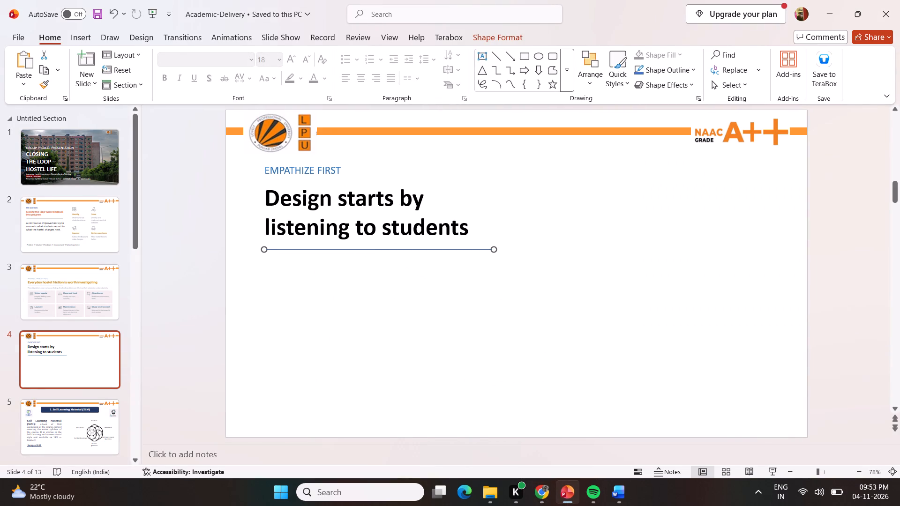
pyautogui.click(391, 267)
pyautogui.click(506, 271)
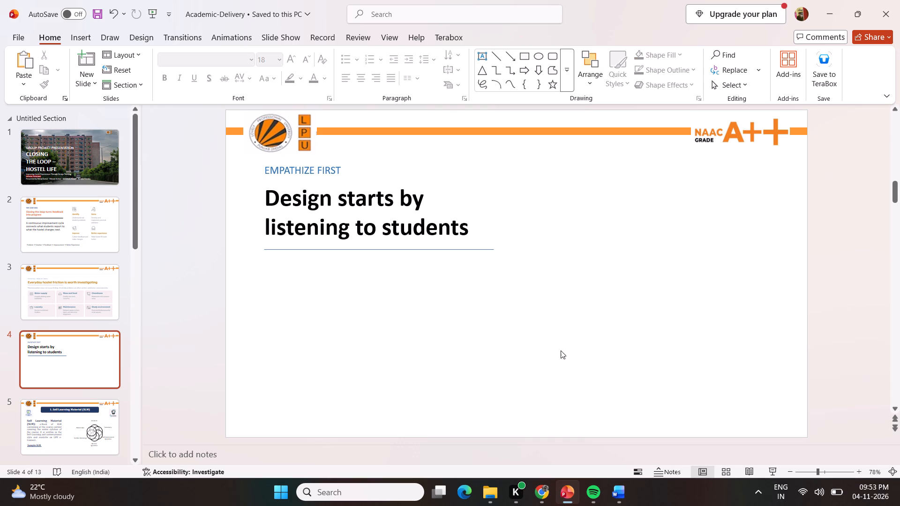
# Check the heading colour in the Gamma deck in Chrome, then in PowerPoint recolour "Design starts by listening to students" dark orange.
pyautogui.click(542, 494)
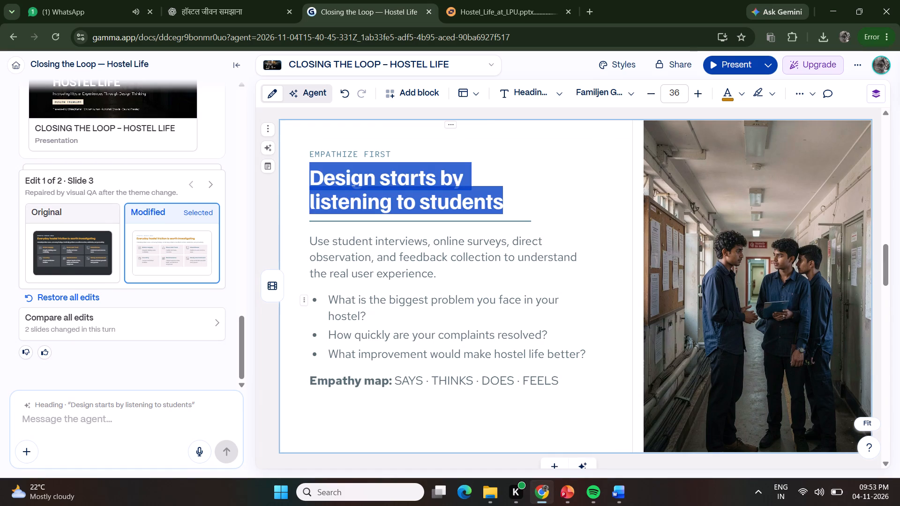
pyautogui.click(585, 293)
pyautogui.click(563, 505)
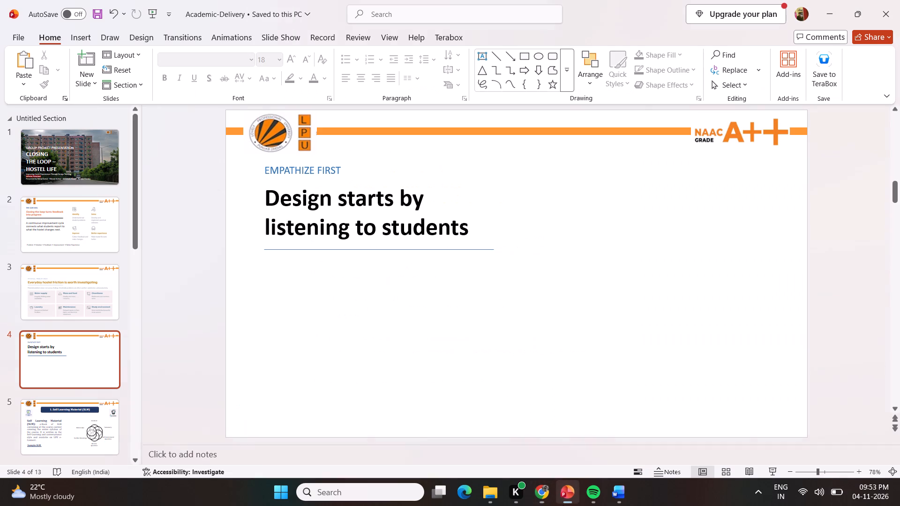
pyautogui.click(468, 232)
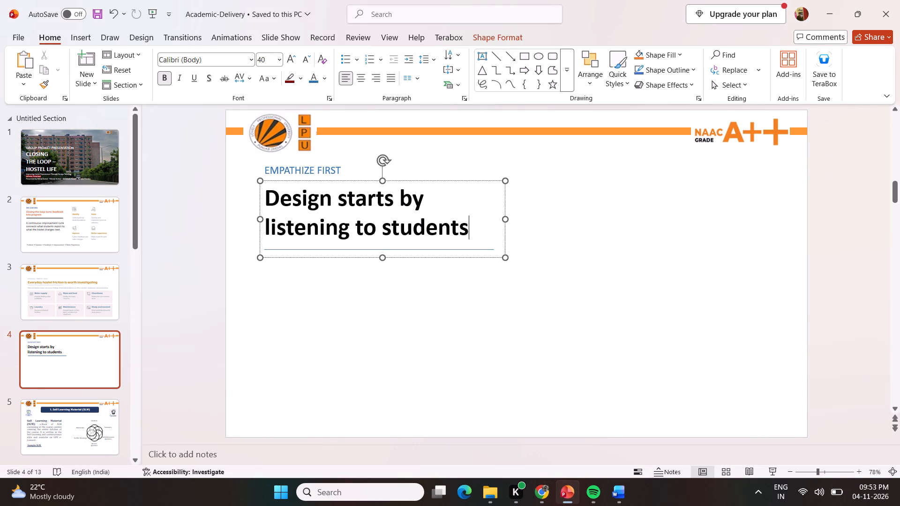
pyautogui.moveTo(468, 232); pyautogui.dragTo(314, 192)
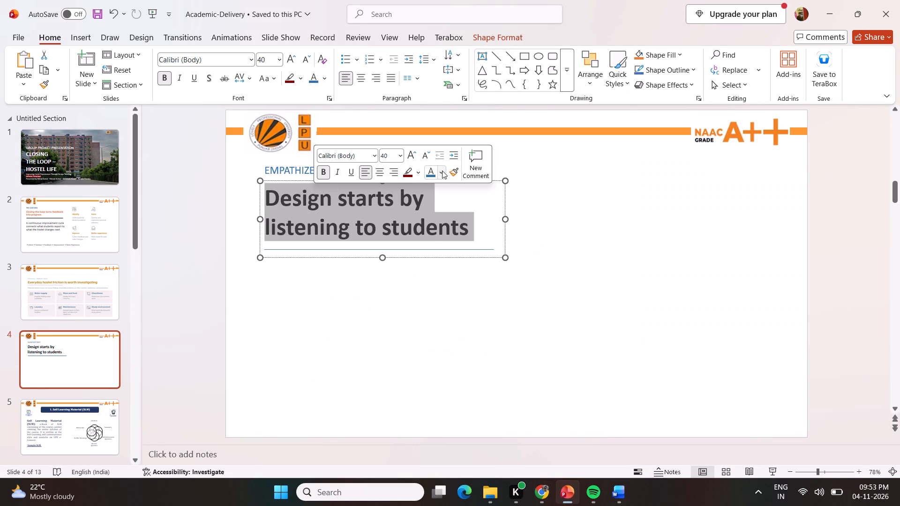
pyautogui.click(443, 172)
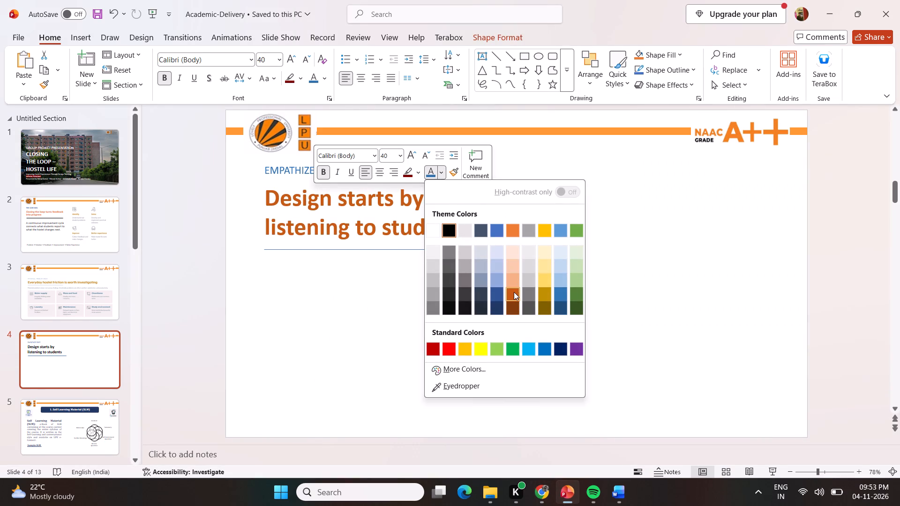
pyautogui.click(514, 300)
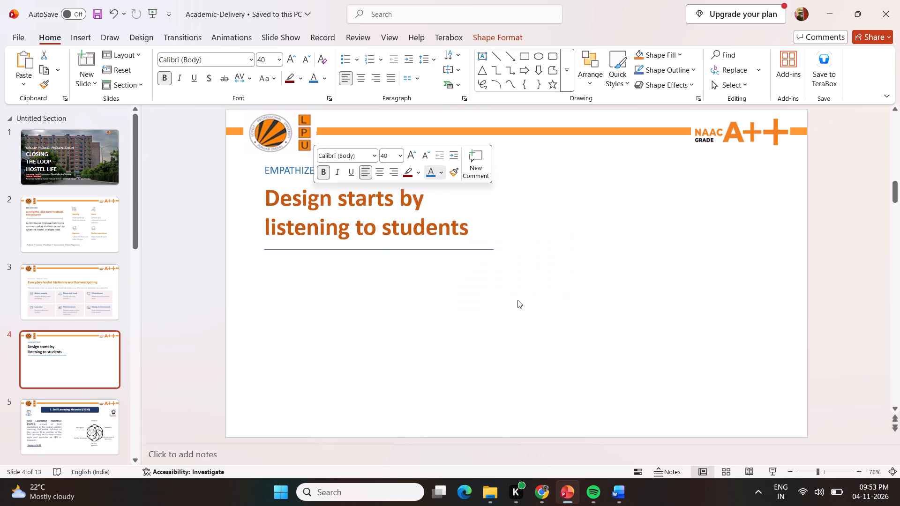
pyautogui.click(569, 288)
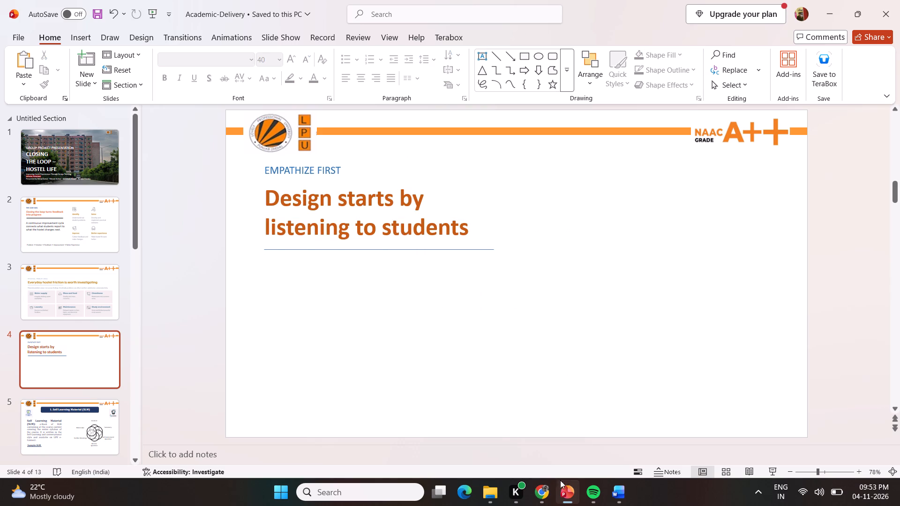
# Copy the "Use student interviews, online surveys…" paragraph from the Gamma deck into a new PowerPoint text box below the divider line.
pyautogui.click(543, 490)
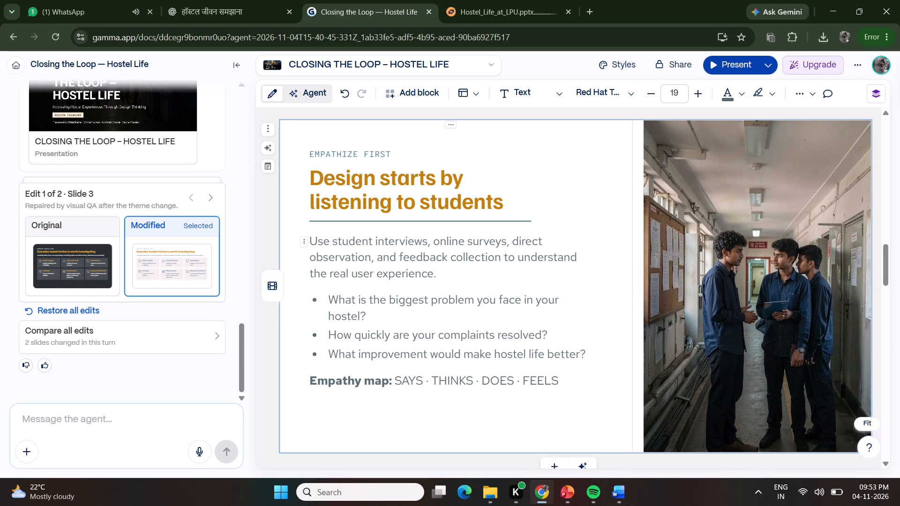
pyautogui.moveTo(437, 274); pyautogui.dragTo(311, 239)
pyautogui.hotkey('ctrl', 'c')
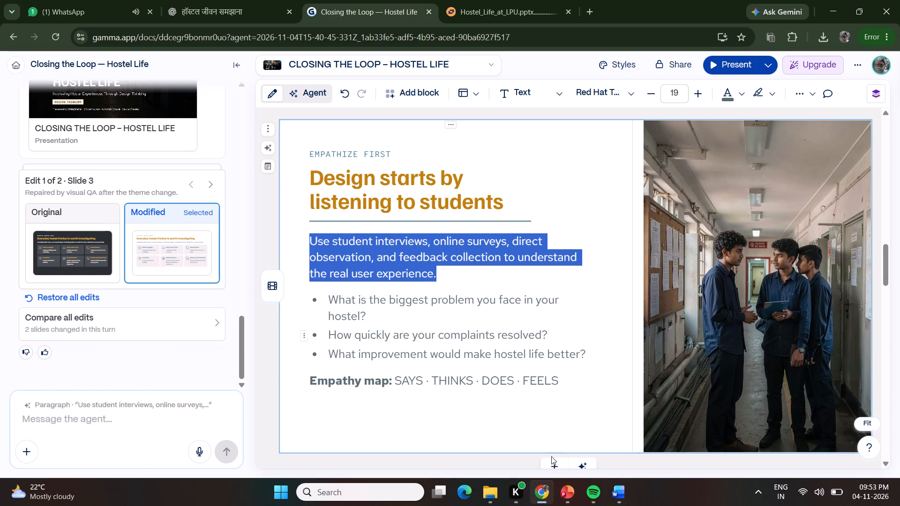
pyautogui.click(568, 497)
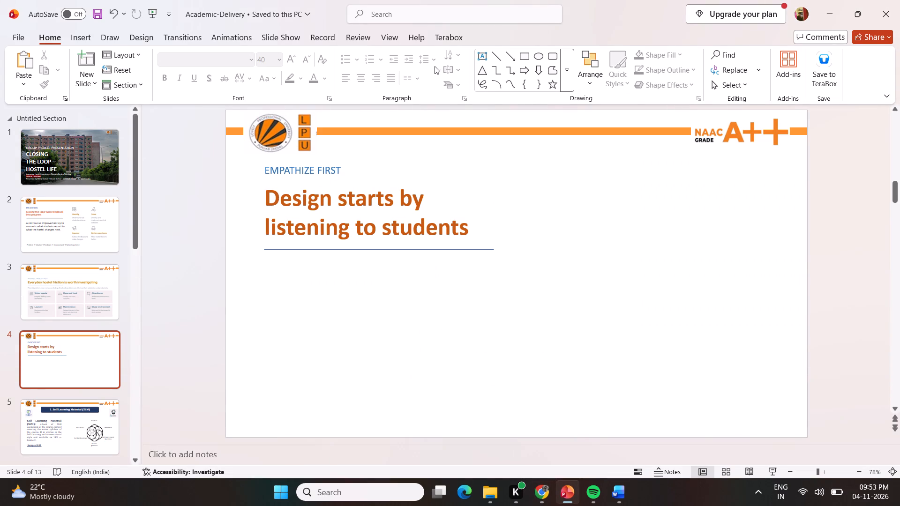
pyautogui.click(478, 54)
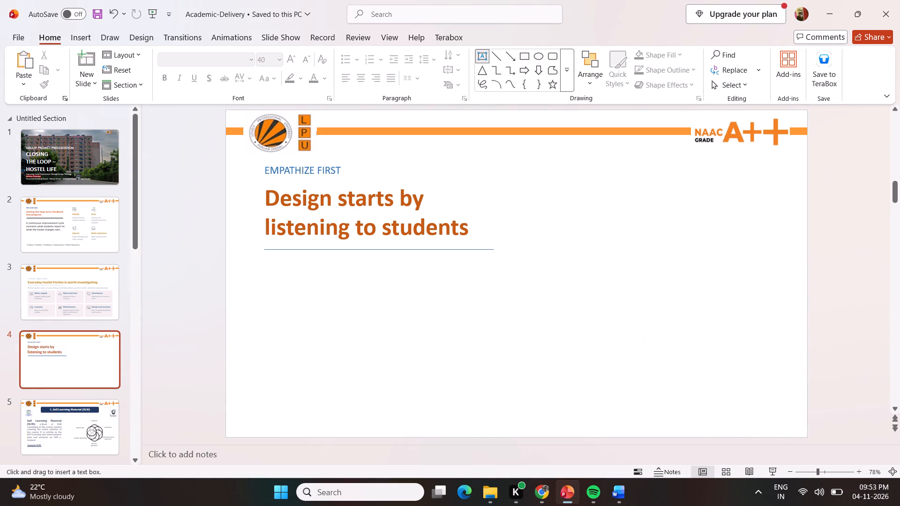
pyautogui.click(268, 269)
pyautogui.hotkey('ctrl', 'v')
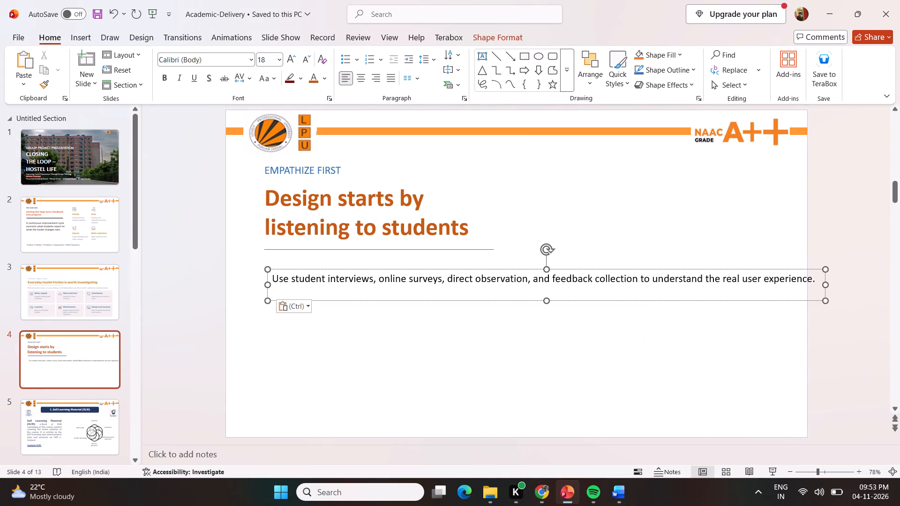
# Compare the paragraph's wrapping with the Gamma deck, then in PowerPoint break the line after "direct observation,".
pyautogui.click(544, 488)
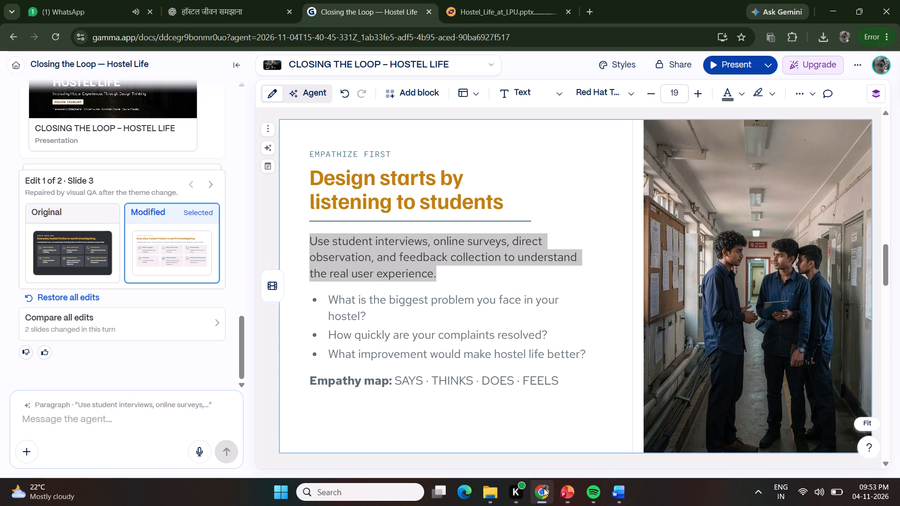
pyautogui.click(561, 489)
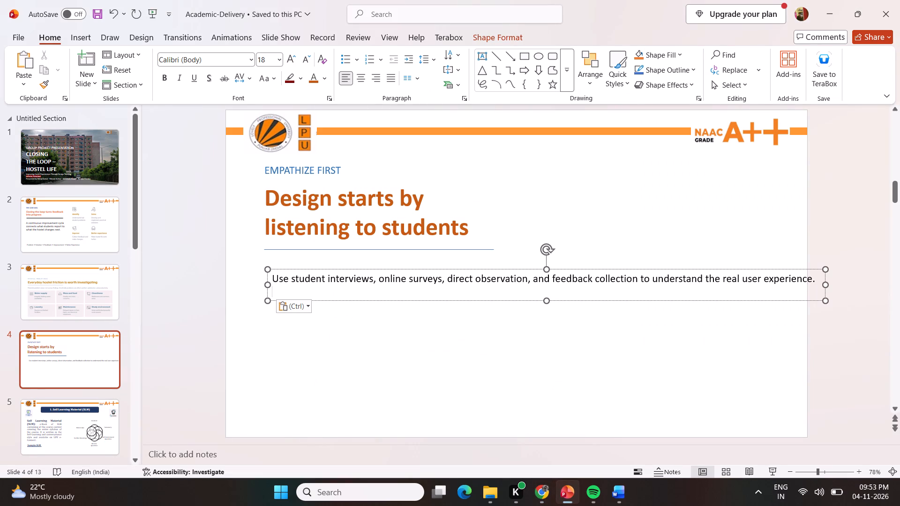
pyautogui.click(530, 279)
pyautogui.press('Return')
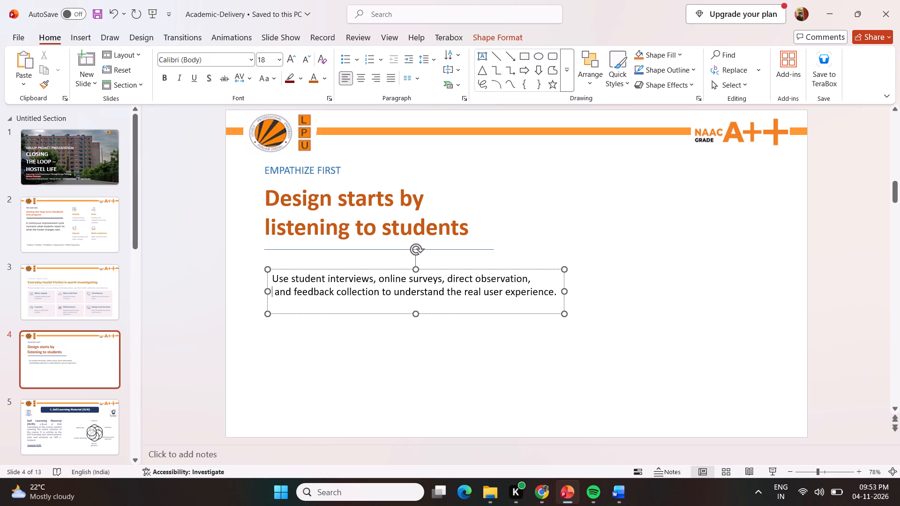
# Set the font size of the whole student interviews paragraph to 32.
pyautogui.moveTo(555, 294); pyautogui.dragTo(288, 276)
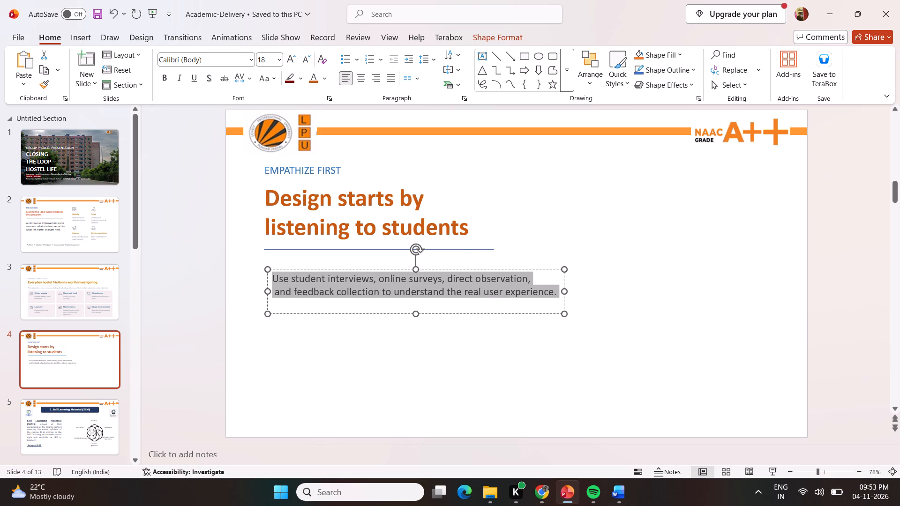
pyautogui.moveTo(288, 276); pyautogui.dragTo(287, 276)
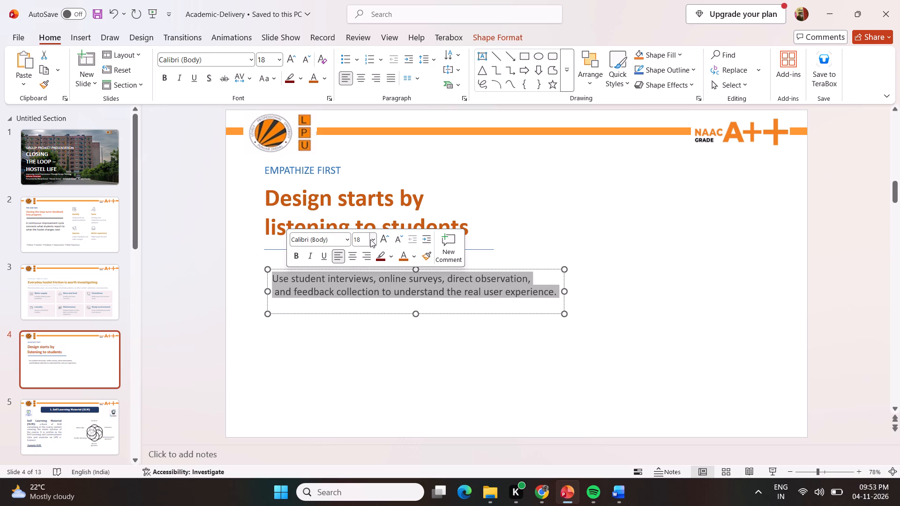
pyautogui.click(370, 239)
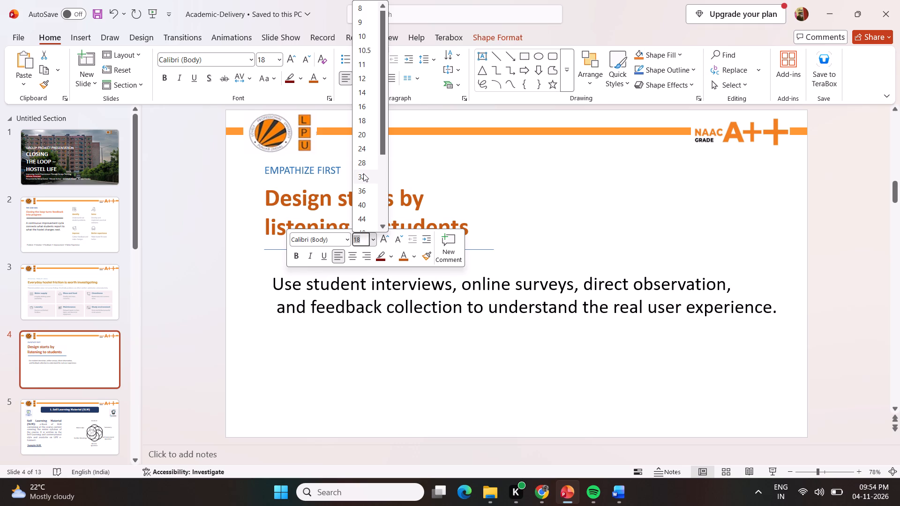
pyautogui.click(364, 173)
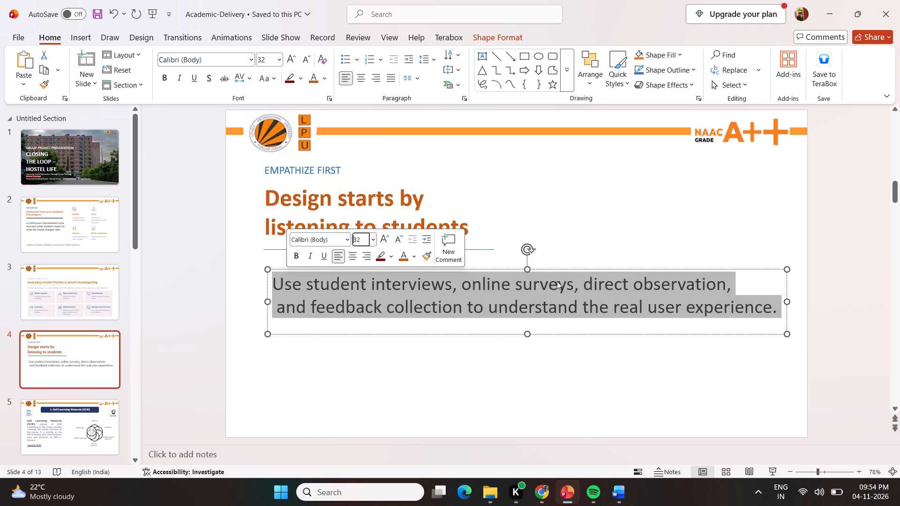
# Rewrap the paragraph into three lines, breaking after "online surveys," and "feedback collection" and joining "and feedback" directly onto "direct observation,".
pyautogui.click(576, 286)
pyautogui.click(579, 286)
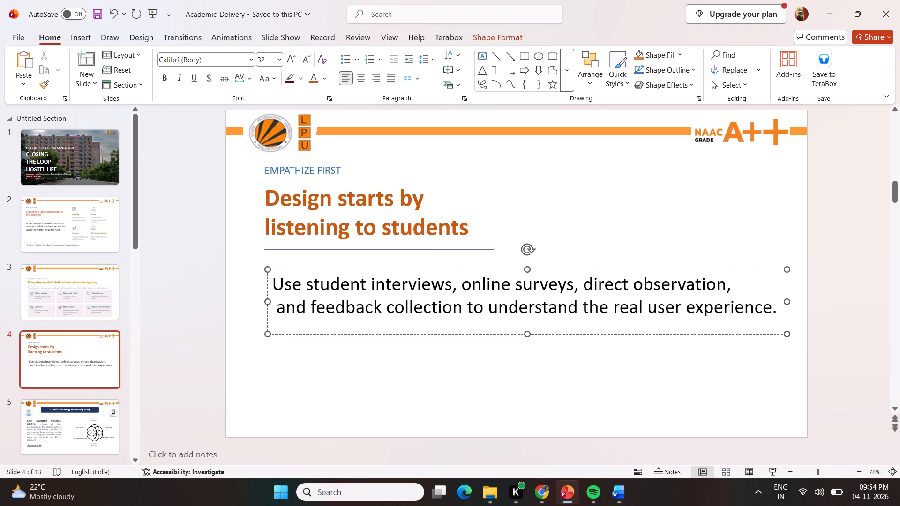
pyautogui.press('Return')
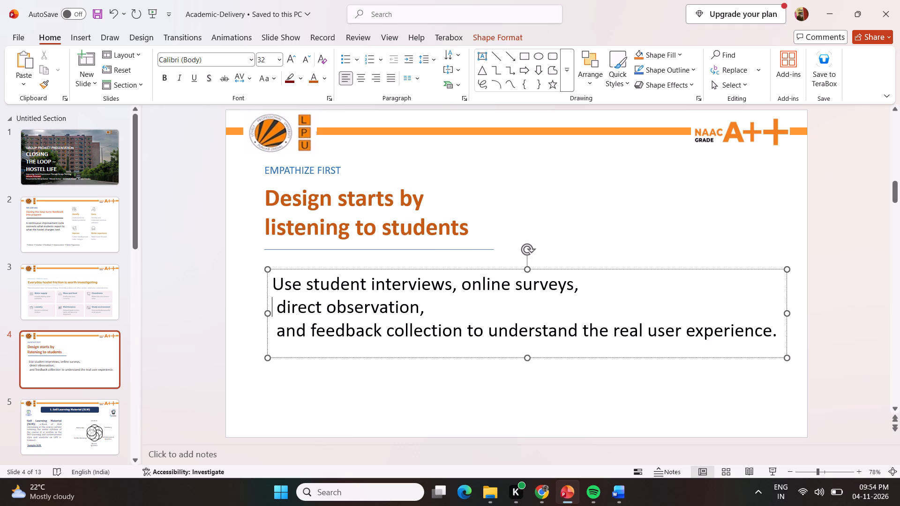
pyautogui.click(280, 307)
pyautogui.click(279, 338)
pyautogui.press('BackSpace')
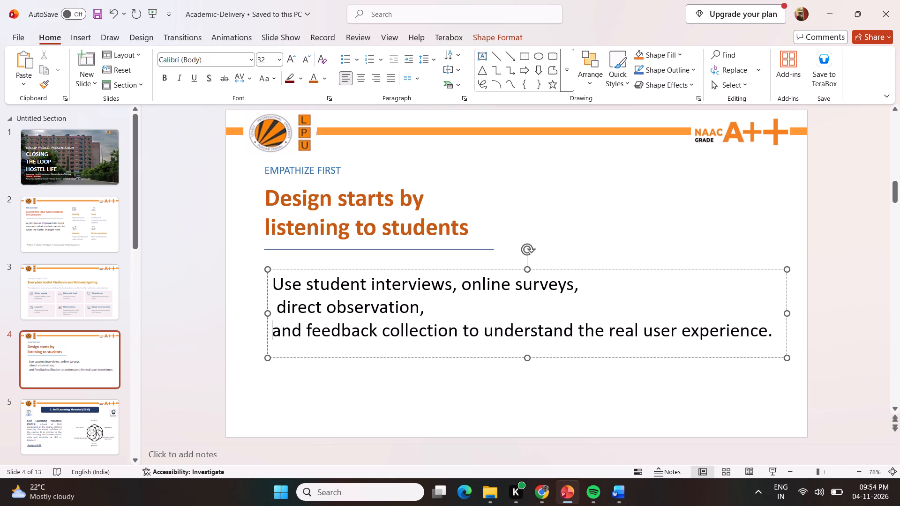
pyautogui.press('BackSpace')
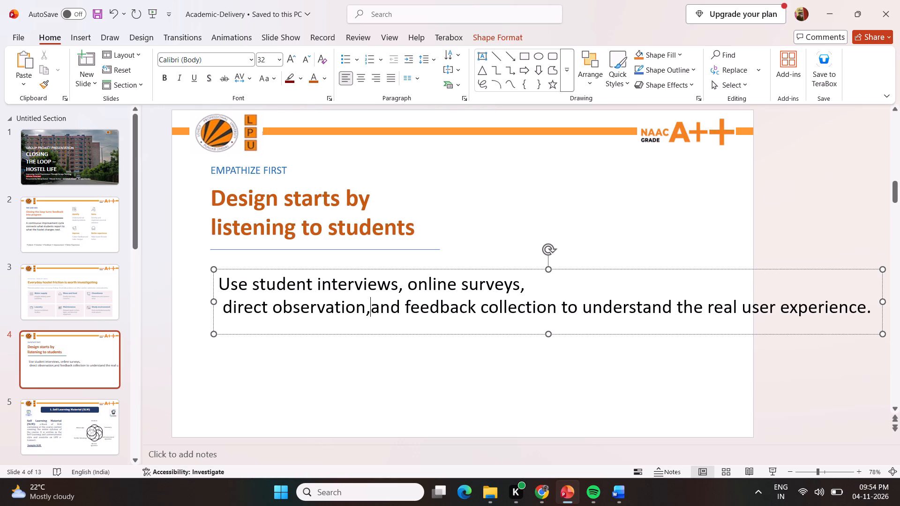
pyautogui.click(559, 310)
pyautogui.press('Return')
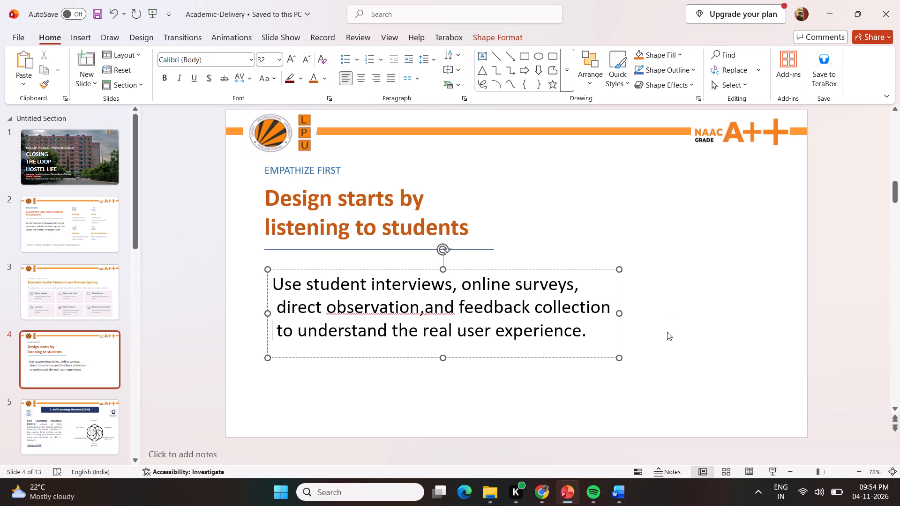
# Move the paragraph text box up closer to the divider line and roughly in line with the heading's left edge.
pyautogui.moveTo(565, 267); pyautogui.dragTo(557, 263)
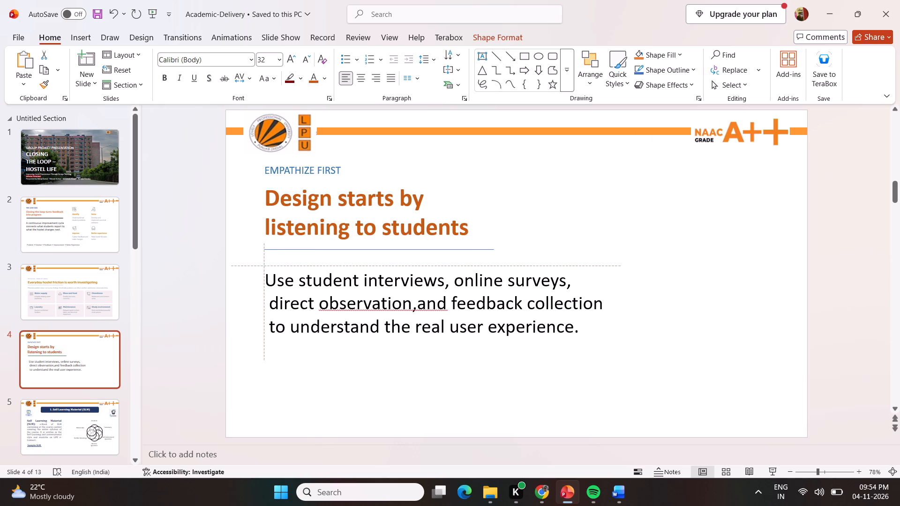
pyautogui.moveTo(557, 263); pyautogui.dragTo(554, 260)
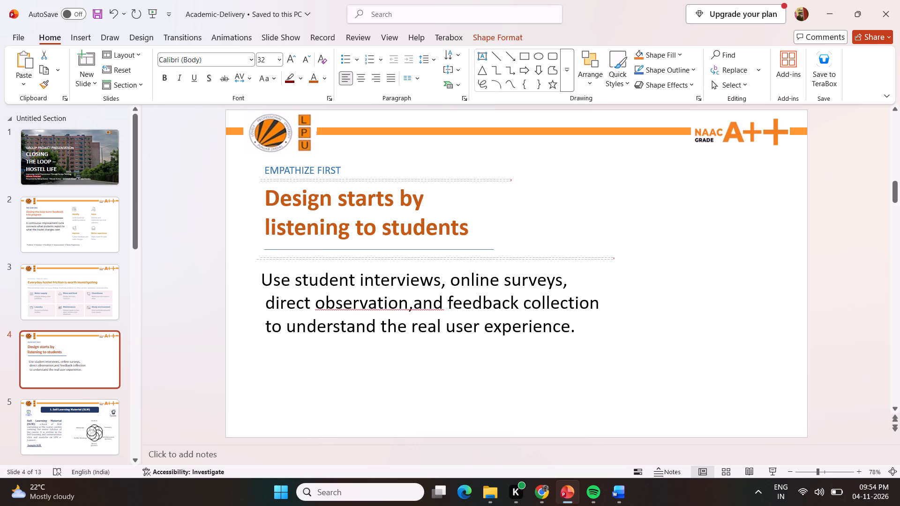
pyautogui.moveTo(554, 260); pyautogui.dragTo(554, 259)
pyautogui.click(729, 343)
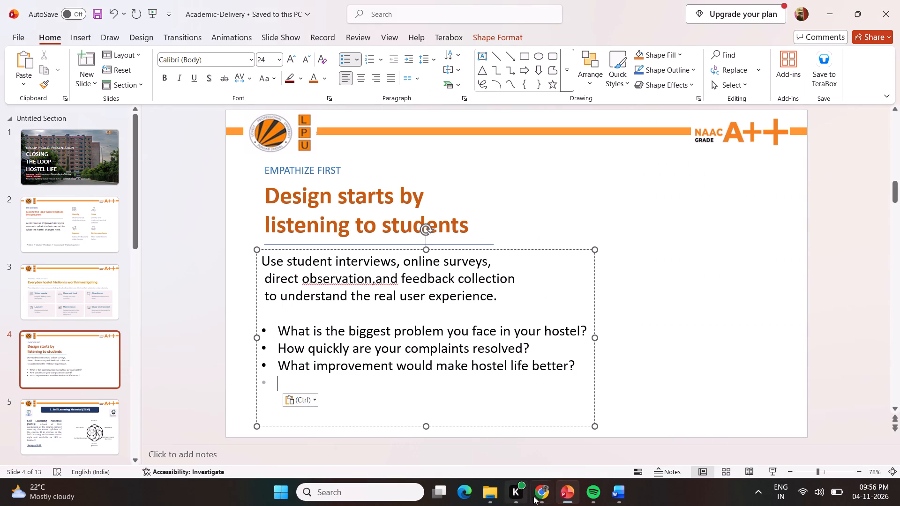
# Copy the "Empathy map: SAYS · THINKS · DOES · FEELS" line from Gamma and paste it unbulleted below the list, after a blank line.
pyautogui.click(538, 496)
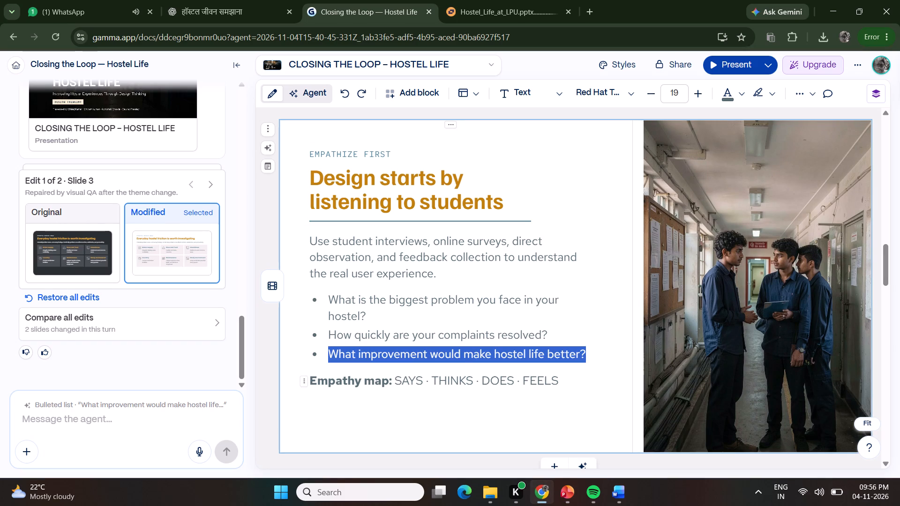
pyautogui.tripleClick(447, 382)
pyautogui.hotkey('ctrl', 'c')
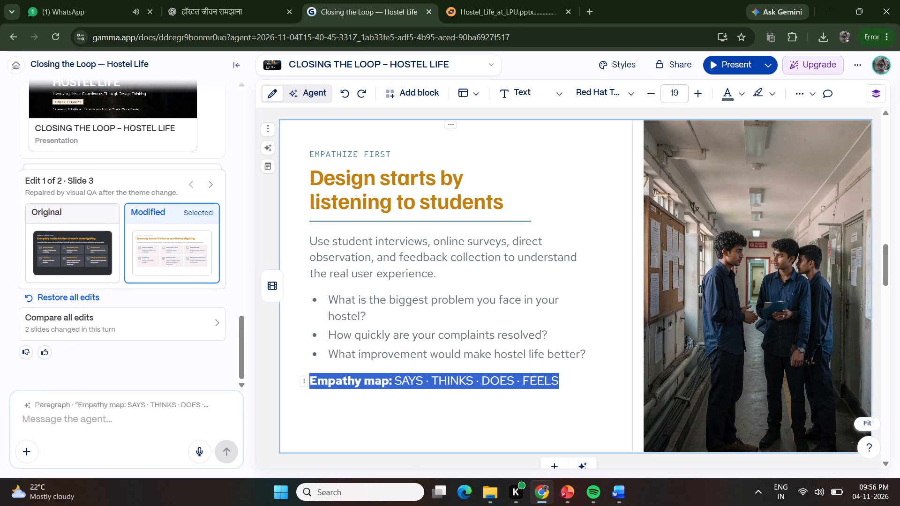
pyautogui.click(570, 489)
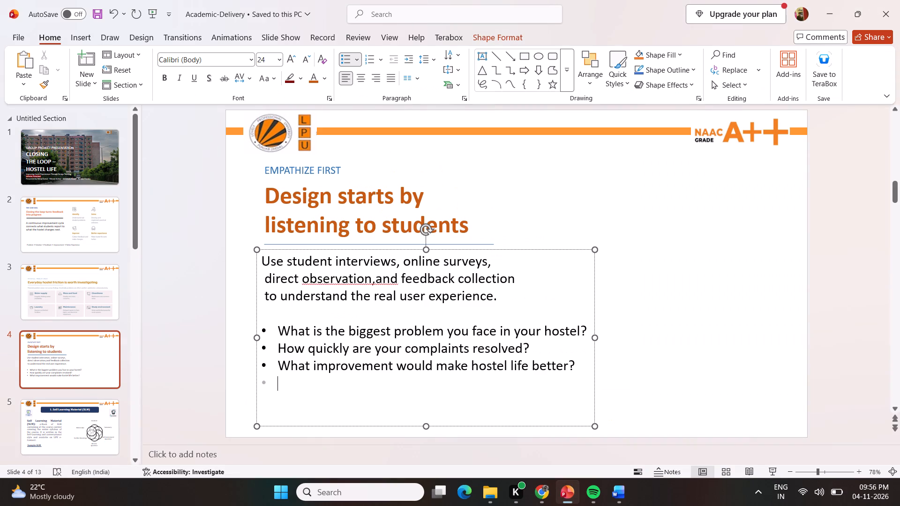
pyautogui.click(356, 62)
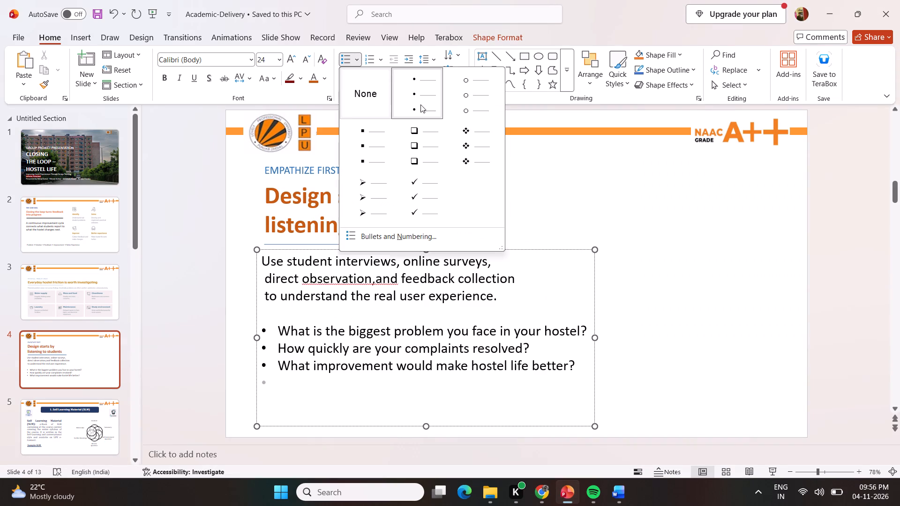
pyautogui.click(379, 97)
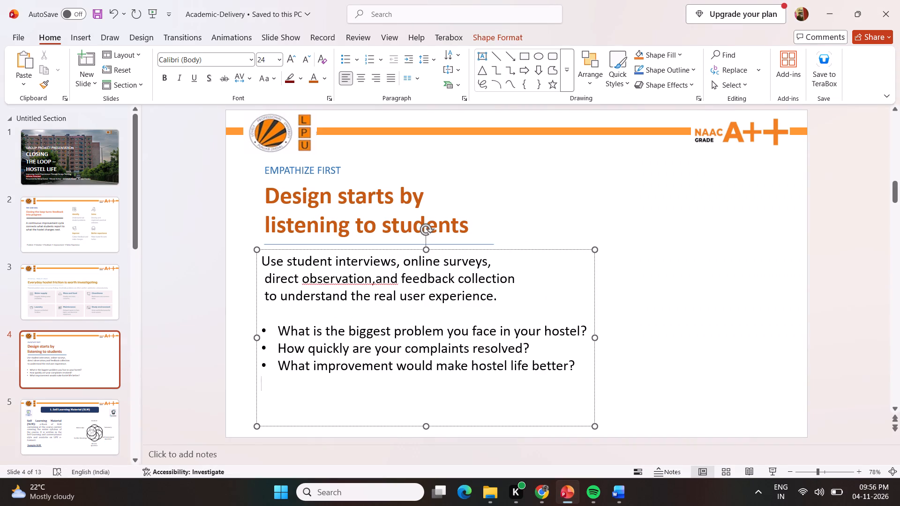
pyautogui.press('Return')
pyautogui.hotkey('ctrl', 'v')
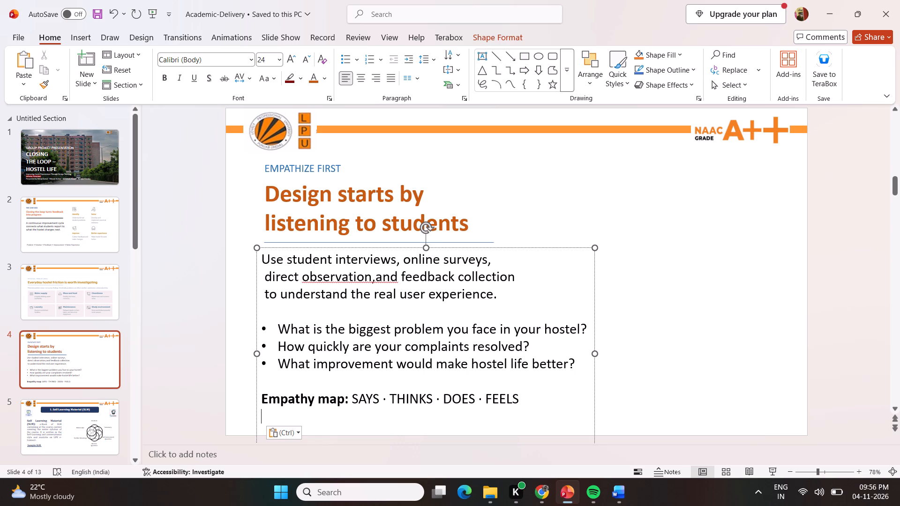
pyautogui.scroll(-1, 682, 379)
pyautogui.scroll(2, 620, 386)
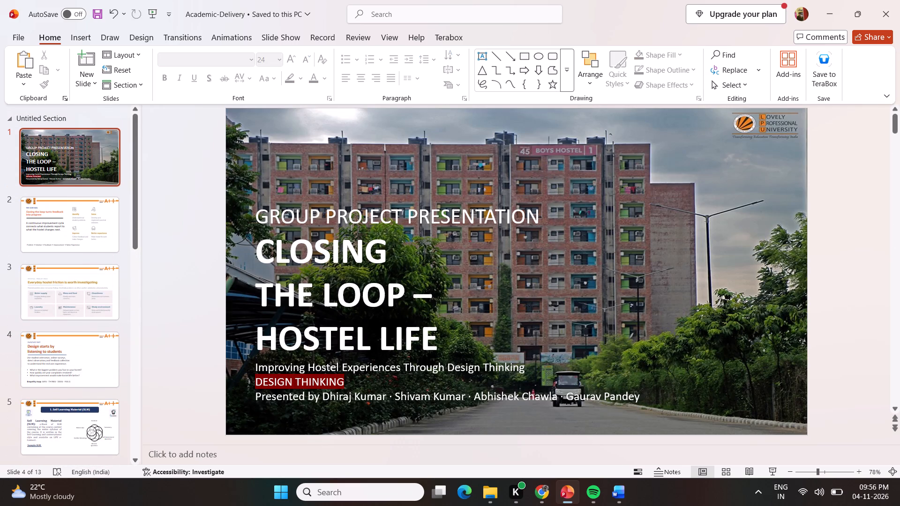
# Widen slide 4's body text box so each bullet fits on one line, and place it directly under the heading's underline.
pyautogui.click(91, 369)
pyautogui.click(433, 362)
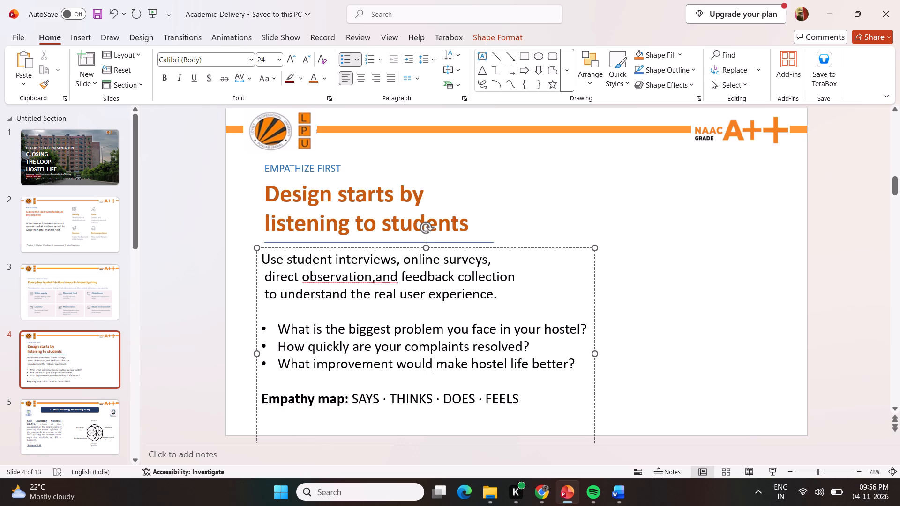
pyautogui.moveTo(257, 434); pyautogui.dragTo(271, 420)
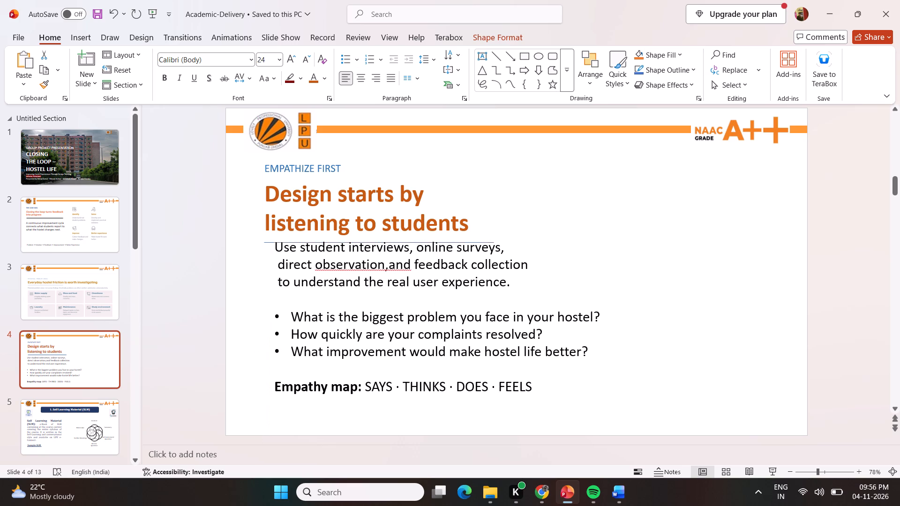
pyautogui.moveTo(271, 420); pyautogui.dragTo(263, 373)
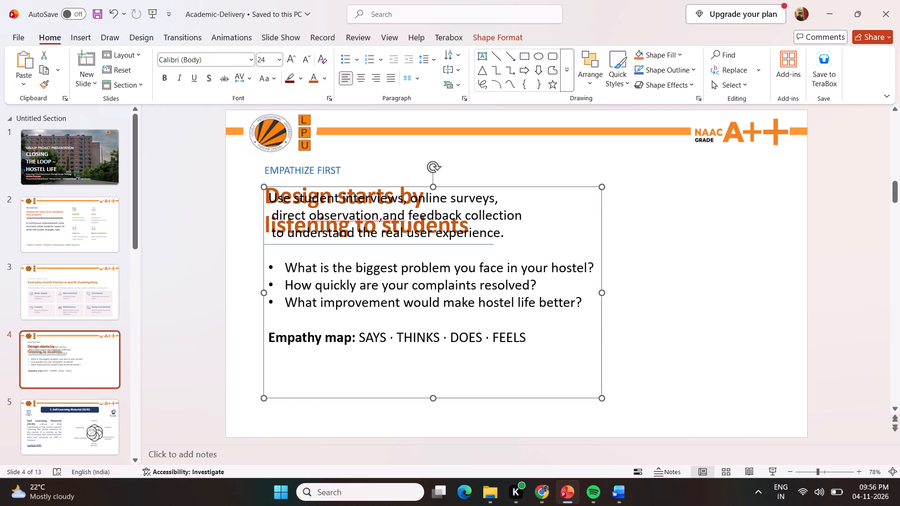
pyautogui.moveTo(600, 396); pyautogui.dragTo(564, 372)
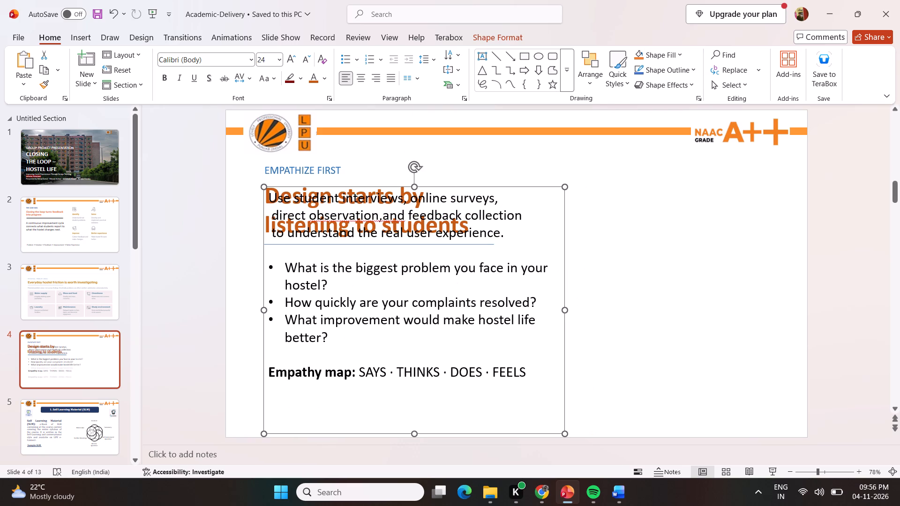
pyautogui.moveTo(516, 350); pyautogui.dragTo(513, 374)
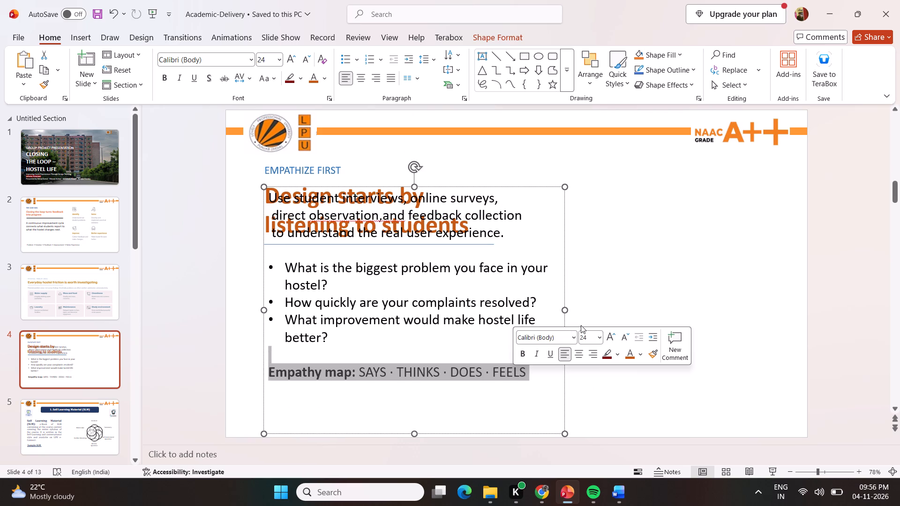
pyautogui.moveTo(565, 310); pyautogui.dragTo(632, 314)
pyautogui.moveTo(559, 325); pyautogui.dragTo(572, 379)
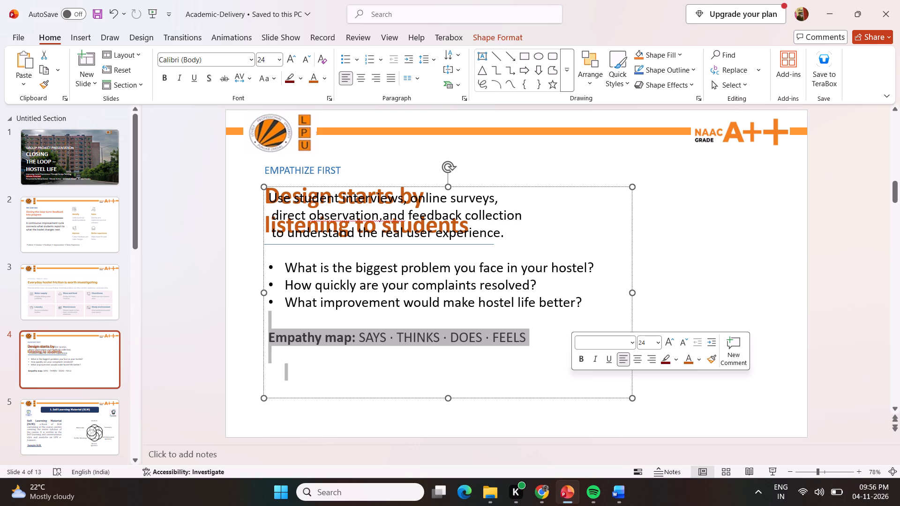
pyautogui.moveTo(537, 184); pyautogui.dragTo(532, 231)
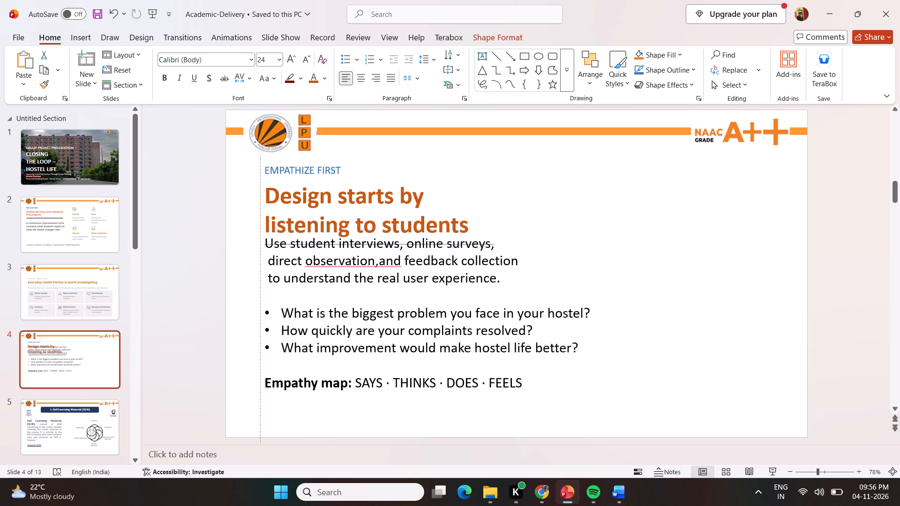
pyautogui.moveTo(532, 231); pyautogui.dragTo(528, 242)
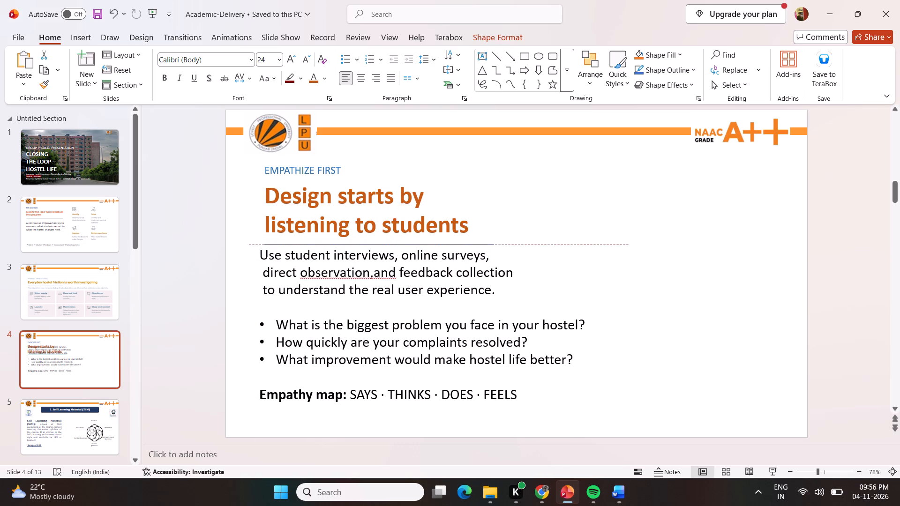
pyautogui.moveTo(528, 242); pyautogui.dragTo(530, 245)
pyautogui.click(733, 283)
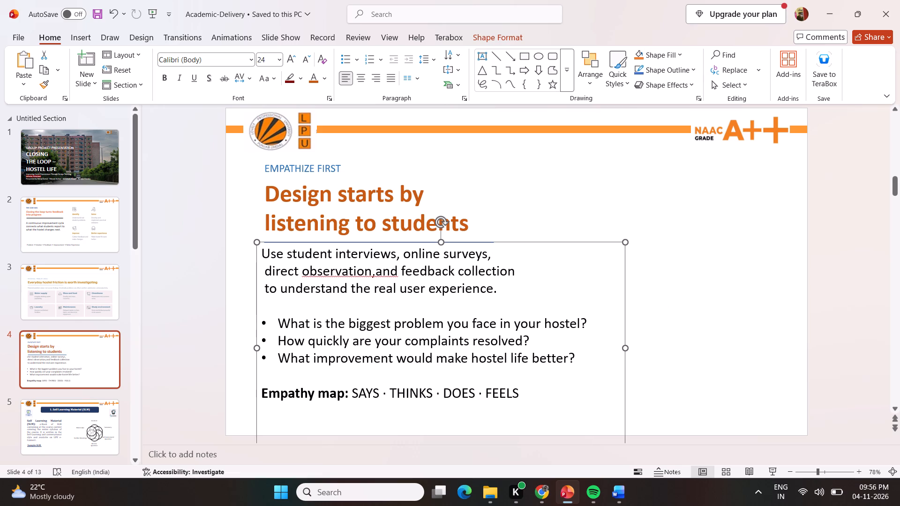
# Insert the missing space after the comma in "direct observation,and feedback collection" on slide 4.
pyautogui.click(373, 274)
pyautogui.press('Right')
pyautogui.press('space')
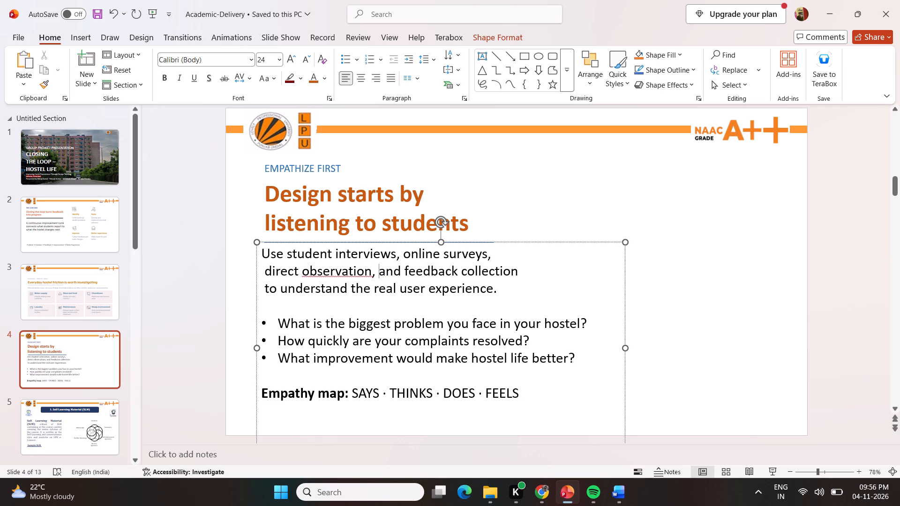
pyautogui.click(739, 282)
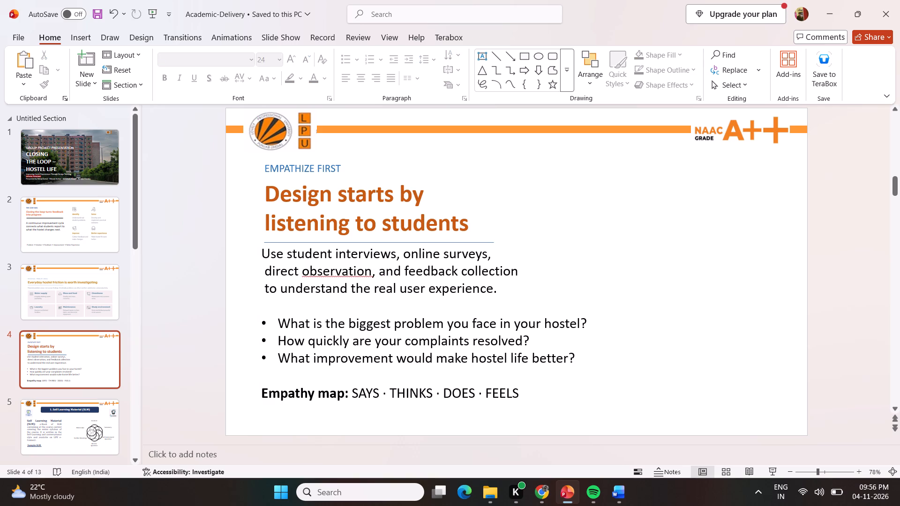
# Nudge slide 4's body text box slightly down to leave a small gap below the heading's underline.
pyautogui.click(386, 285)
pyautogui.moveTo(400, 242); pyautogui.dragTo(399, 248)
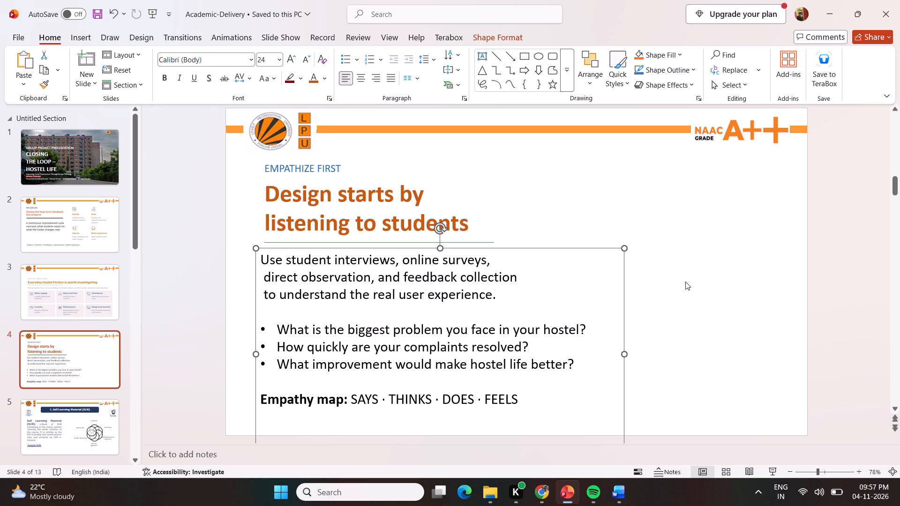
pyautogui.click(685, 282)
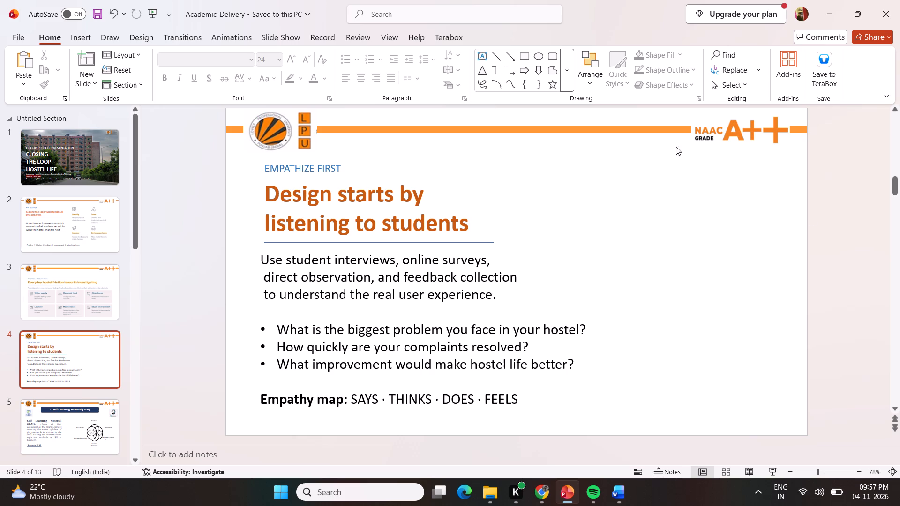
pyautogui.click(542, 491)
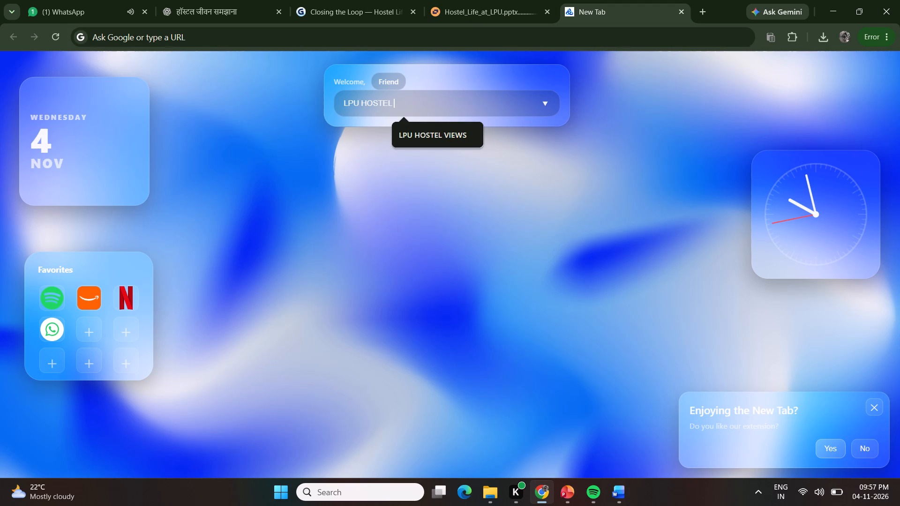
pyautogui.write('BOYS COMMUNICATER IMG')
pyautogui.press('Return')
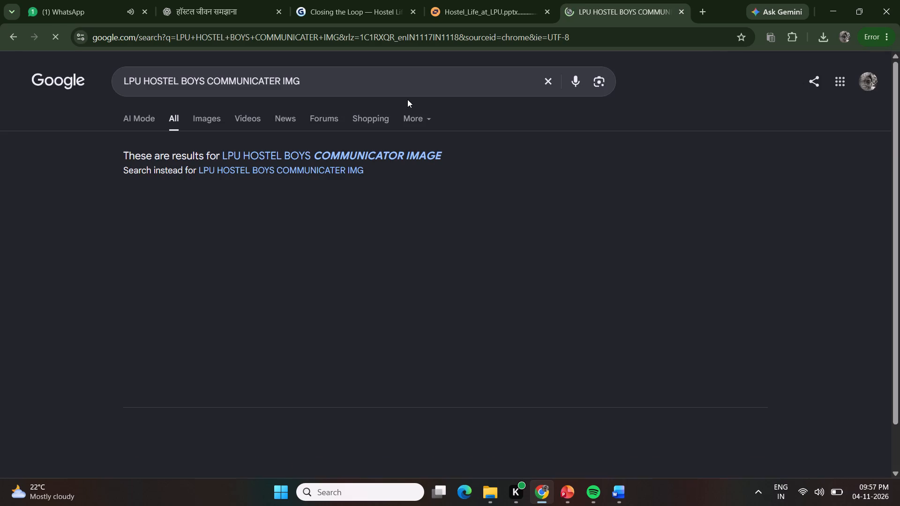
pyautogui.click(200, 121)
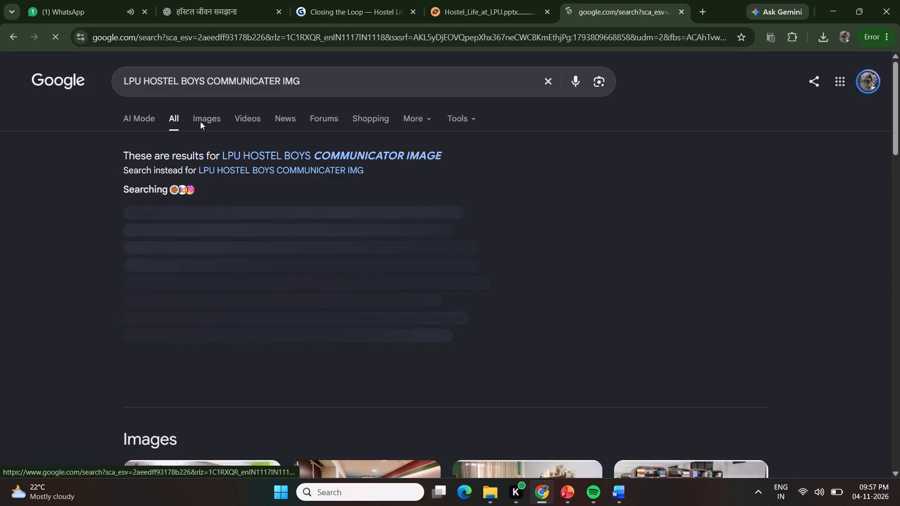
# Browse the image results for a photo of LPU hostel boys talking that suits slide 4.
pyautogui.scroll(-1, 306, 157)
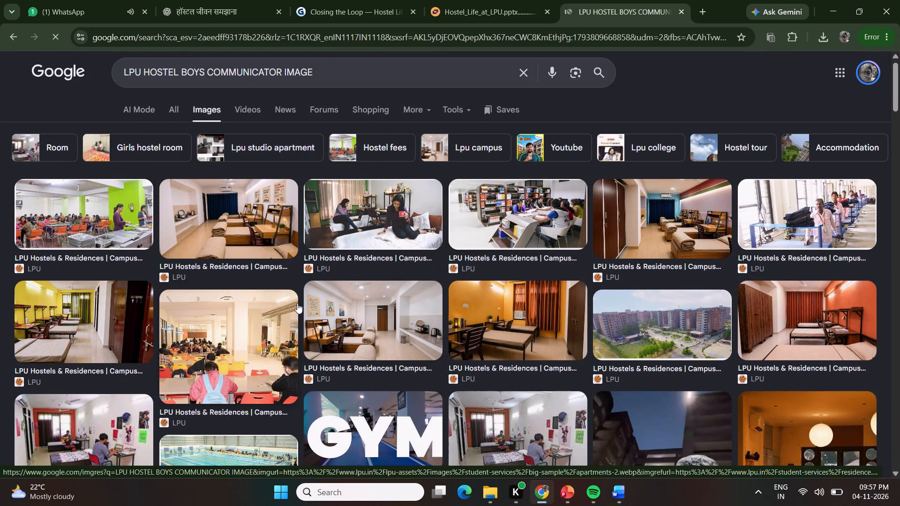
pyautogui.scroll(-1, 297, 303)
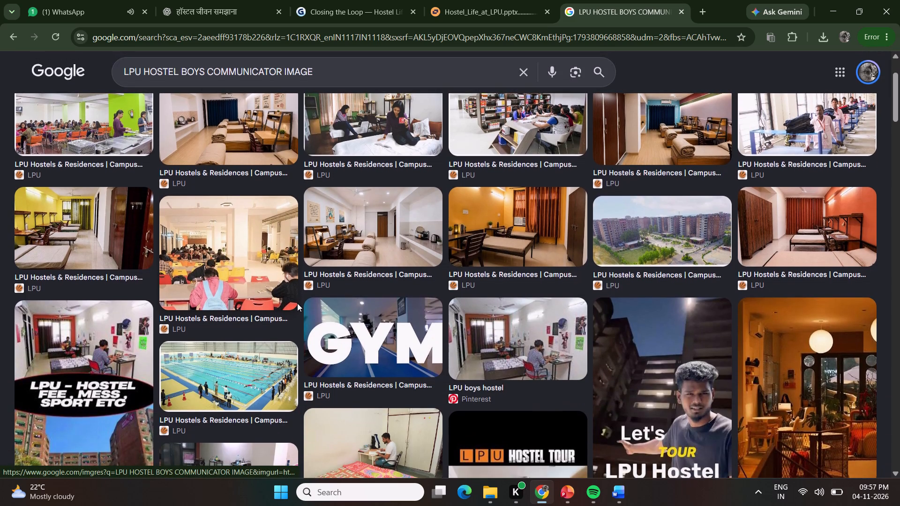
pyautogui.scroll(-4, 297, 303)
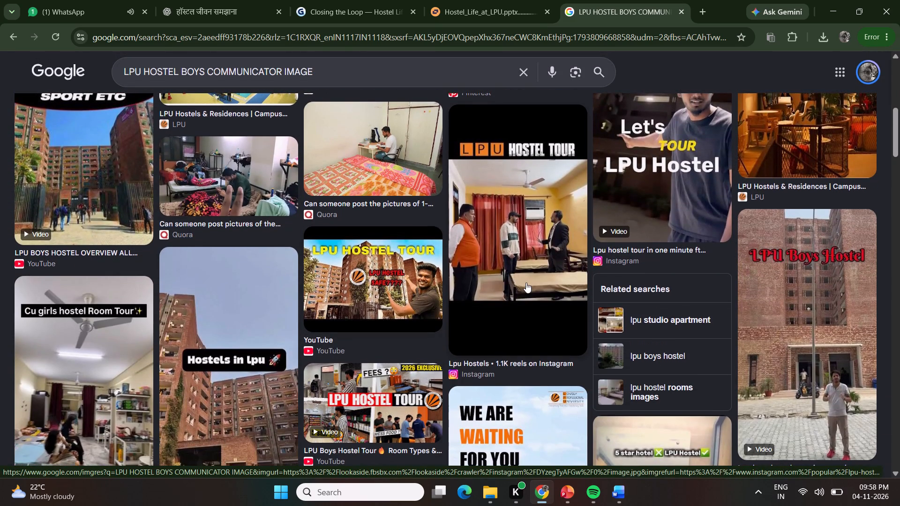
pyautogui.scroll(-1, 526, 282)
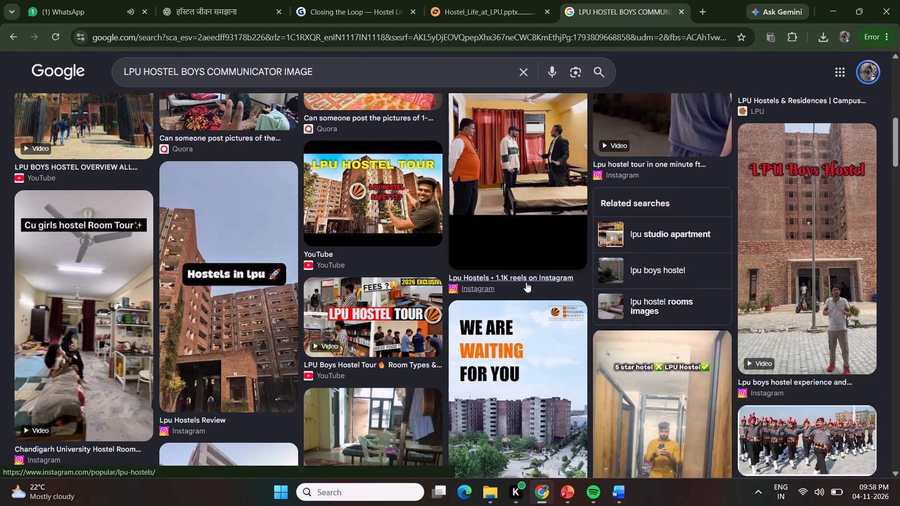
pyautogui.scroll(-1, 526, 282)
pyautogui.scroll(-4, 512, 355)
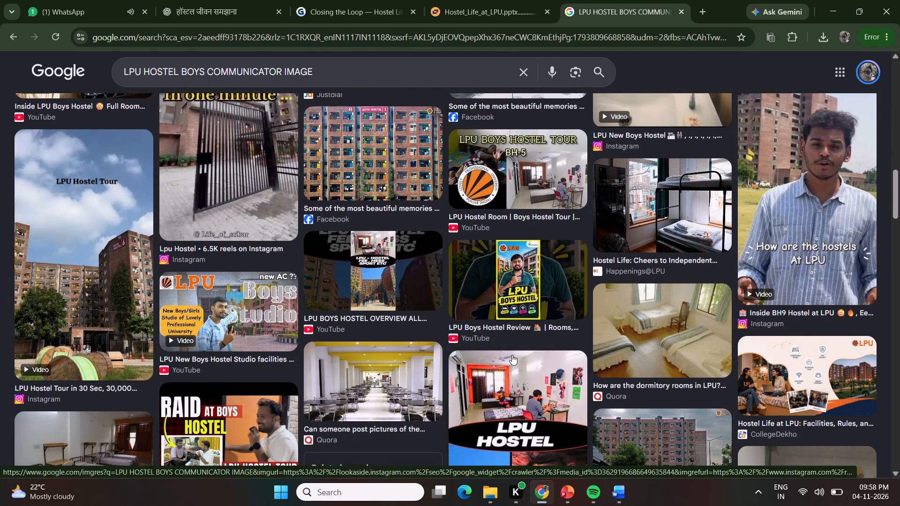
pyautogui.scroll(-4, 512, 355)
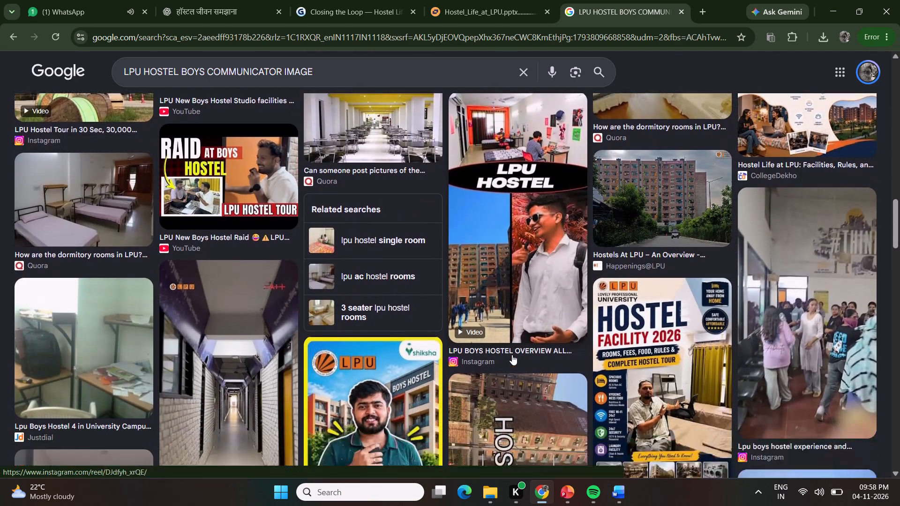
pyautogui.scroll(-6, 512, 355)
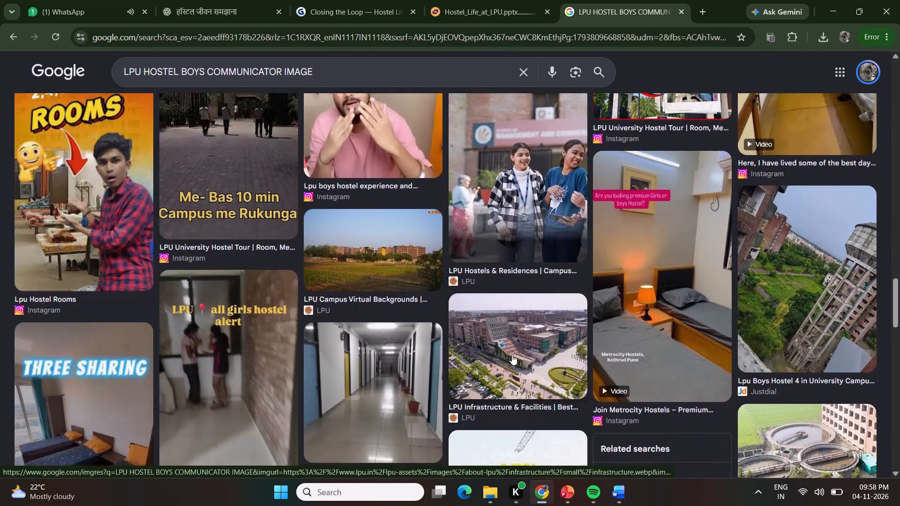
pyautogui.scroll(-4, 512, 355)
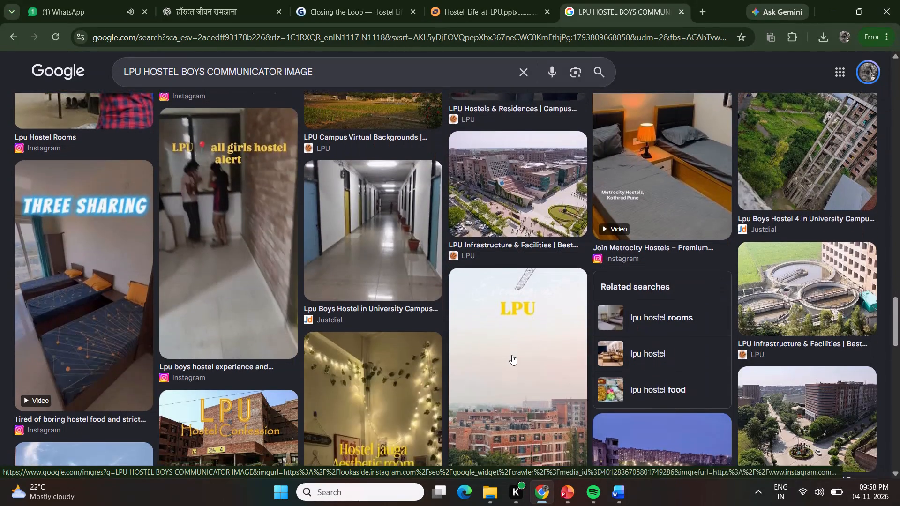
pyautogui.scroll(-5, 512, 355)
pyautogui.scroll(2, 512, 355)
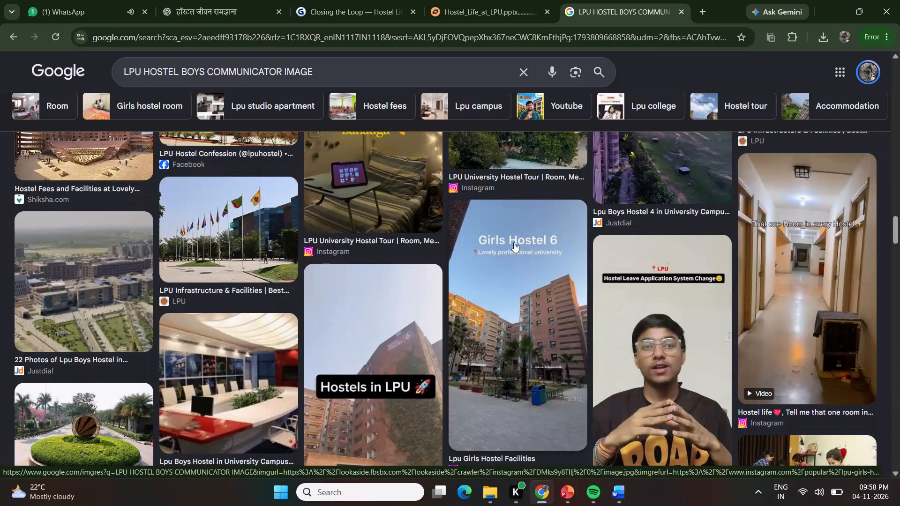
# Refine the image search to "LPU INSIDE HOSTEL BOYS COMMUNICATOR IMAGE BOYS".
pyautogui.click(141, 74)
pyautogui.press('space')
pyautogui.write('INSIDE')
pyautogui.press('Return')
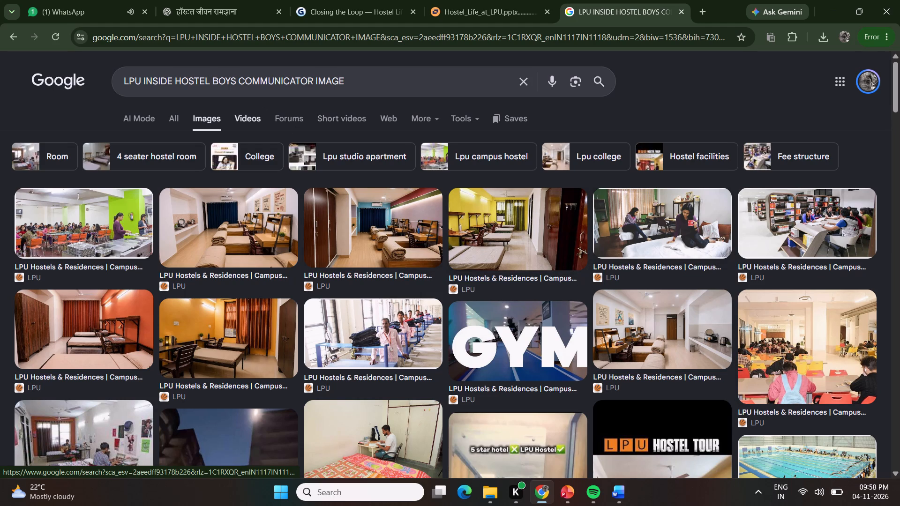
pyautogui.click(357, 76)
pyautogui.press('space')
pyautogui.write('BOYS')
pyautogui.press('Return')
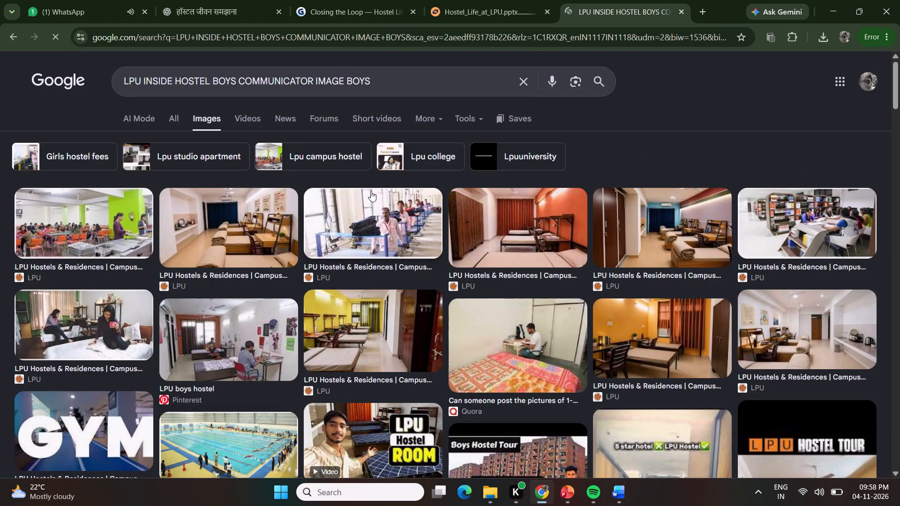
# Look through the refined image results for a photo of LPU hostel boys talking together that suits slide 4.
pyautogui.scroll(-1, 397, 305)
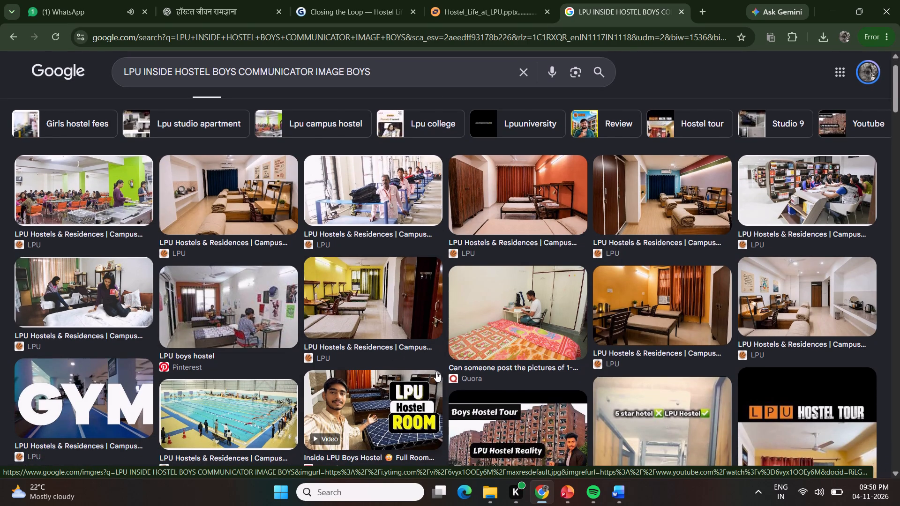
pyautogui.scroll(-1, 436, 372)
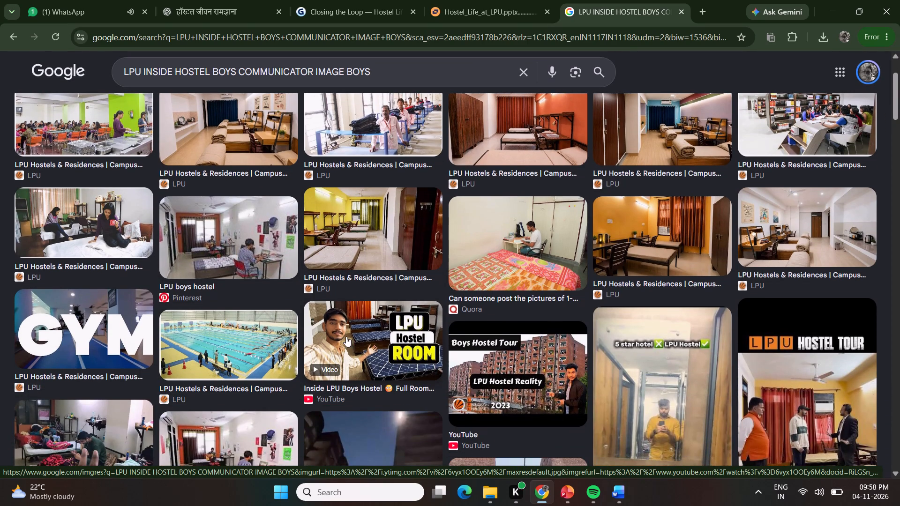
pyautogui.scroll(-2, 346, 336)
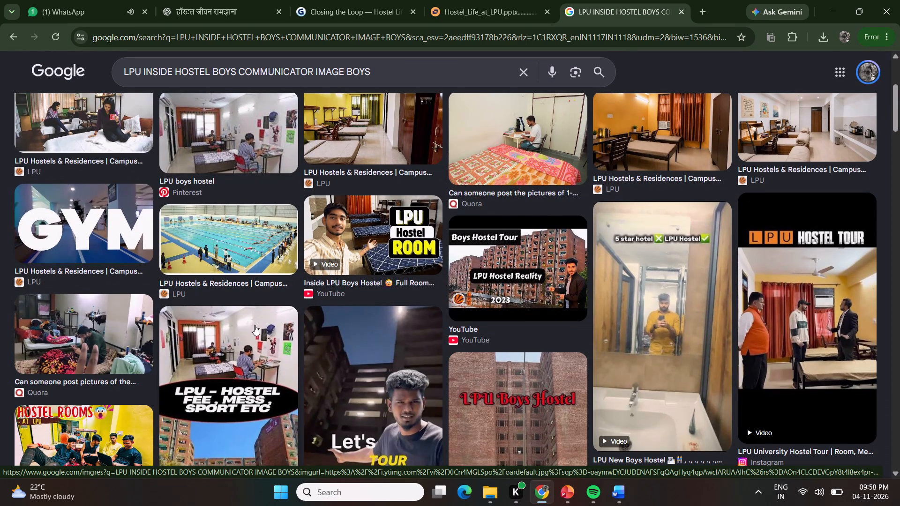
pyautogui.scroll(-1, 370, 345)
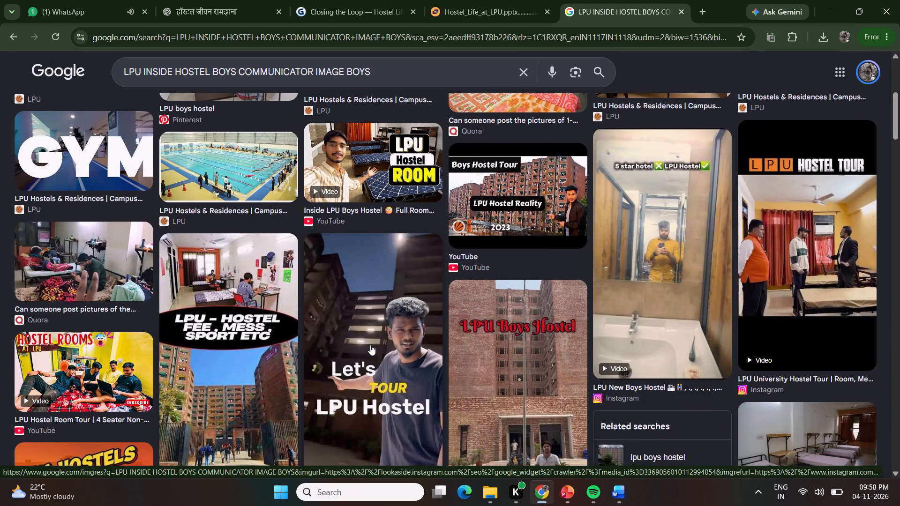
pyautogui.scroll(-3, 370, 345)
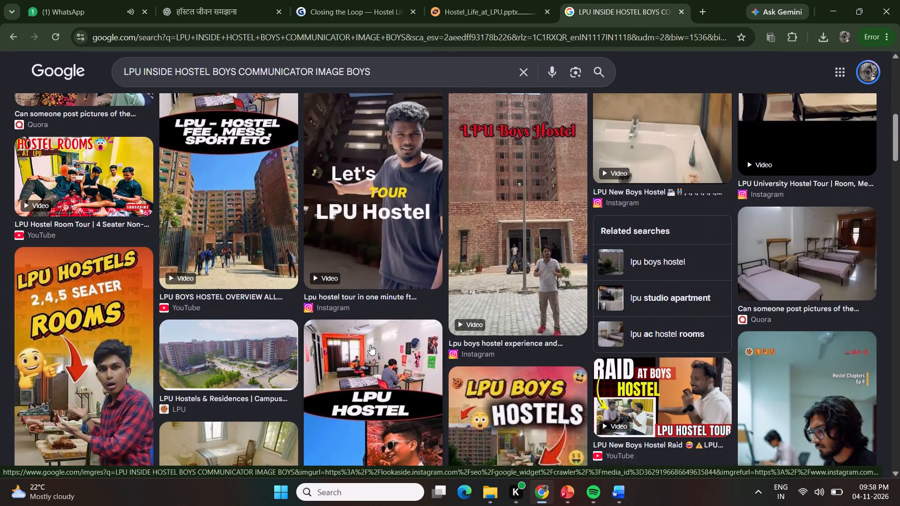
pyautogui.scroll(-3, 370, 345)
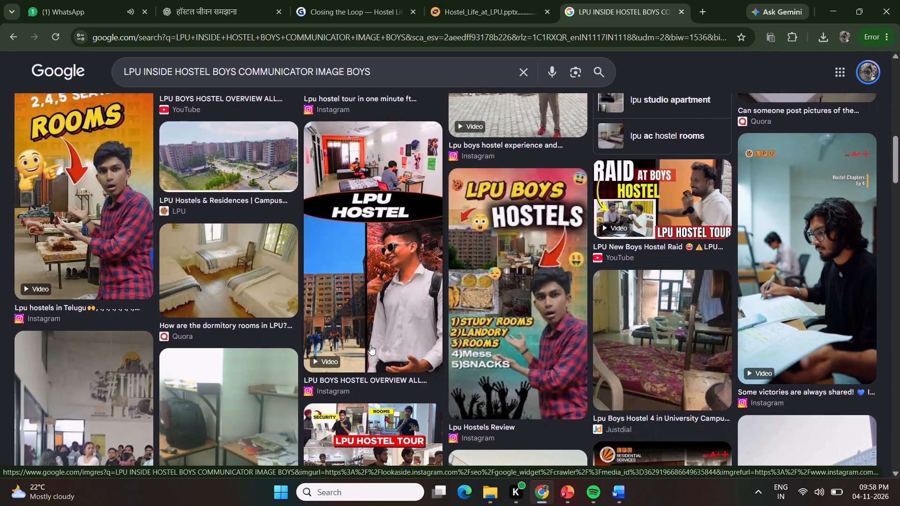
pyautogui.scroll(-2, 370, 345)
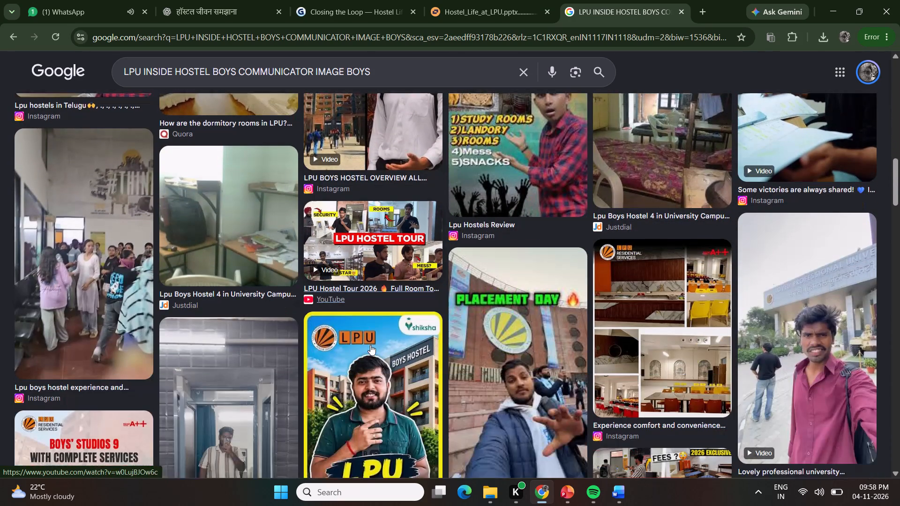
pyautogui.scroll(-2, 370, 345)
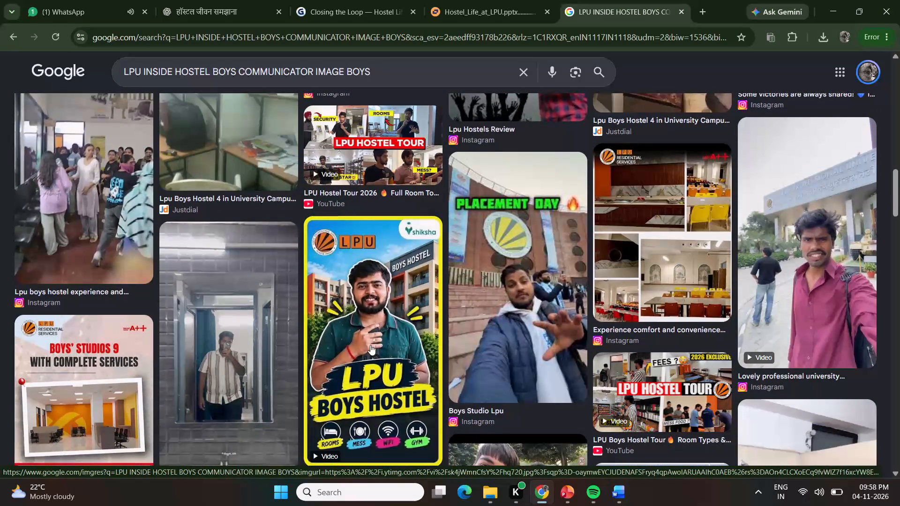
pyautogui.scroll(-1, 249, 363)
pyautogui.scroll(10, 225, 334)
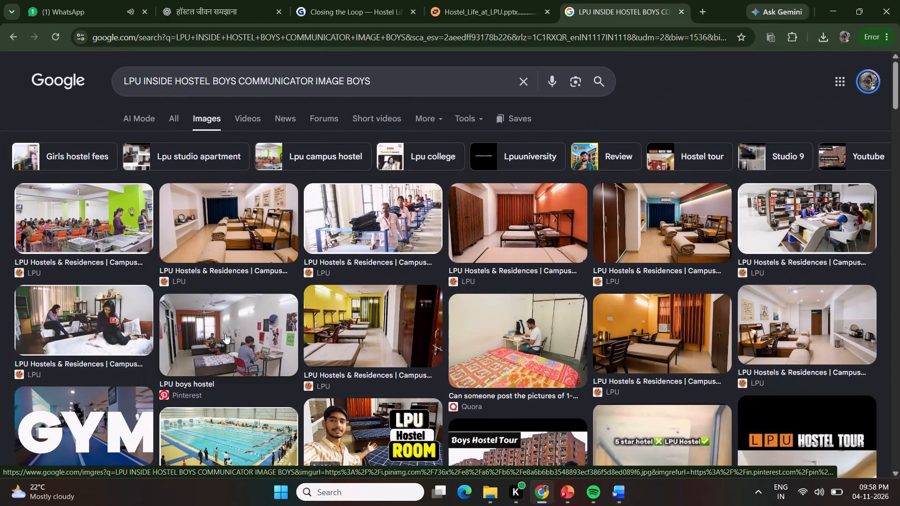
pyautogui.scroll(1, 225, 334)
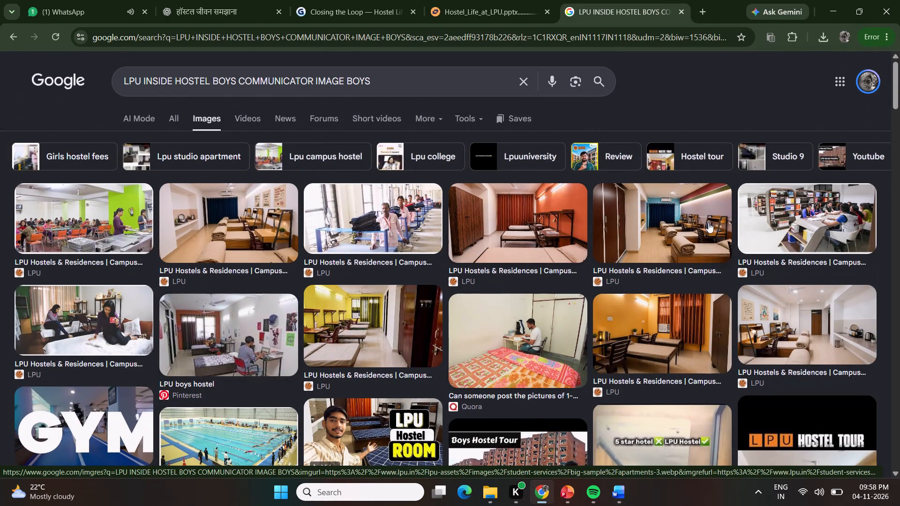
pyautogui.scroll(1, 185, 237)
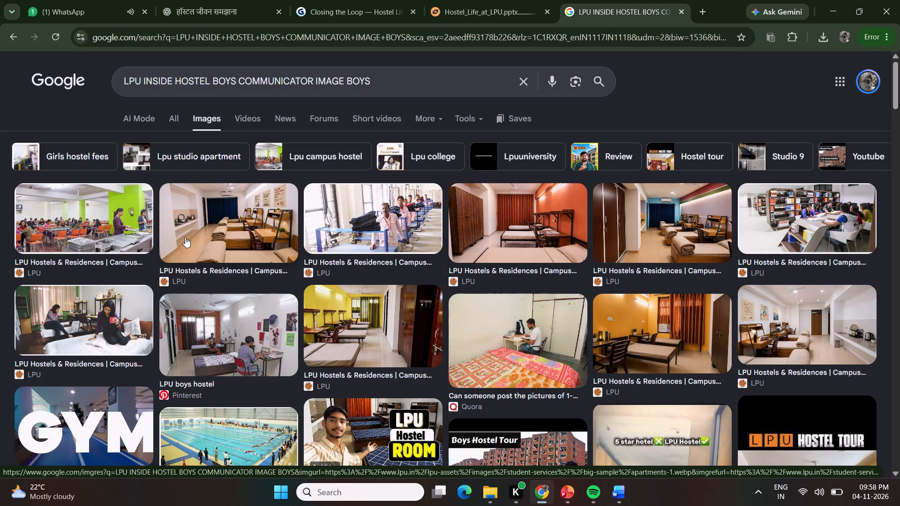
pyautogui.scroll(2, 185, 237)
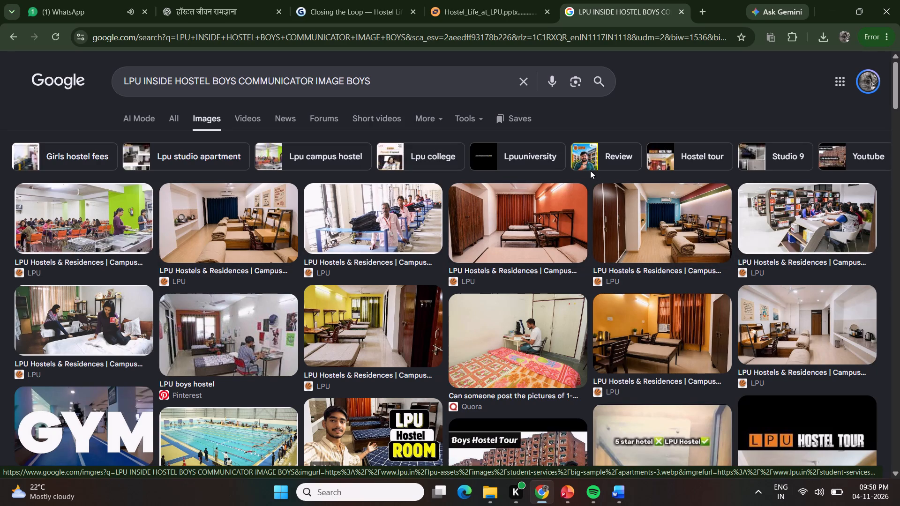
# Narrow the image results to "Hostel tour" and look through them for a suitable photo of LPU hostel boys.
pyautogui.click(682, 158)
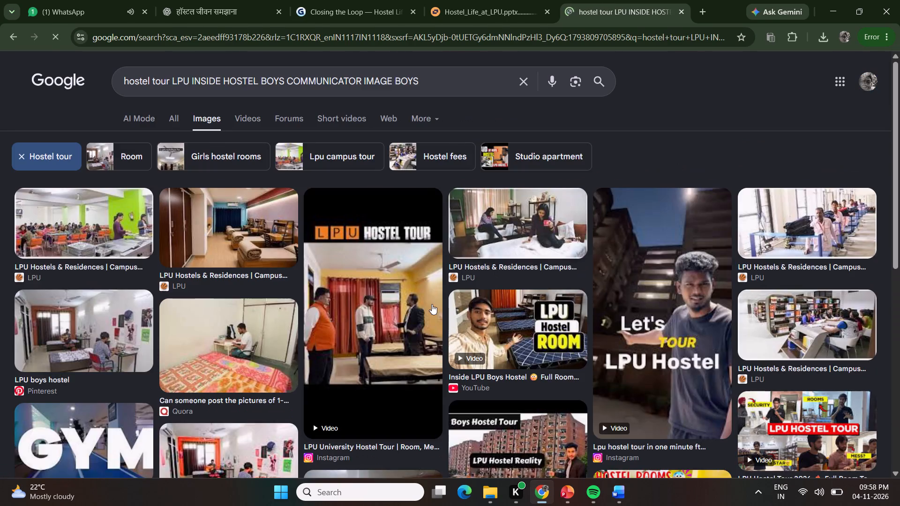
pyautogui.scroll(-6, 432, 304)
pyautogui.scroll(6, 432, 304)
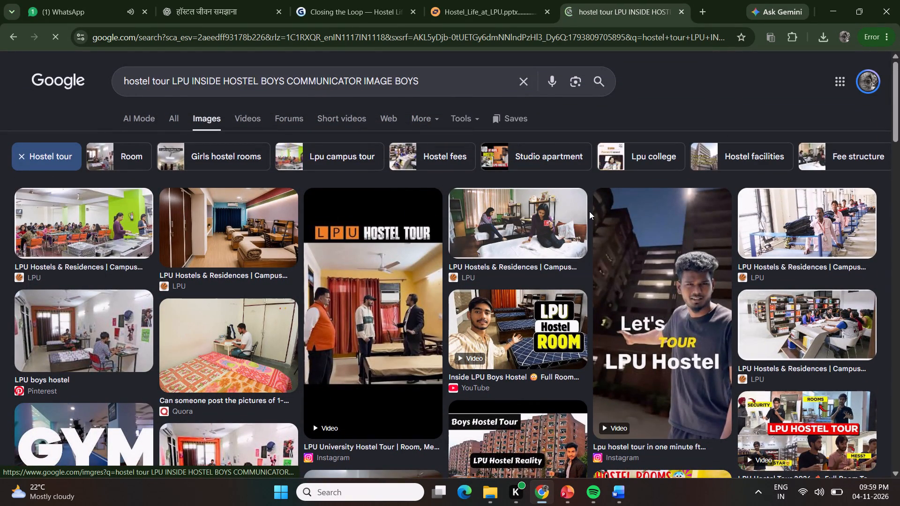
pyautogui.scroll(-4, 589, 211)
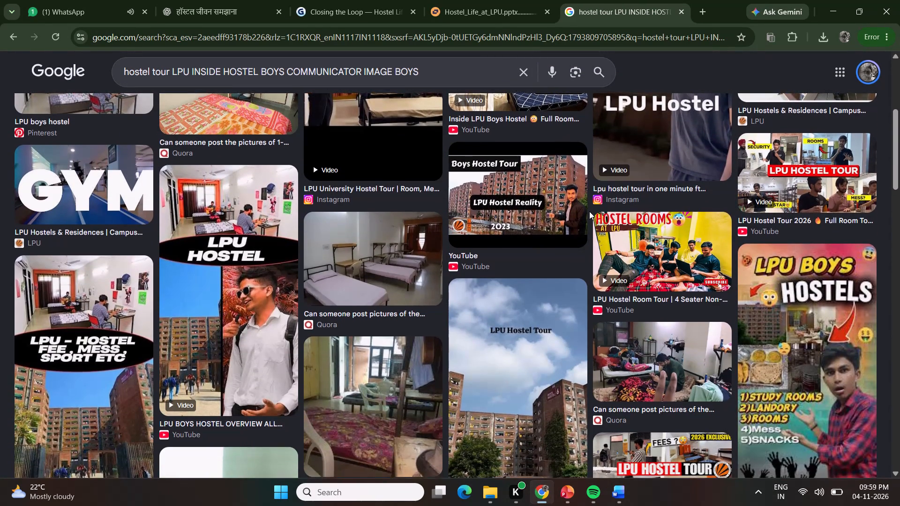
pyautogui.scroll(-1, 589, 211)
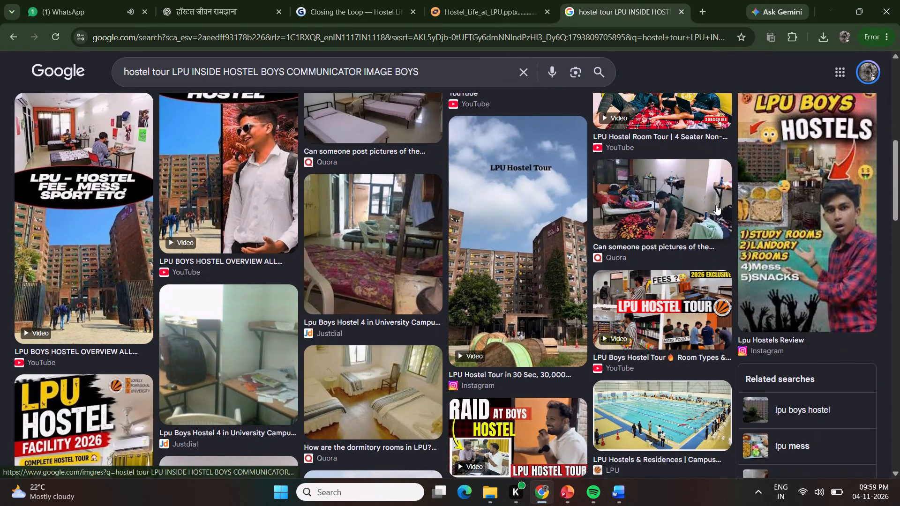
pyautogui.scroll(-9, 716, 205)
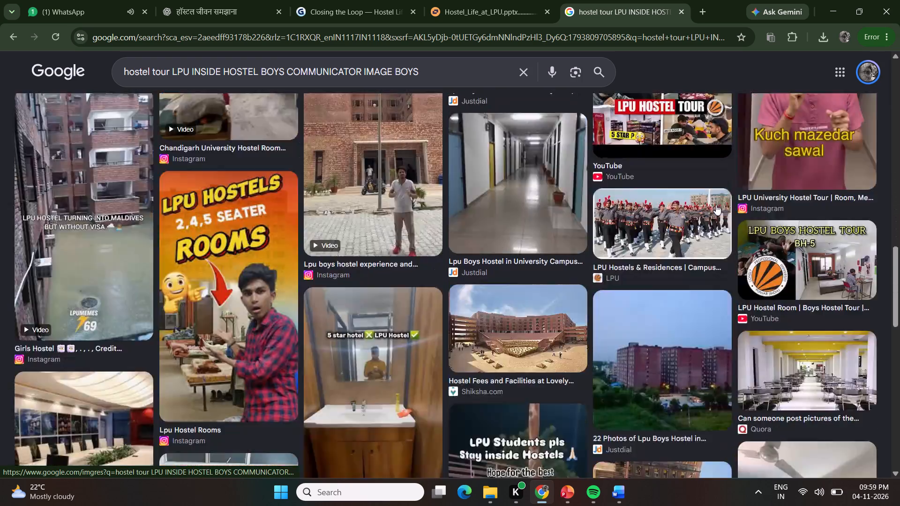
pyautogui.scroll(-1, 716, 205)
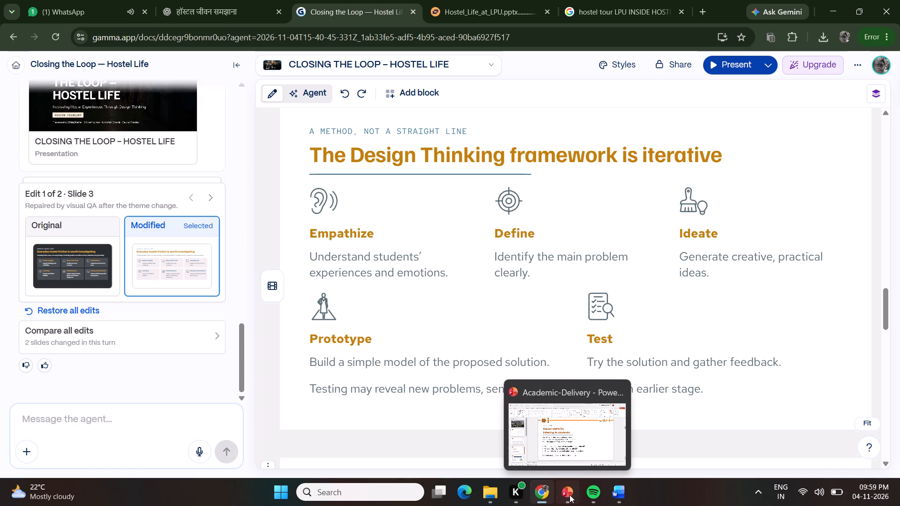
pyautogui.click(85, 408)
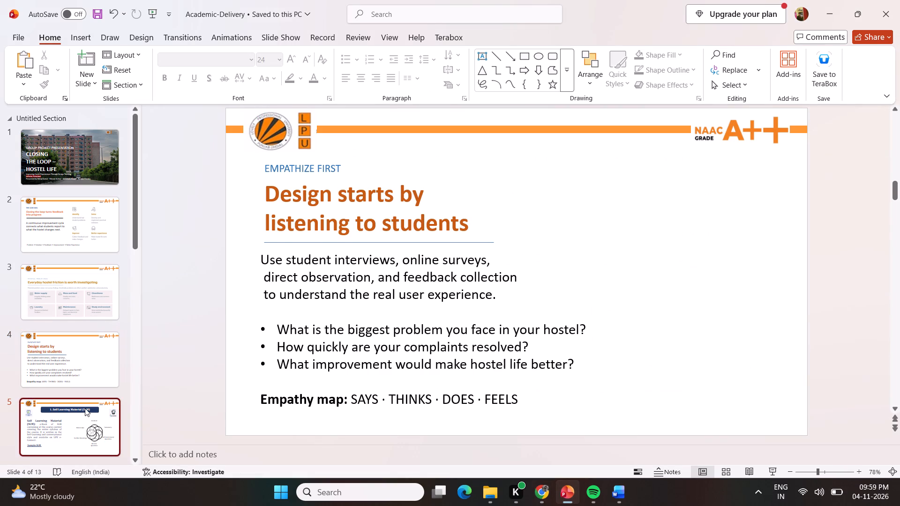
pyautogui.click(405, 245)
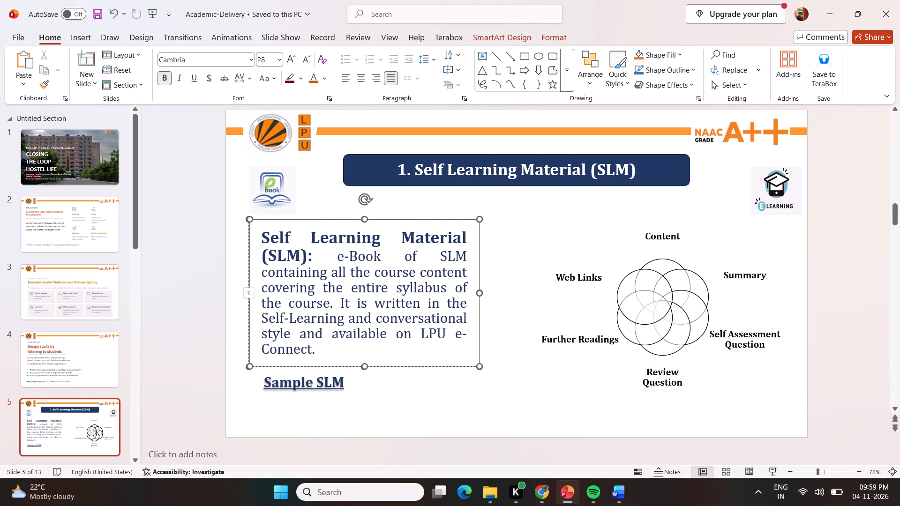
pyautogui.click(249, 217)
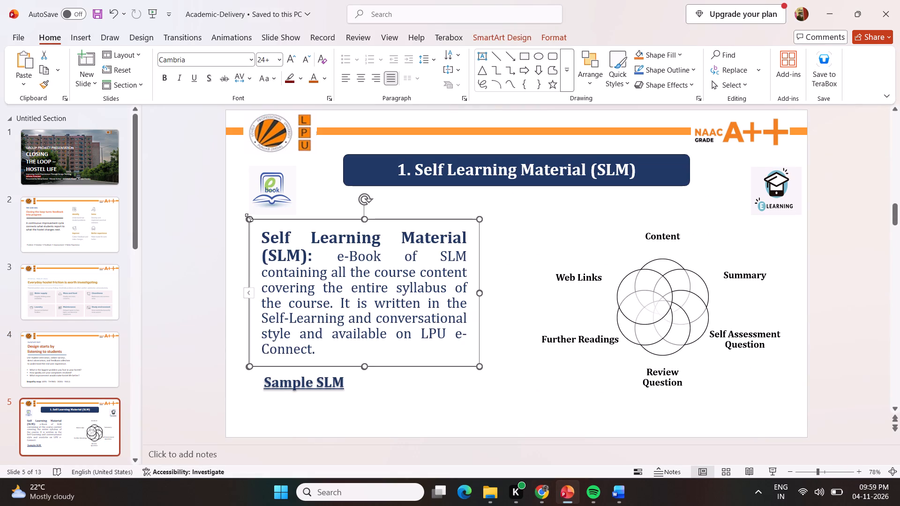
pyautogui.press('BackSpace')
pyautogui.click(276, 196)
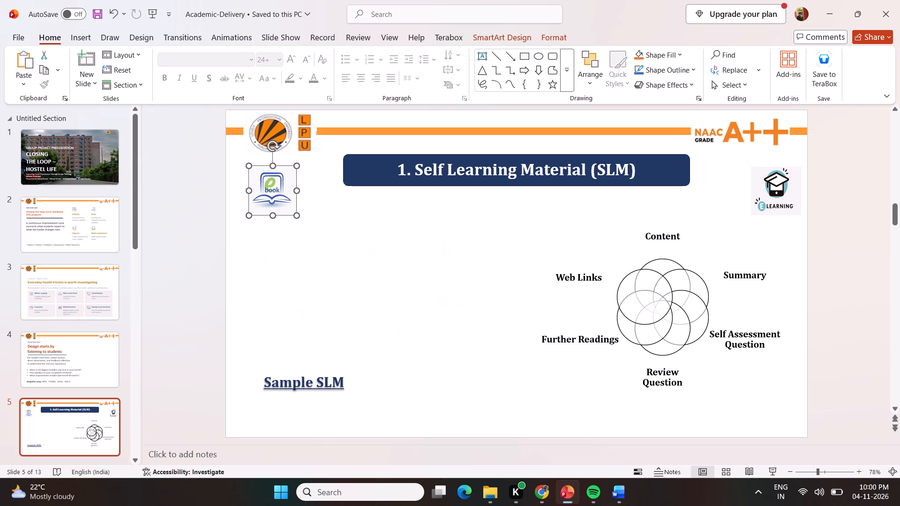
pyautogui.press('BackSpace')
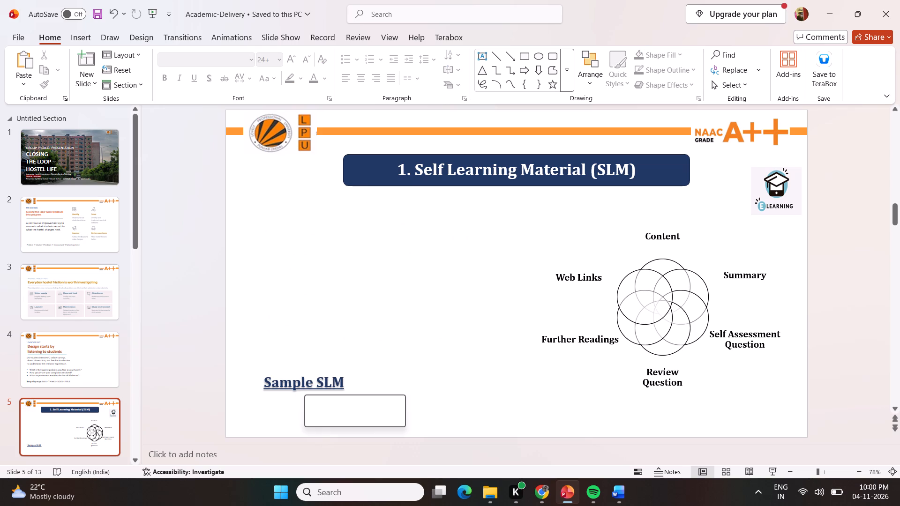
pyautogui.click(285, 379)
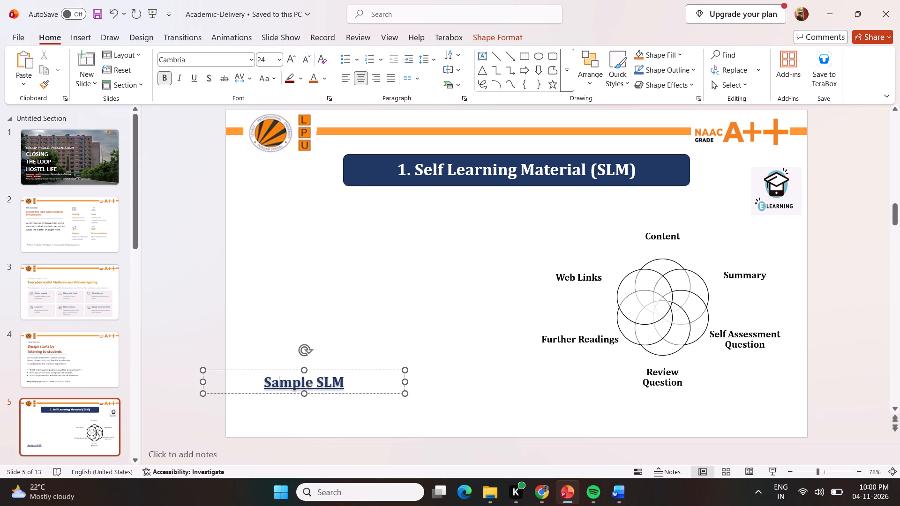
pyautogui.click(266, 367)
pyautogui.press('BackSpace')
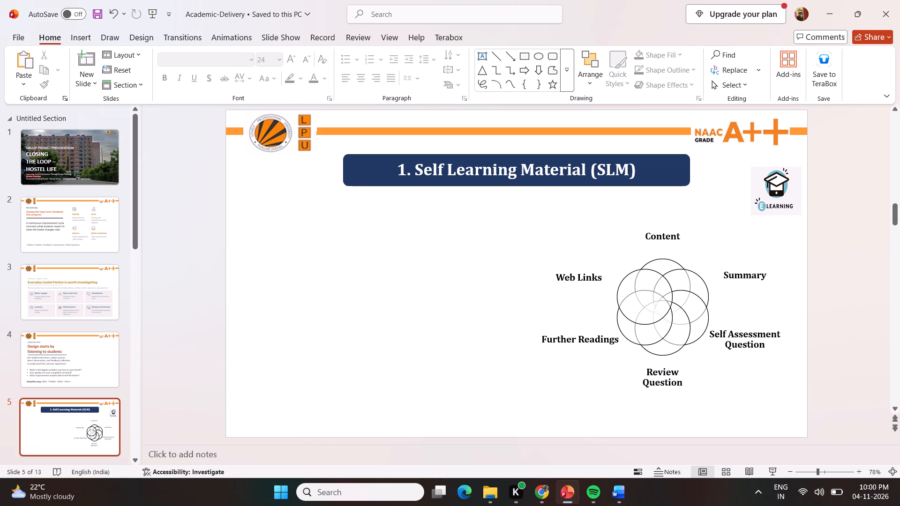
# Delete the overlapping-circles diagram, the "1. Self Learning Material (SLM)" title banner and the E-Learning picture from slide 5.
pyautogui.click(677, 308)
pyautogui.press('BackSpace')
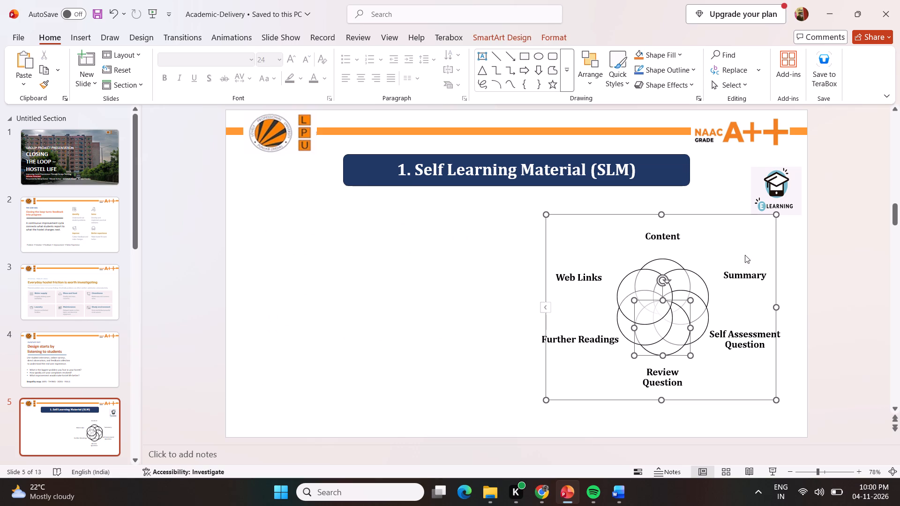
pyautogui.click(544, 212)
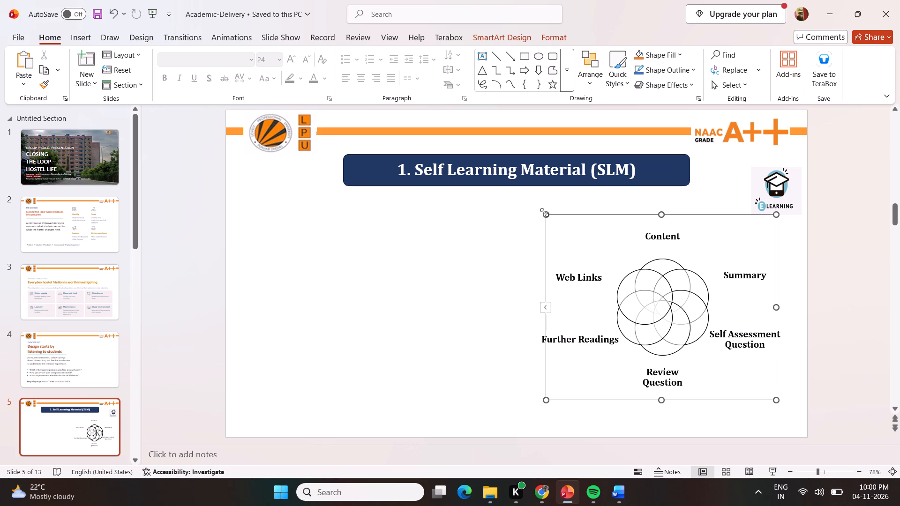
pyautogui.press('BackSpace')
pyautogui.click(482, 168)
pyautogui.press('BackSpace')
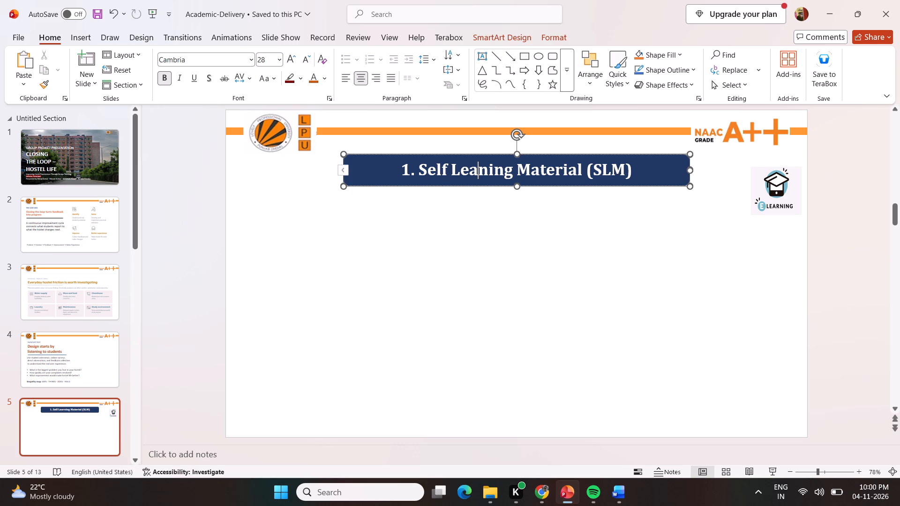
pyautogui.click(345, 151)
pyautogui.press('BackSpace')
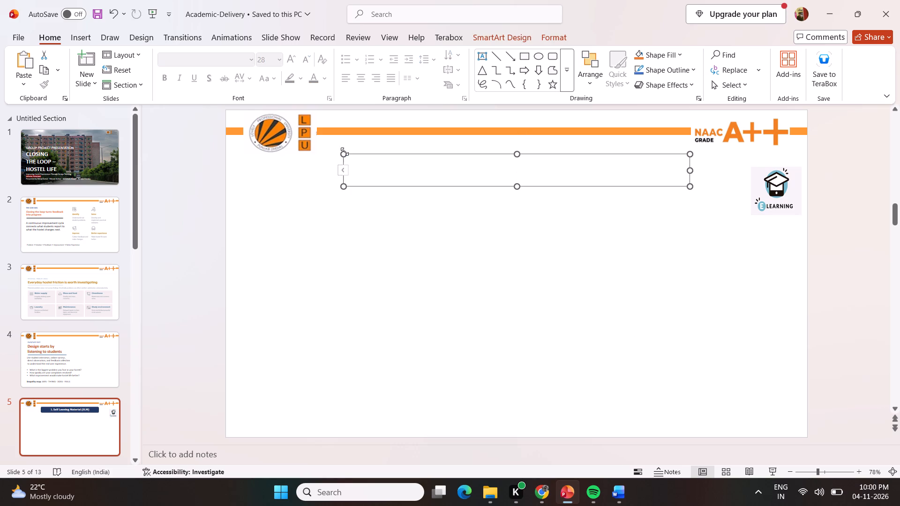
pyautogui.click(775, 190)
pyautogui.press('BackSpace')
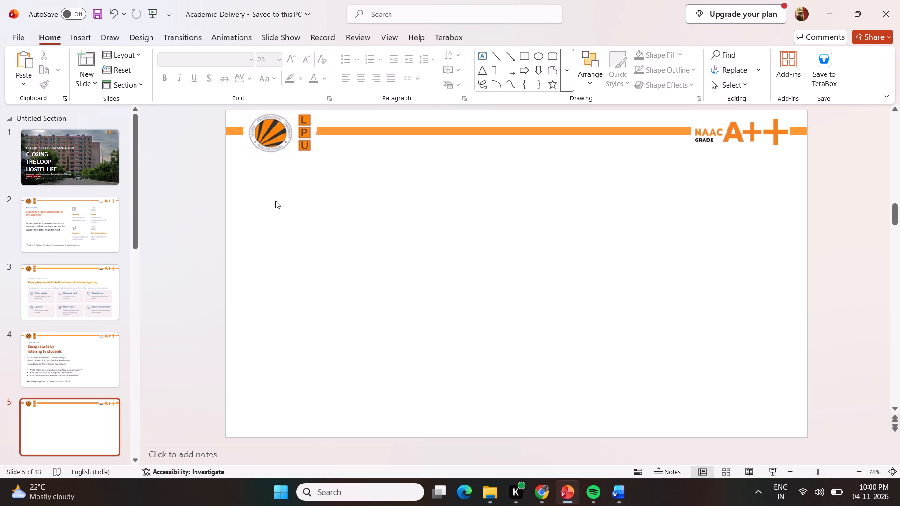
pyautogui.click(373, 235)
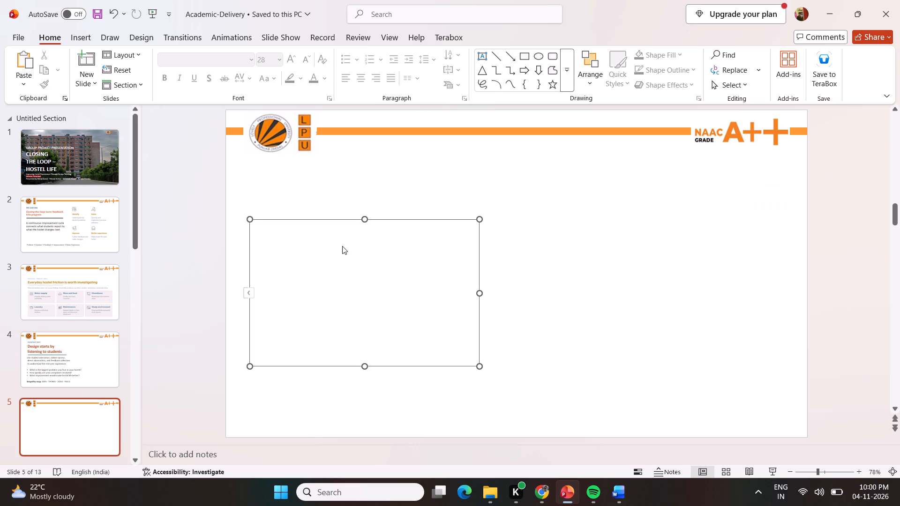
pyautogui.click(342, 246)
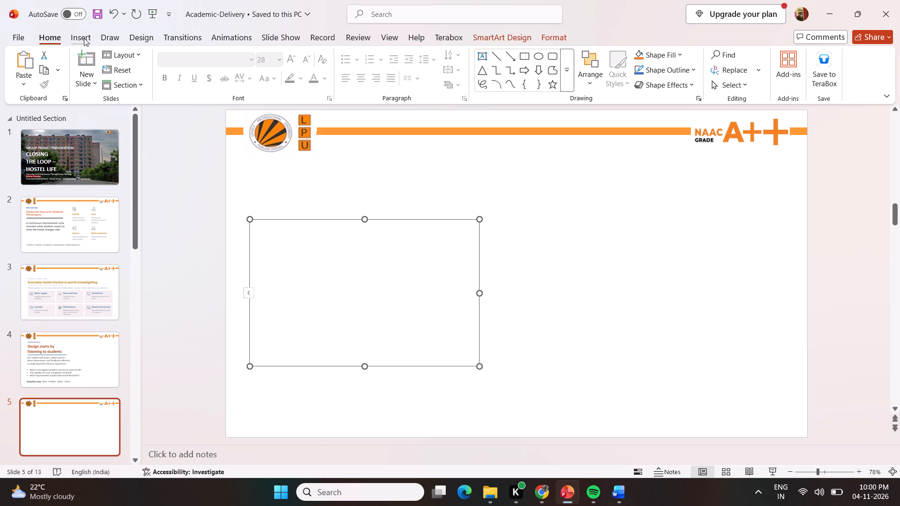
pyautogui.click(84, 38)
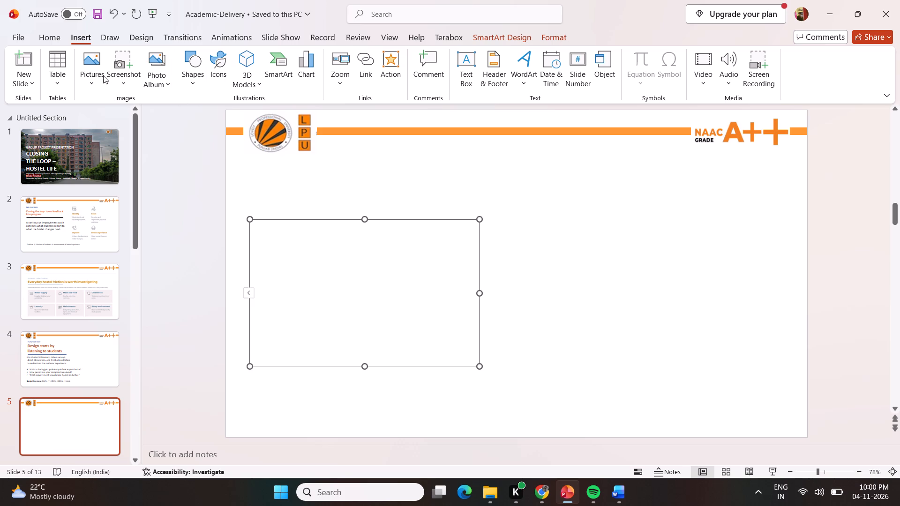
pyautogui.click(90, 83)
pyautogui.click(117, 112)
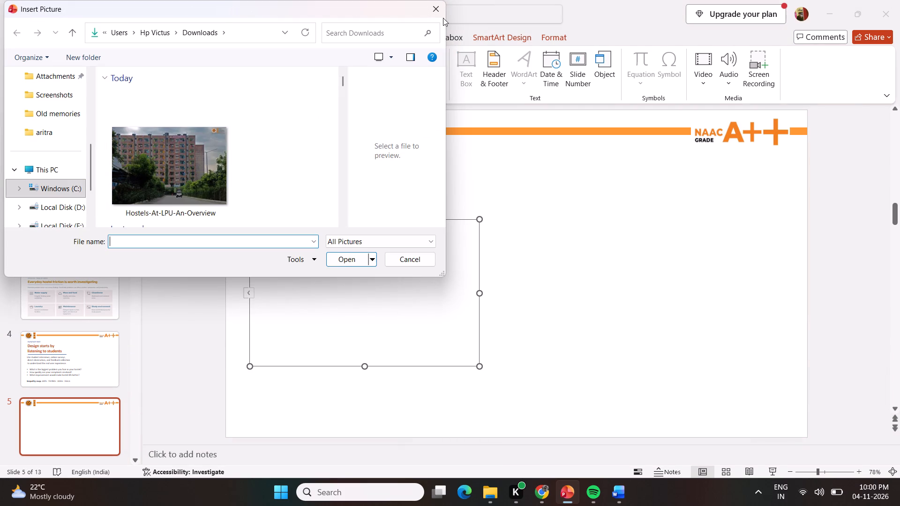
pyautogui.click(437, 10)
# Paste the Design Thinking framework snip onto slide 5 and widen it to about 29.2 cm.
pyautogui.click(287, 240)
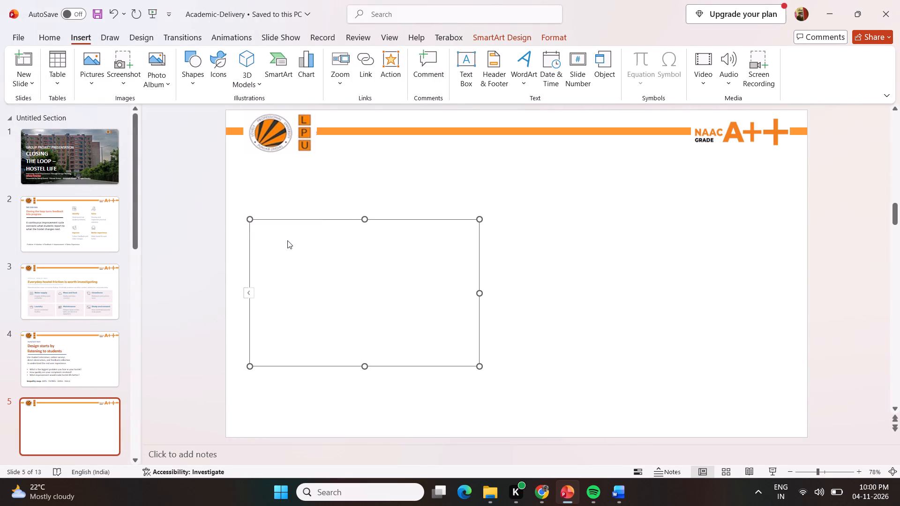
pyautogui.hotkey('ctrl', 'v')
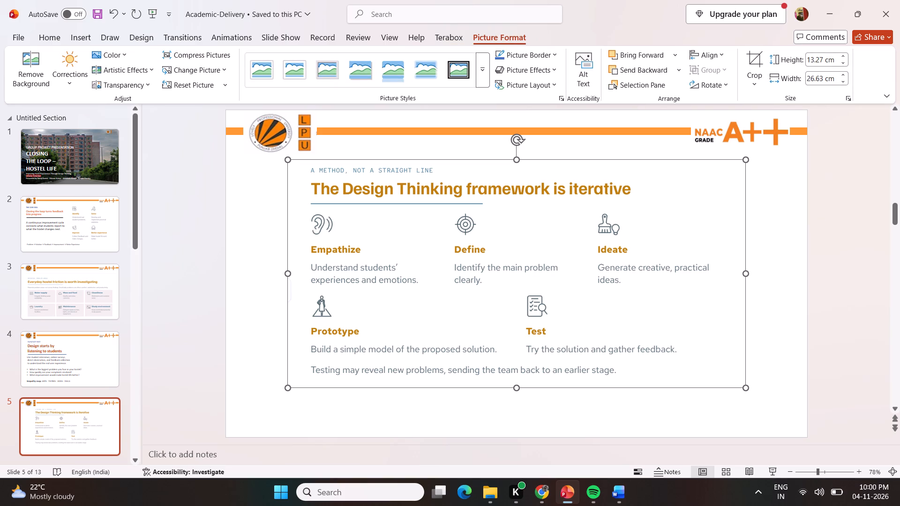
pyautogui.moveTo(288, 271); pyautogui.dragTo(254, 283)
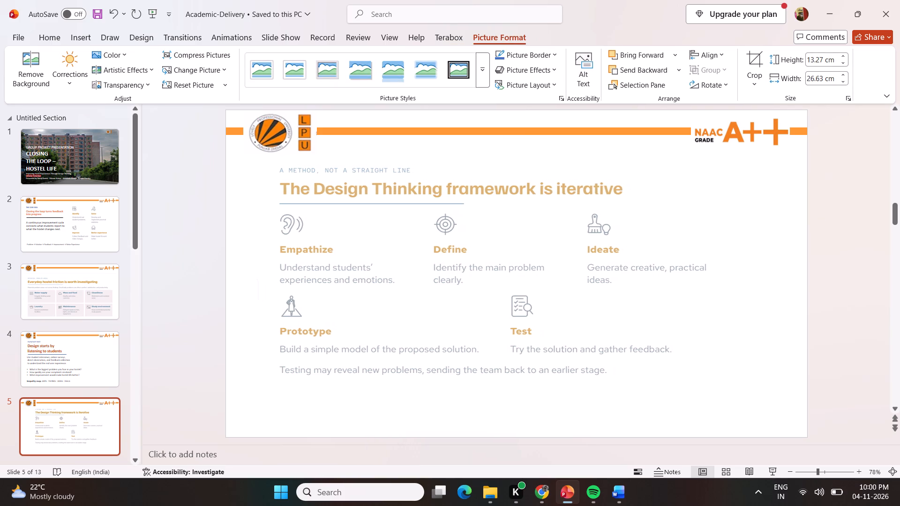
pyautogui.moveTo(254, 283); pyautogui.dragTo(240, 287)
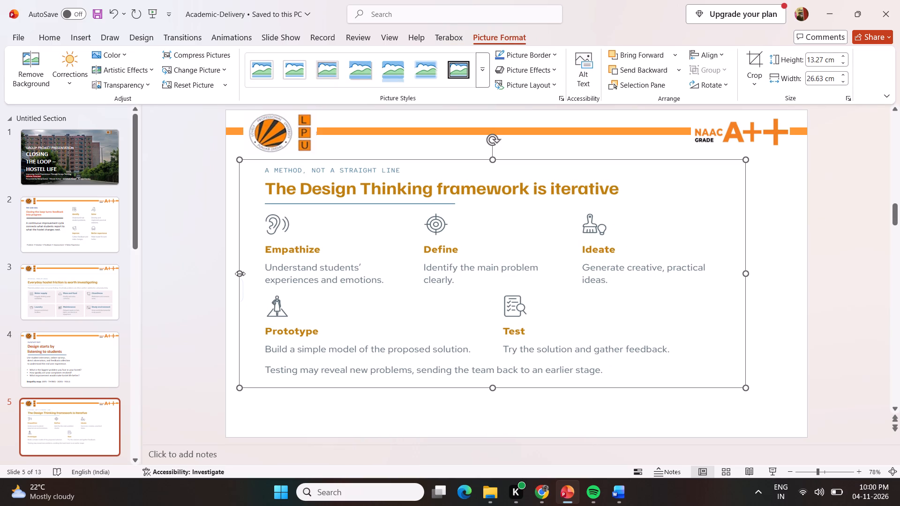
pyautogui.moveTo(240, 274); pyautogui.dragTo(245, 274)
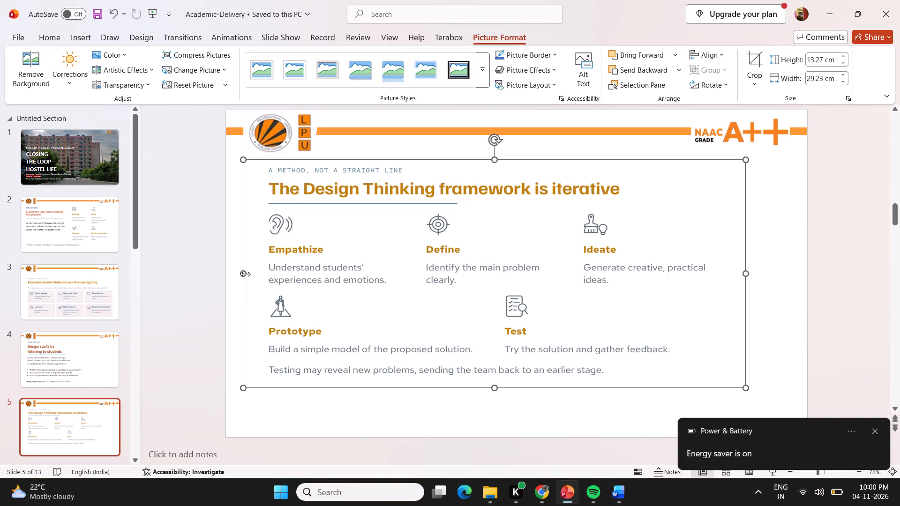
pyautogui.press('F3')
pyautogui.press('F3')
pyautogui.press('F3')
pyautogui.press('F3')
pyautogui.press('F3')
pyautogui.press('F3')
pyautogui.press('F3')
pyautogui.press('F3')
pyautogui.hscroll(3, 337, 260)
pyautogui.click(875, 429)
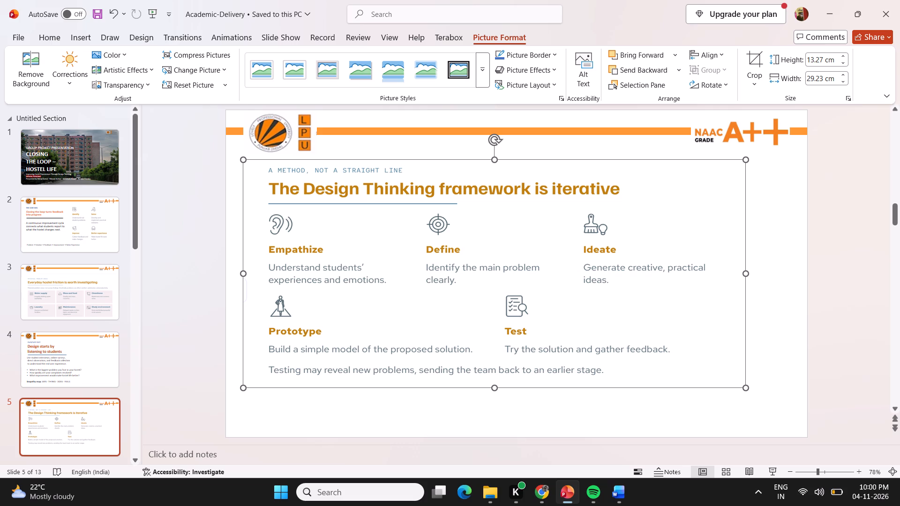
# Stretch the pasted framework picture downward to about 15.2 cm high and centre it horizontally on the slide.
pyautogui.moveTo(495, 388); pyautogui.dragTo(489, 418)
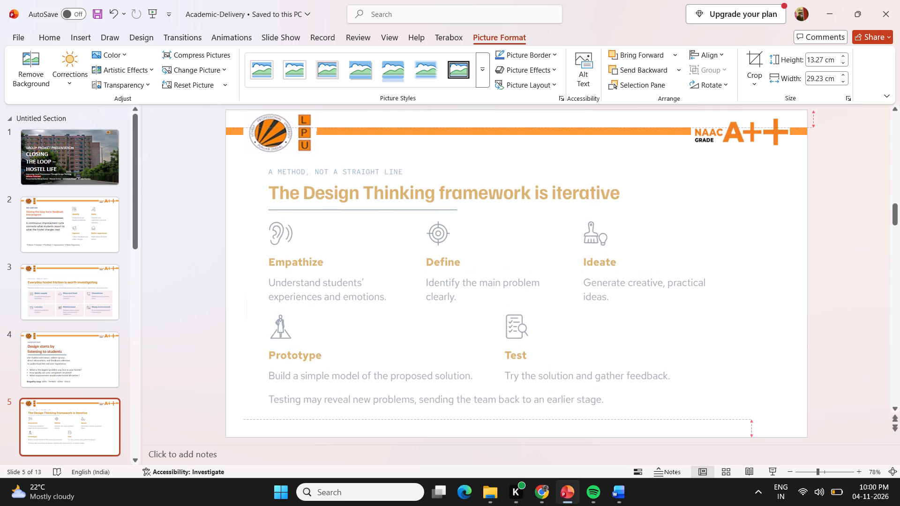
pyautogui.moveTo(489, 418); pyautogui.dragTo(488, 421)
pyautogui.moveTo(746, 286); pyautogui.dragTo(767, 287)
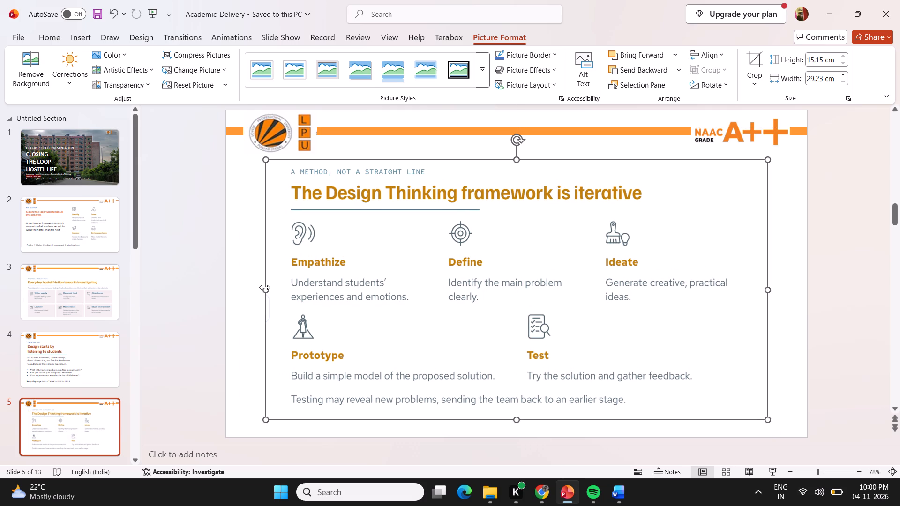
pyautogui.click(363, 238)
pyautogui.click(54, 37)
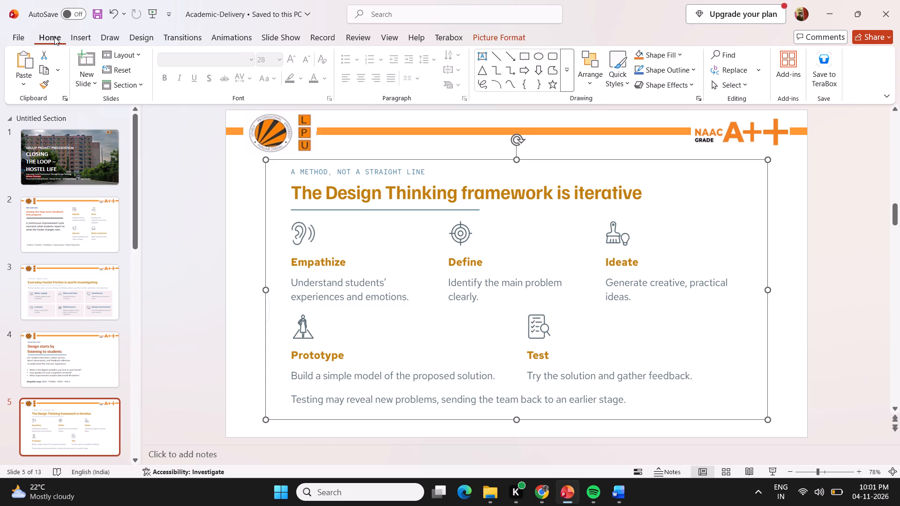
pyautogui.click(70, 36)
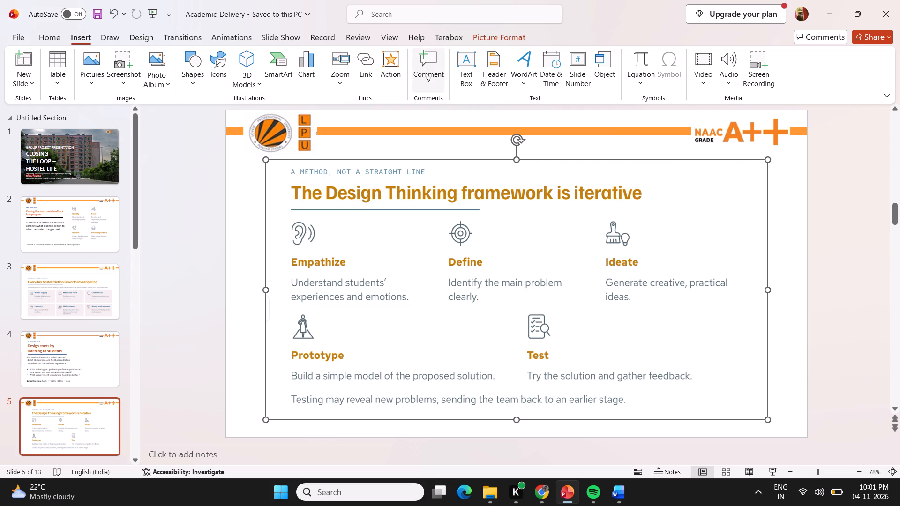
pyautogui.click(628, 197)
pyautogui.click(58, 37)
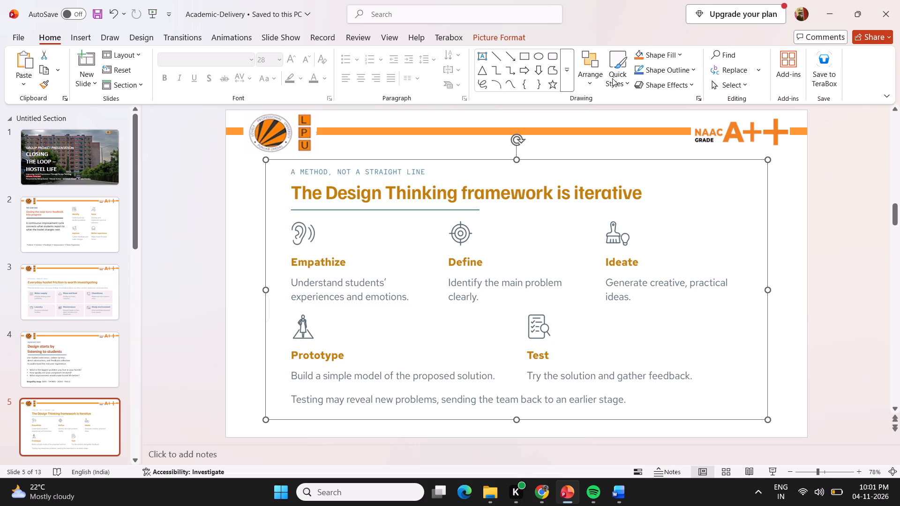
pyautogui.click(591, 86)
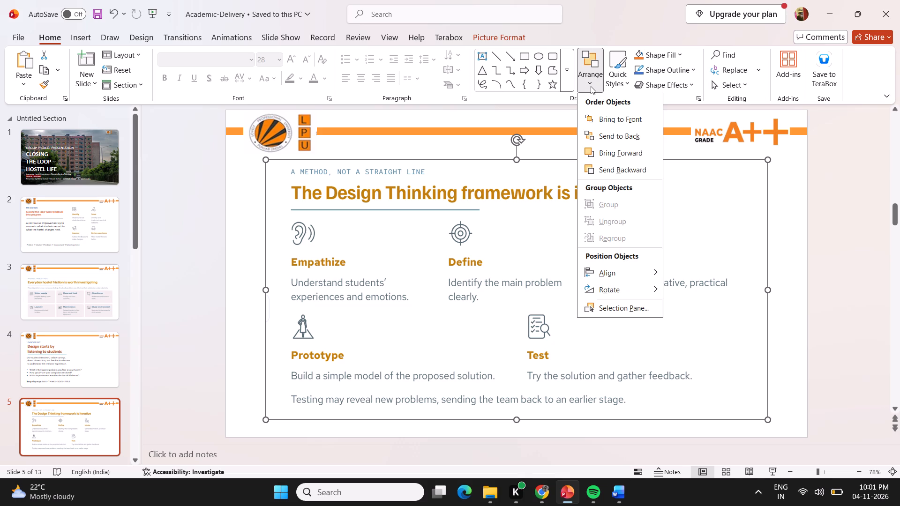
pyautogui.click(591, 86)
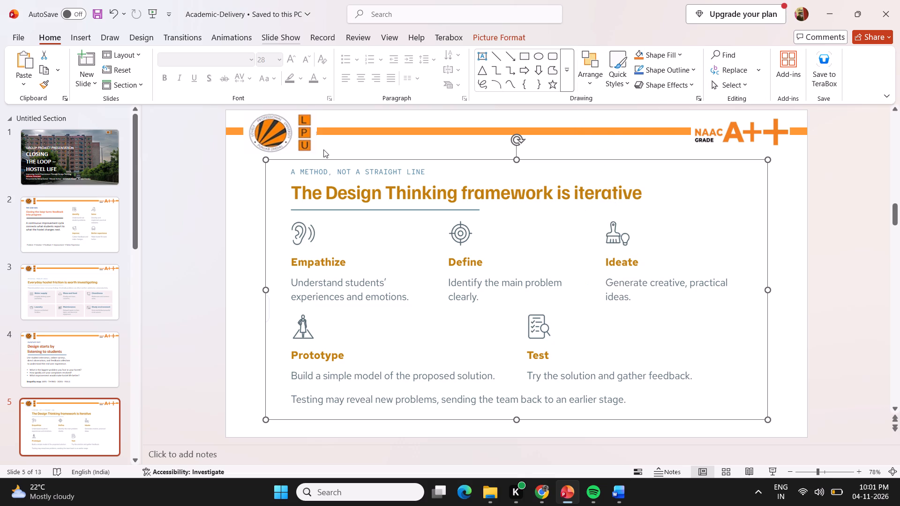
# Widen the Design Thinking framework picture on slide 5 on both sides, keeping a narrow margin at each slide edge.
pyautogui.click(339, 169)
pyautogui.moveTo(268, 289); pyautogui.dragTo(249, 293)
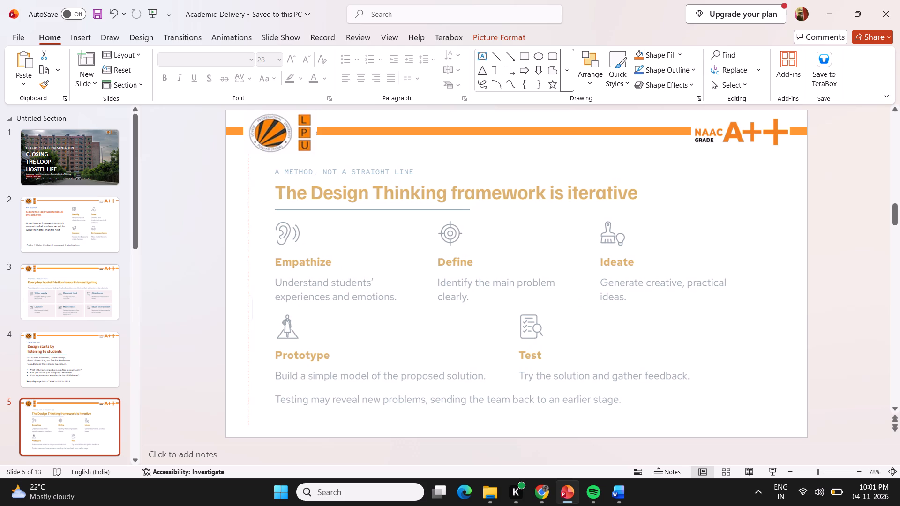
pyautogui.moveTo(249, 293); pyautogui.dragTo(247, 294)
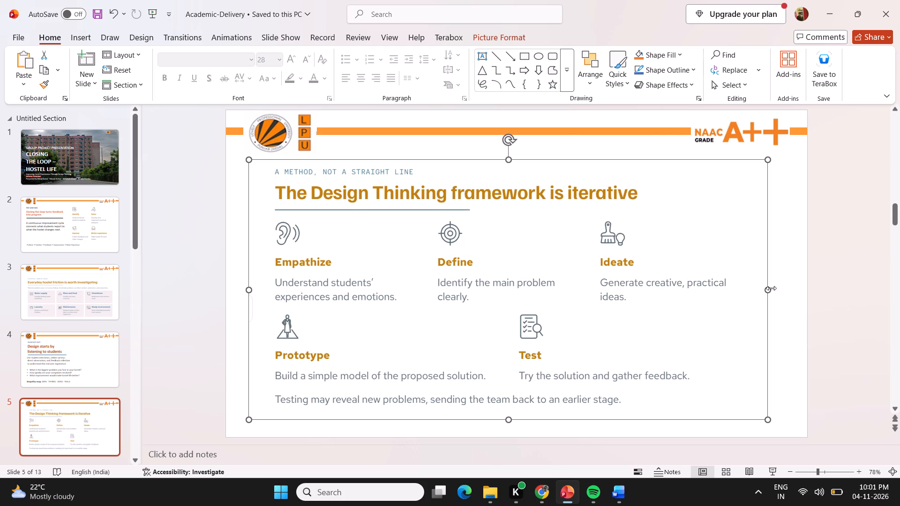
pyautogui.moveTo(771, 288); pyautogui.dragTo(780, 288)
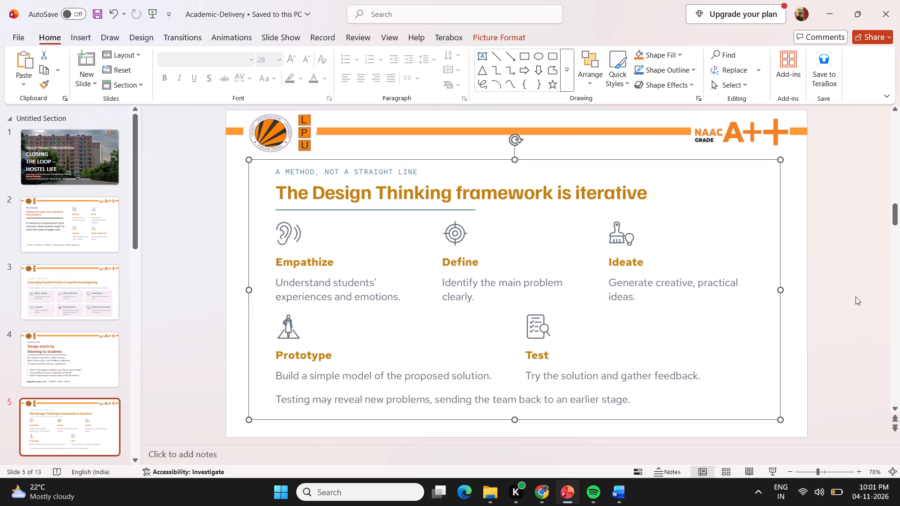
pyautogui.click(855, 297)
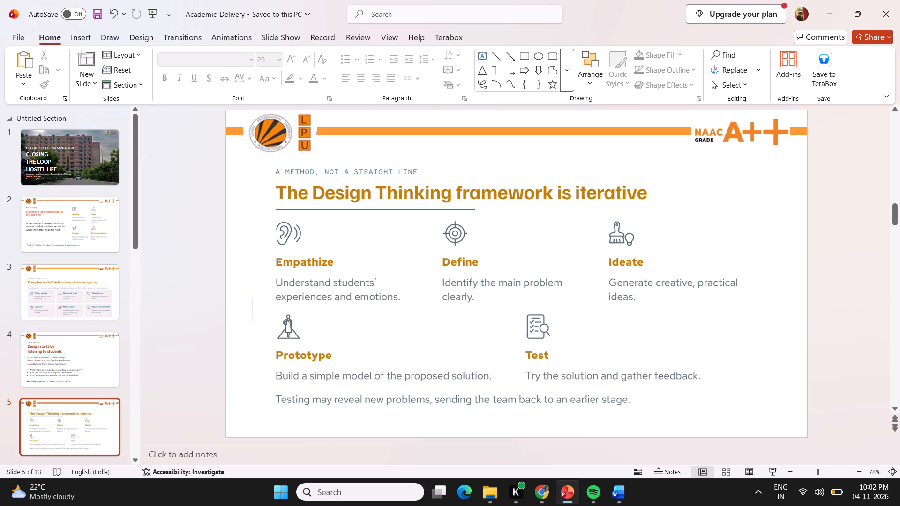
pyautogui.click(875, 324)
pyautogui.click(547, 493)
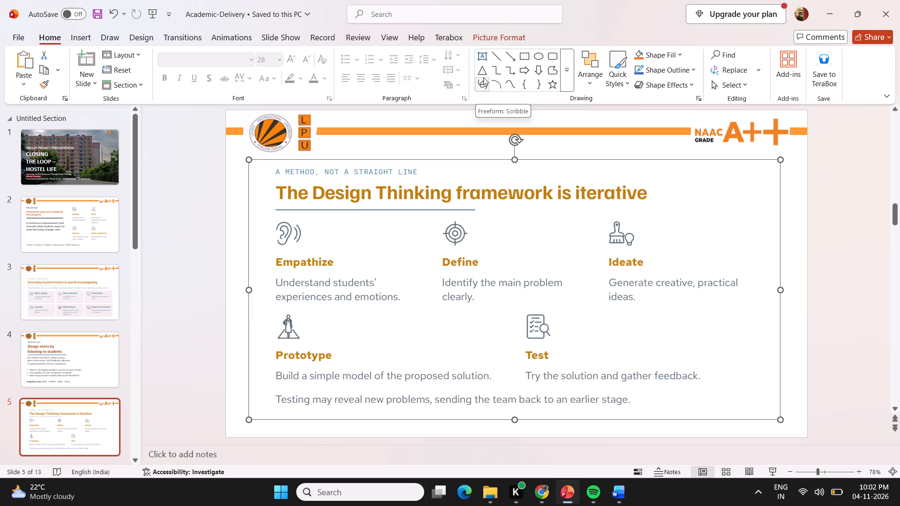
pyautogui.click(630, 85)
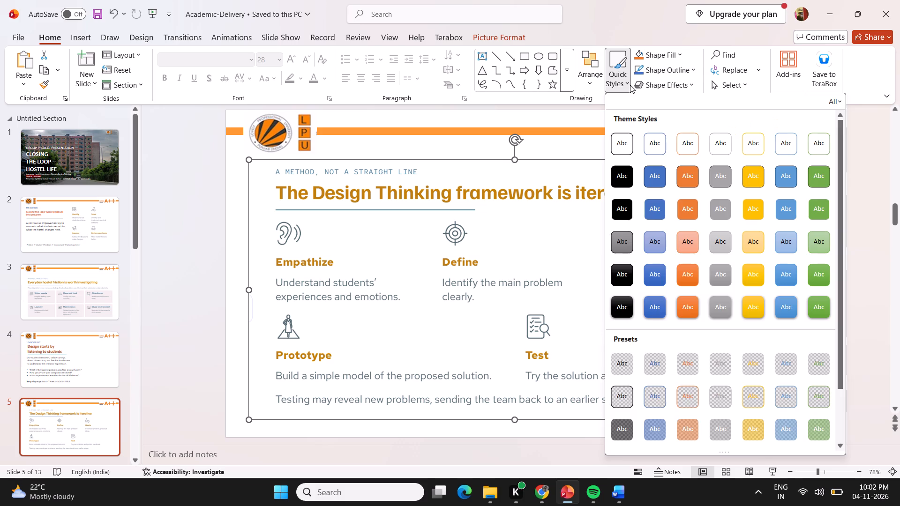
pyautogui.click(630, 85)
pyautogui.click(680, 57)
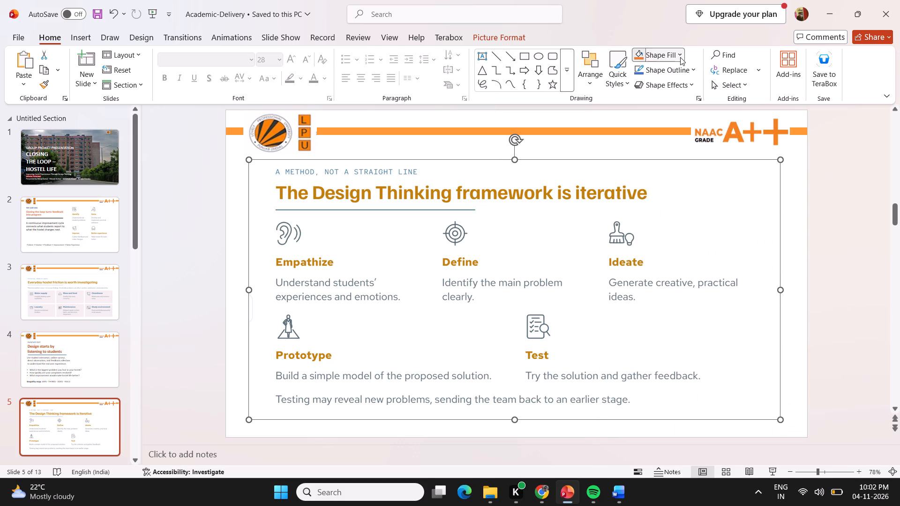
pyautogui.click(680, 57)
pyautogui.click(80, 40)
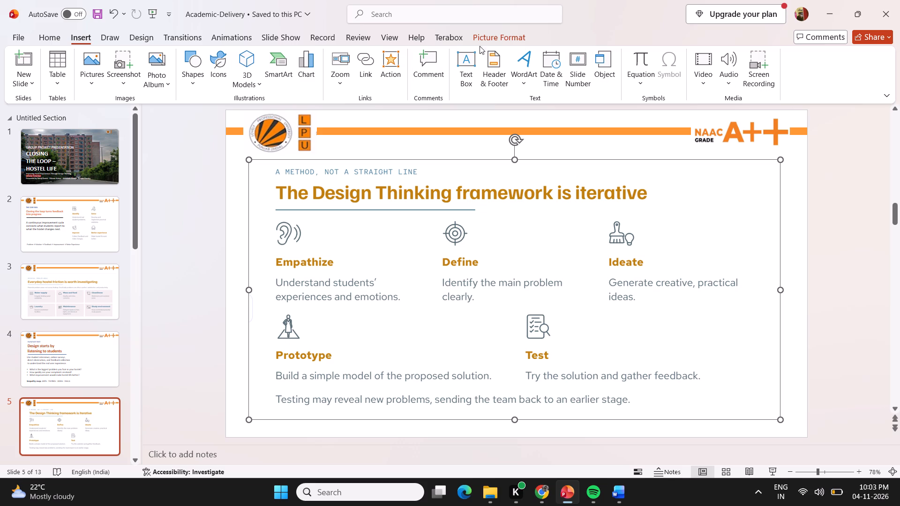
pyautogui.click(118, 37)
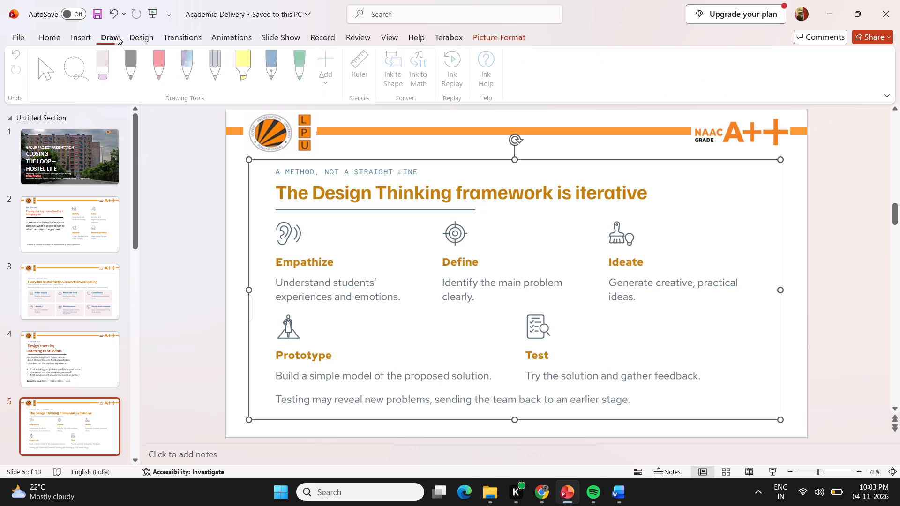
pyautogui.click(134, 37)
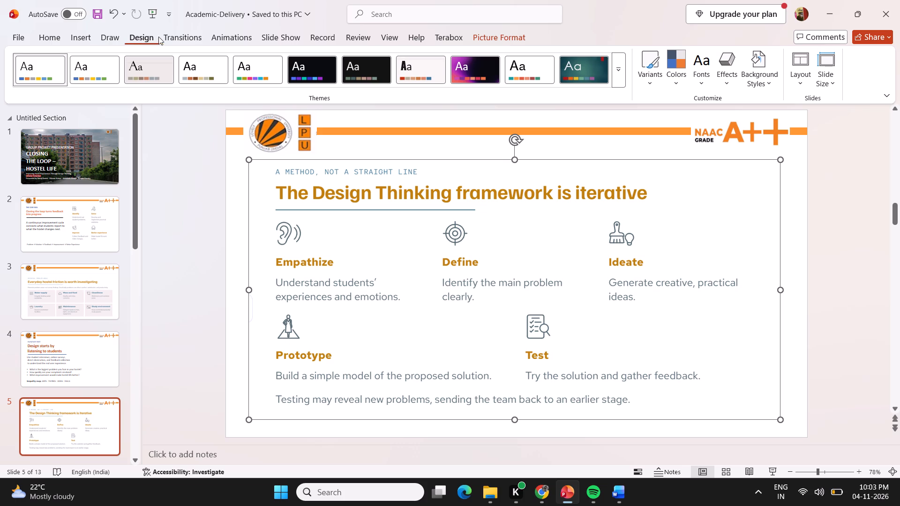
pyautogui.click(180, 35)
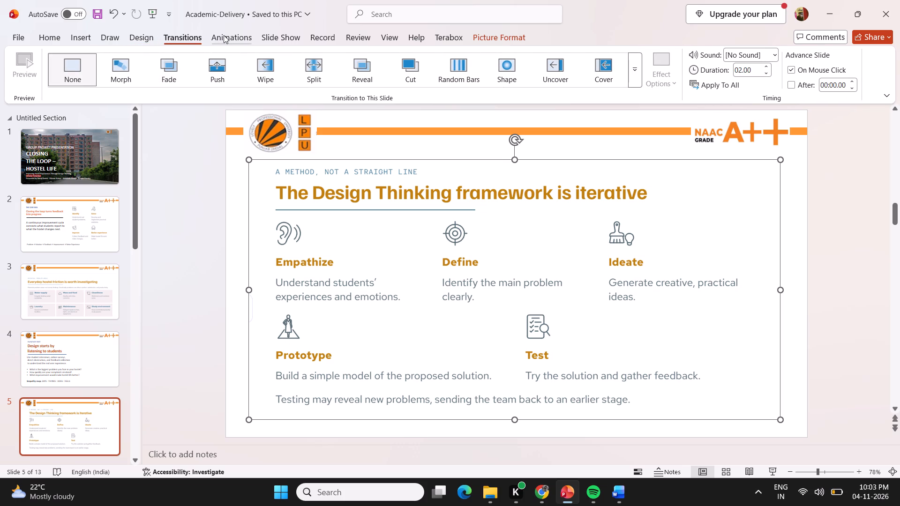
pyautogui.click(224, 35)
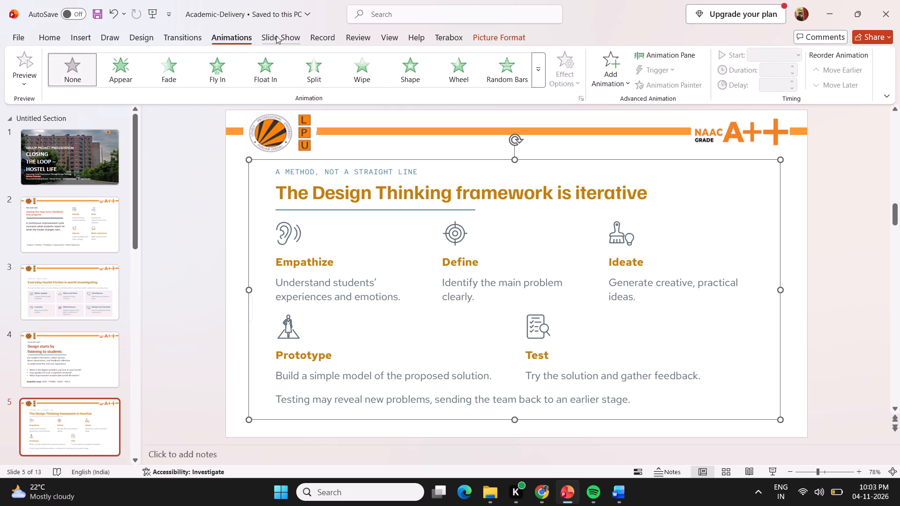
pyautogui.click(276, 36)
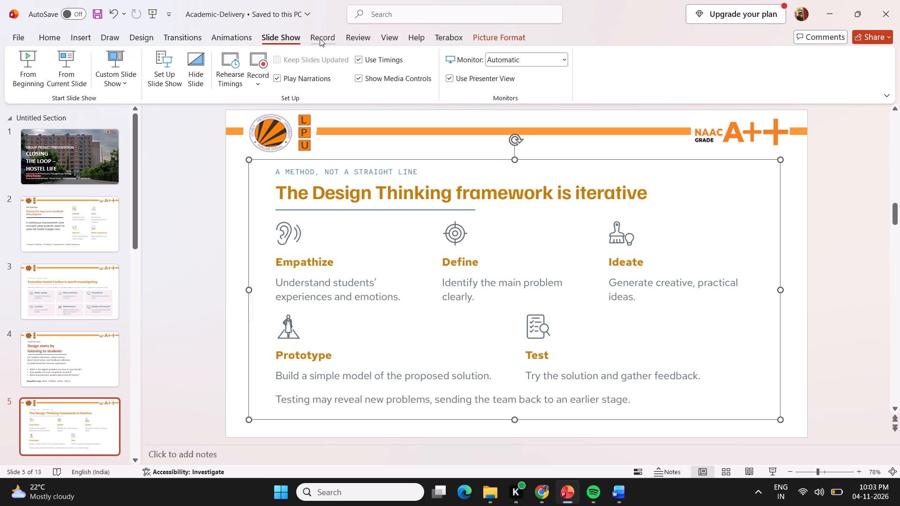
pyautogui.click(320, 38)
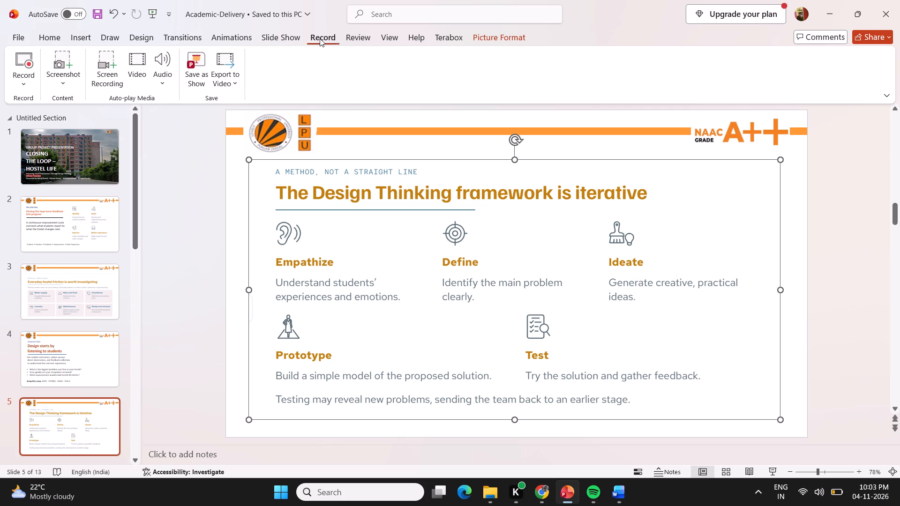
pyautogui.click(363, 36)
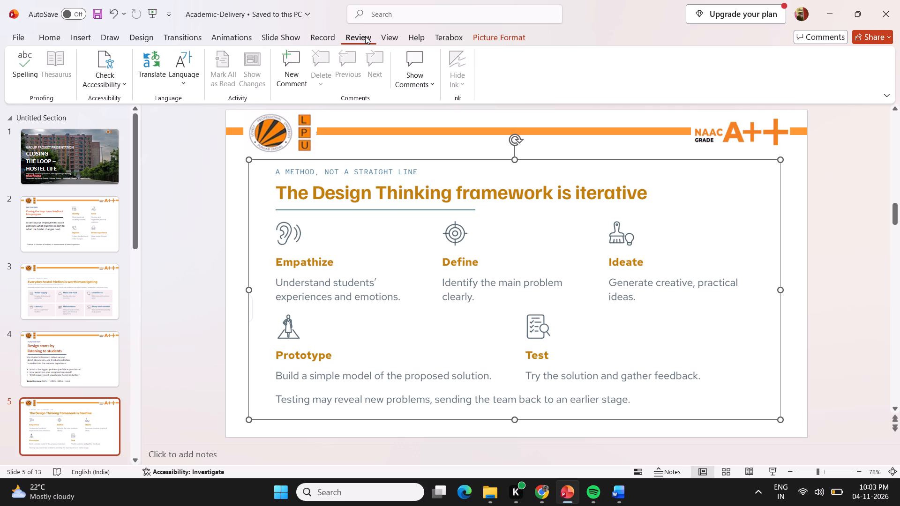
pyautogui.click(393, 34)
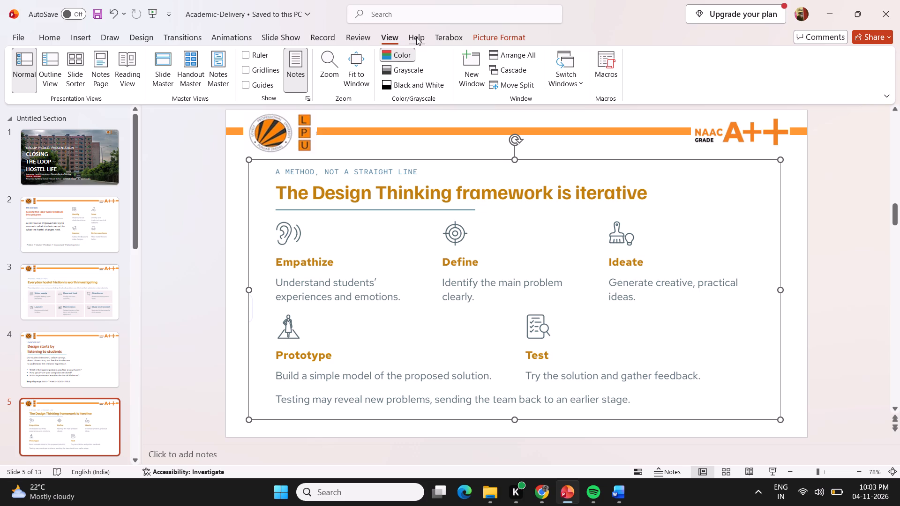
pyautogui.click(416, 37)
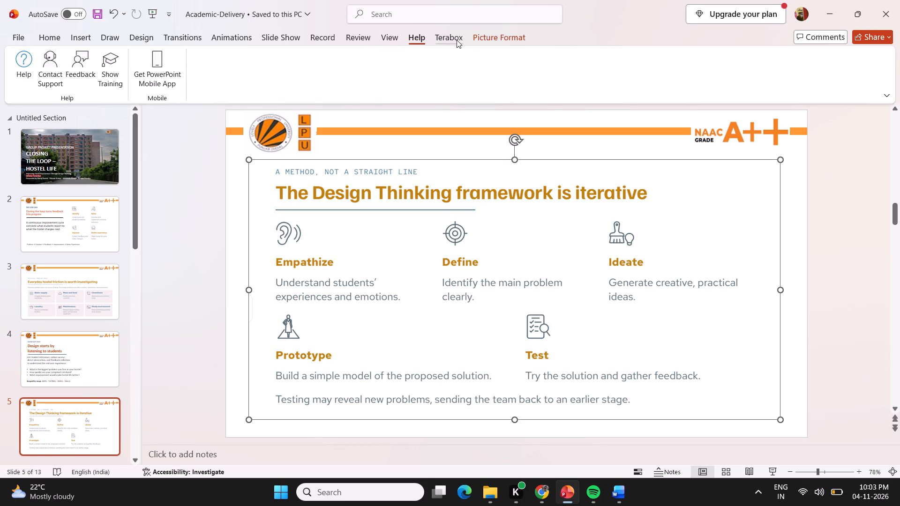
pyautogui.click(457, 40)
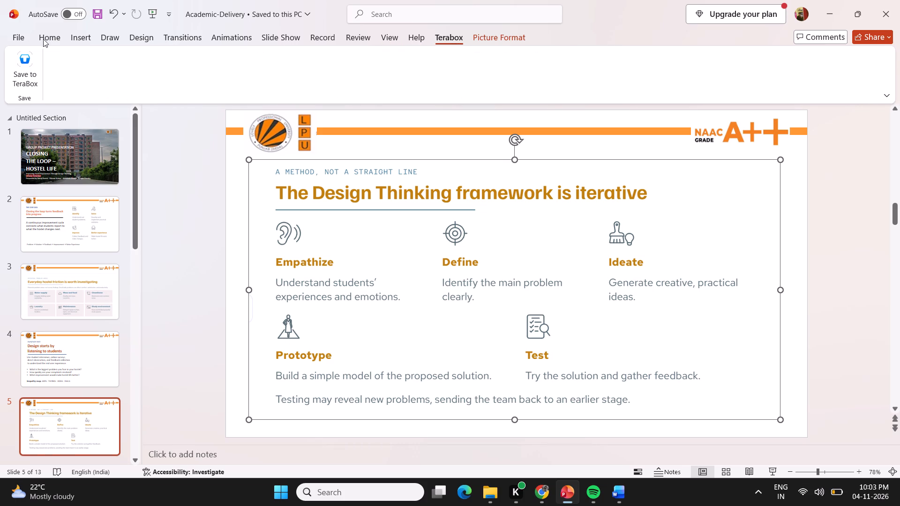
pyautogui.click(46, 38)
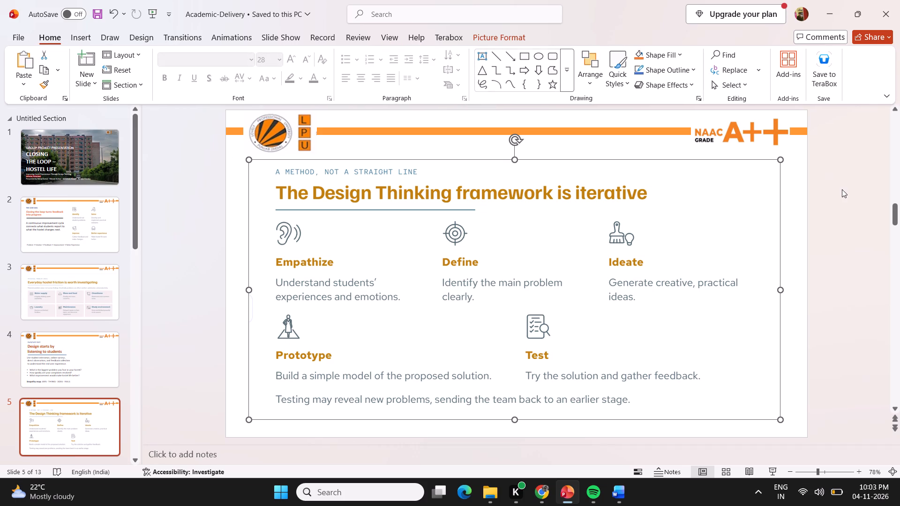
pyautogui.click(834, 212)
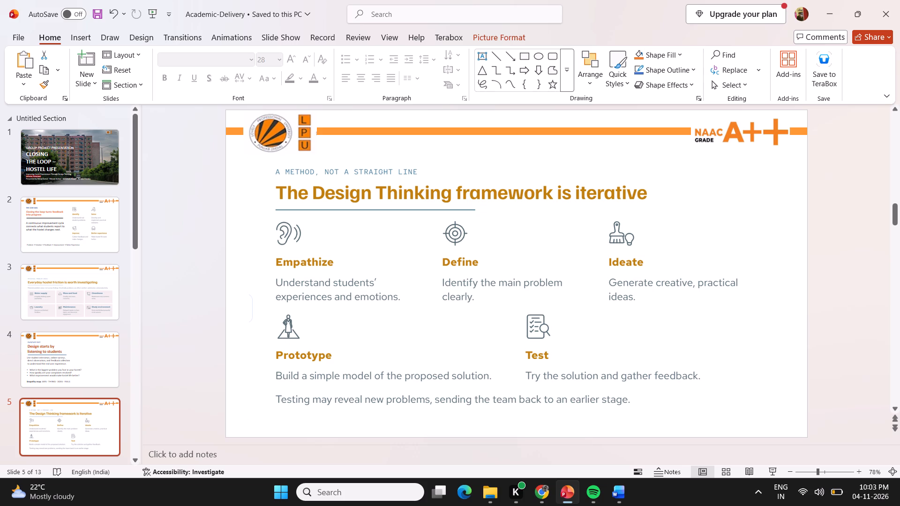
# Delete the "2. Personal Contact Programme (PCP) Classes" title banner and the class description text box from slide 6.
pyautogui.scroll(-1, 85, 357)
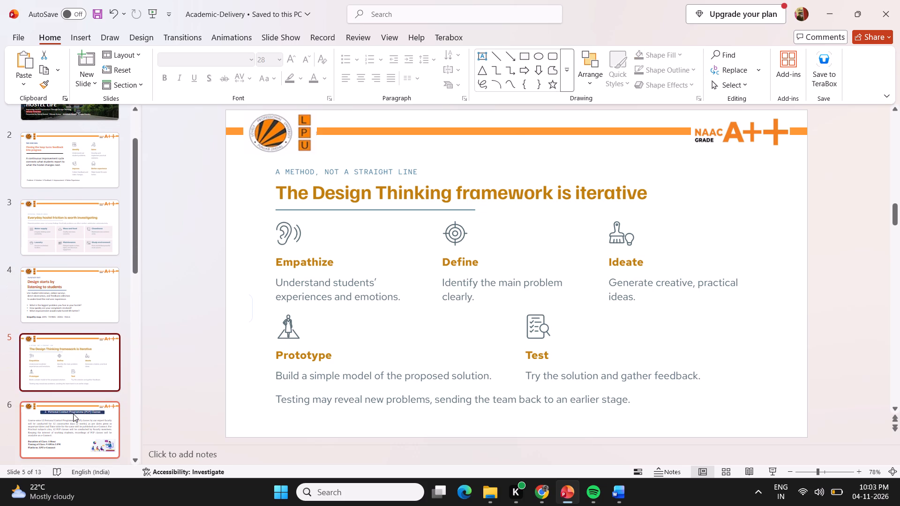
pyautogui.click(73, 414)
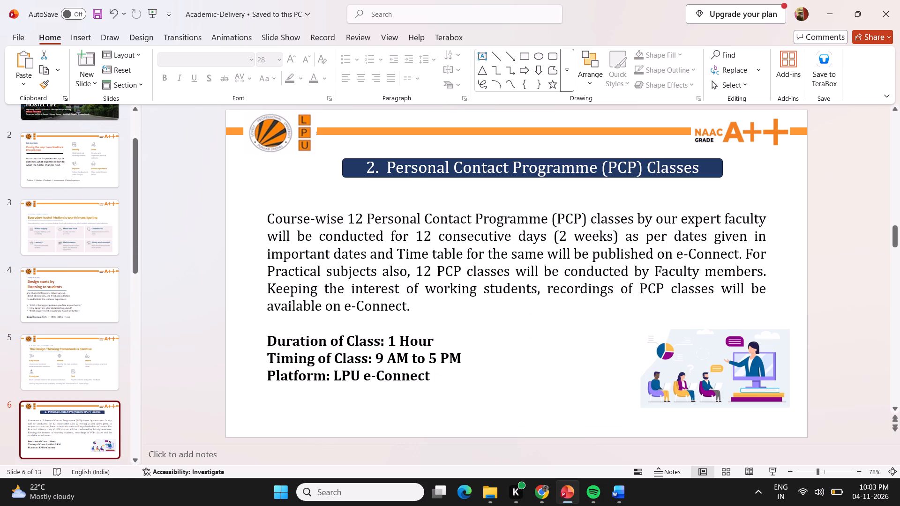
pyautogui.click(363, 218)
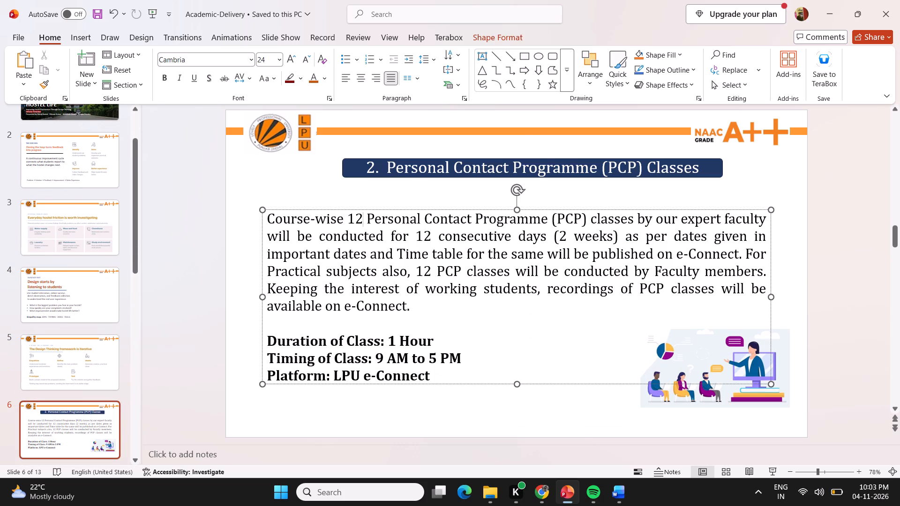
pyautogui.click(412, 164)
pyautogui.press('BackSpace')
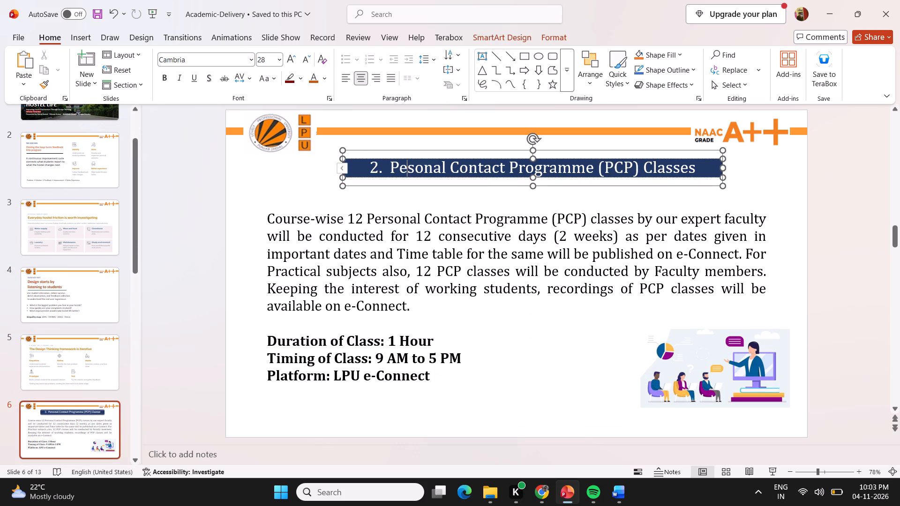
pyautogui.click(344, 146)
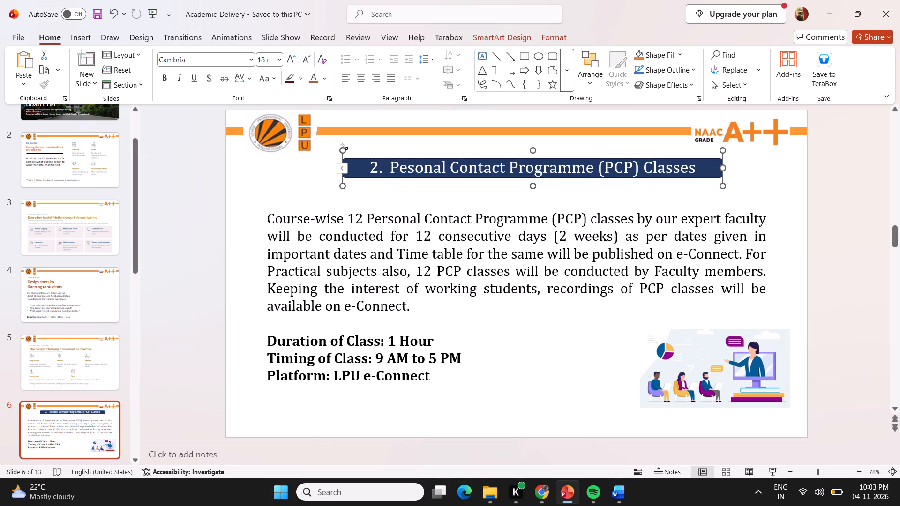
pyautogui.click(344, 148)
pyautogui.press('BackSpace')
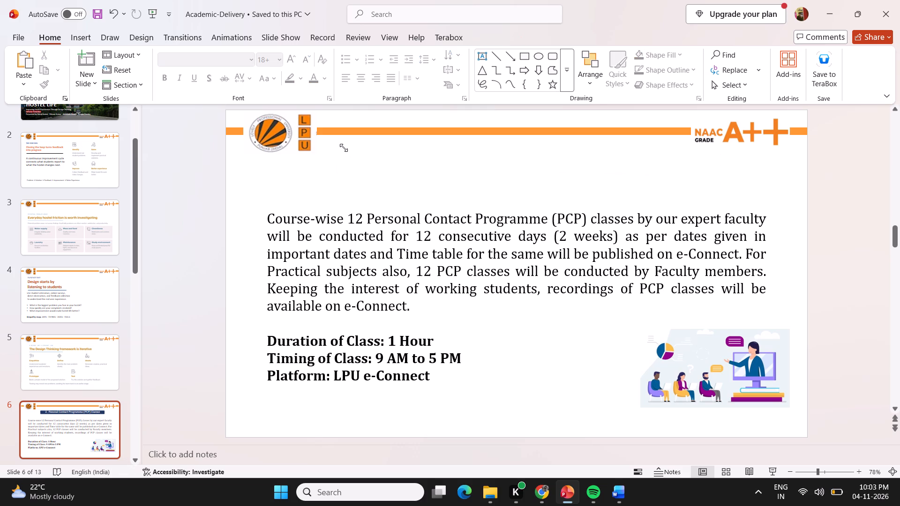
pyautogui.click(331, 231)
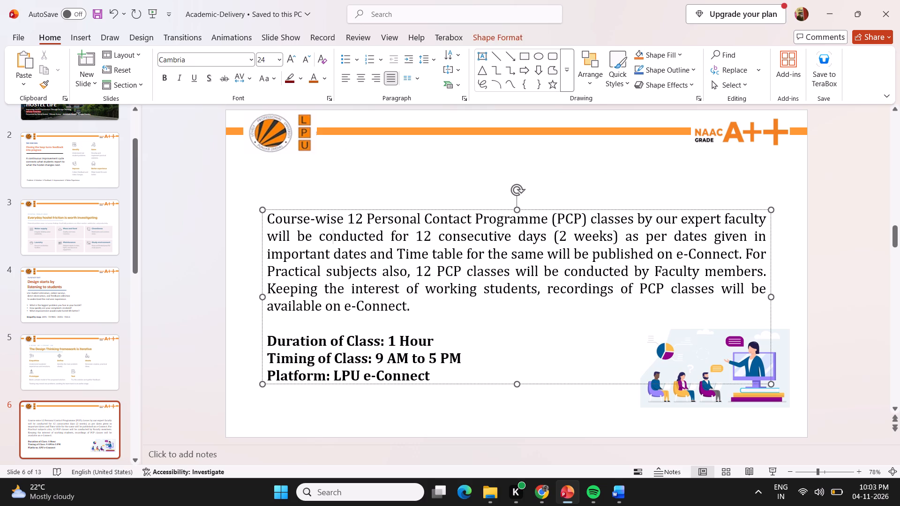
pyautogui.click(263, 208)
pyautogui.press('BackSpace')
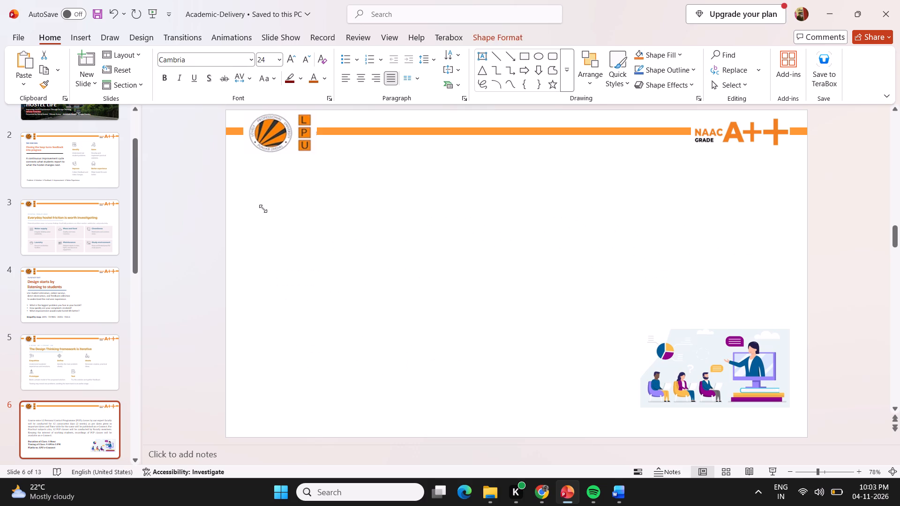
# Delete the online-class illustration from slide 6, leaving only the header band.
pyautogui.click(660, 384)
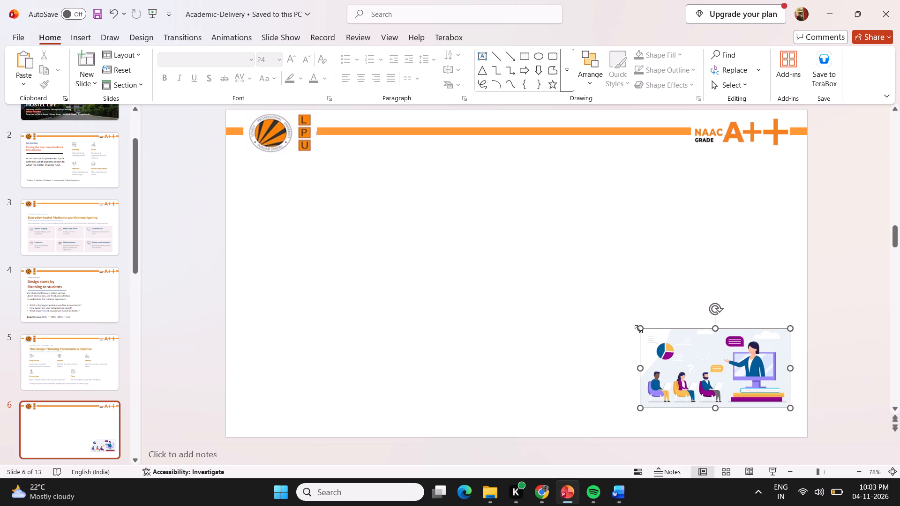
pyautogui.click(639, 327)
pyautogui.press('BackSpace')
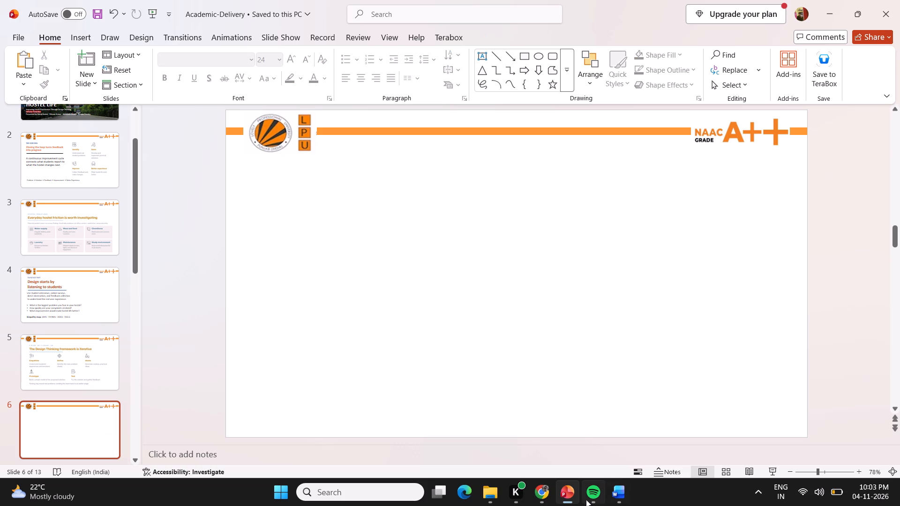
pyautogui.click(547, 492)
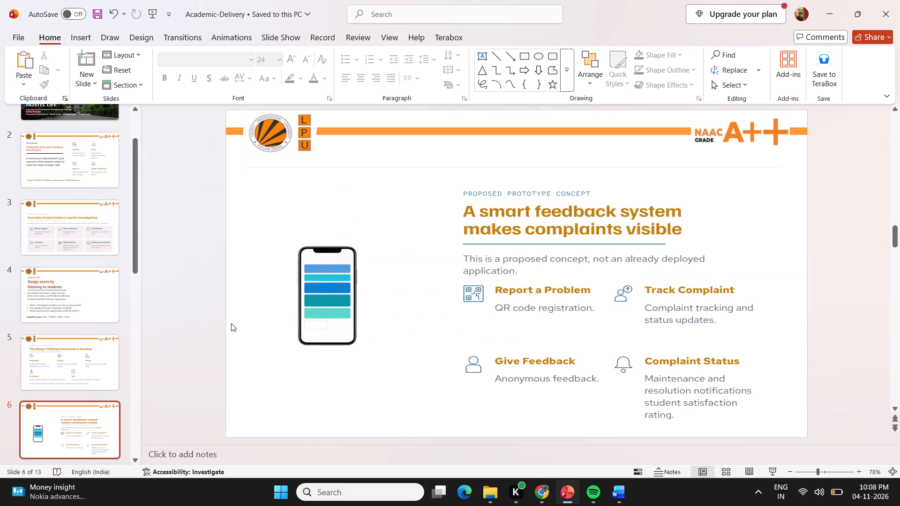
pyautogui.scroll(-1, 0, 367)
pyautogui.click(65, 349)
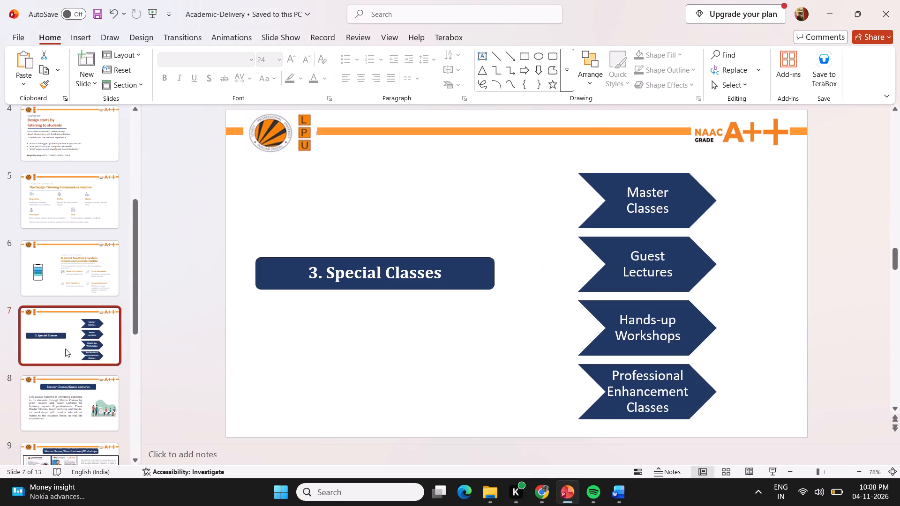
pyautogui.click(304, 285)
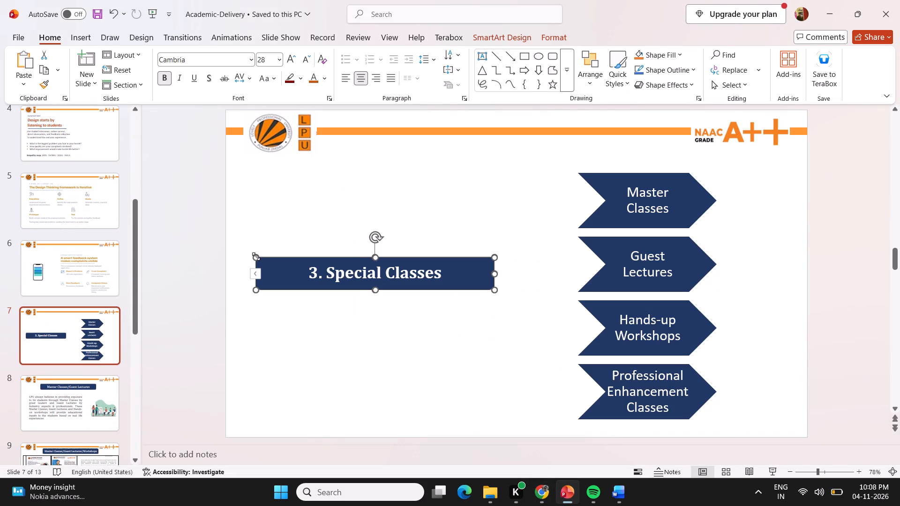
pyautogui.click(256, 256)
pyautogui.press('BackSpace')
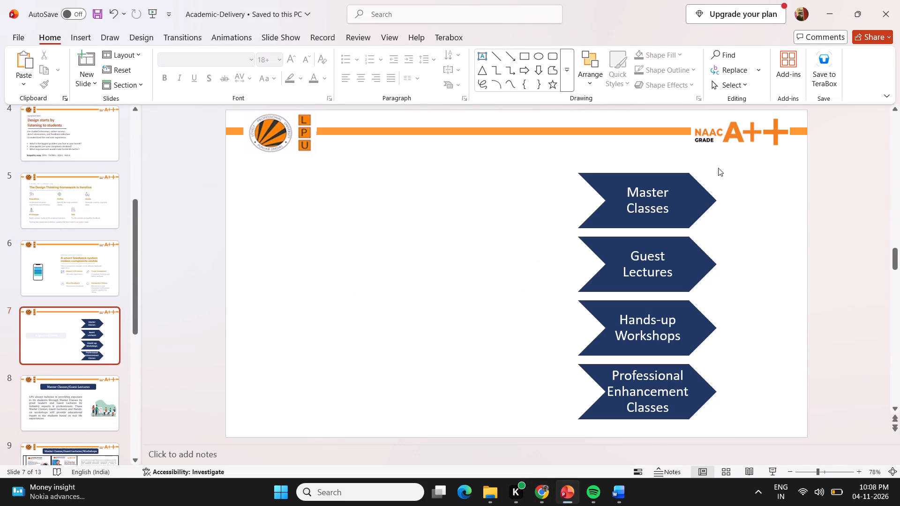
pyautogui.click(689, 188)
pyautogui.click(514, 170)
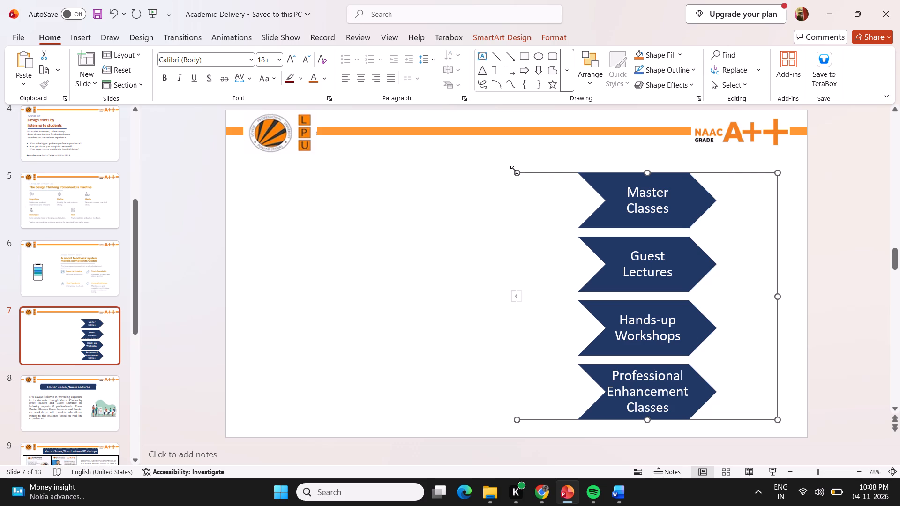
pyautogui.press('BackSpace')
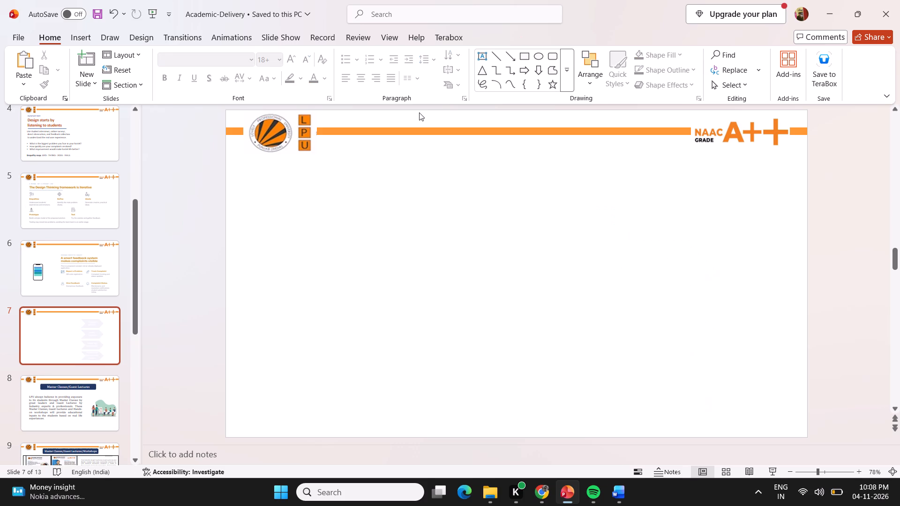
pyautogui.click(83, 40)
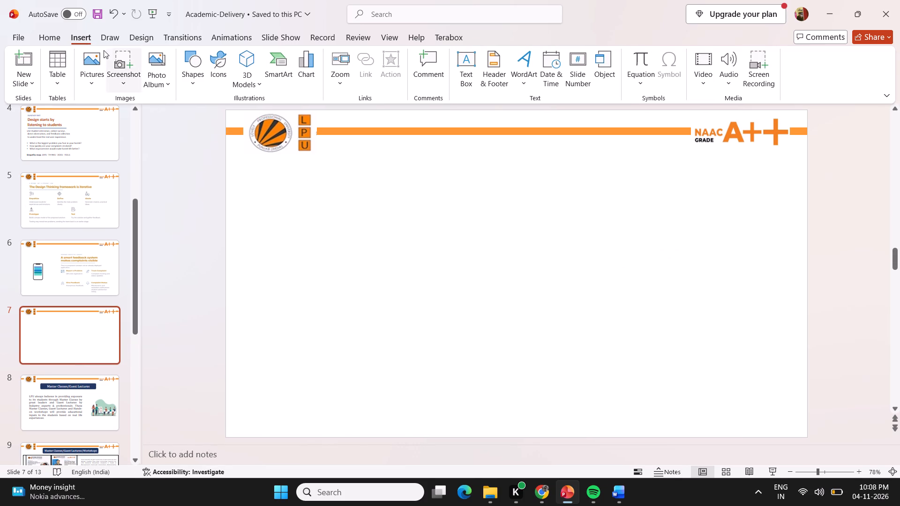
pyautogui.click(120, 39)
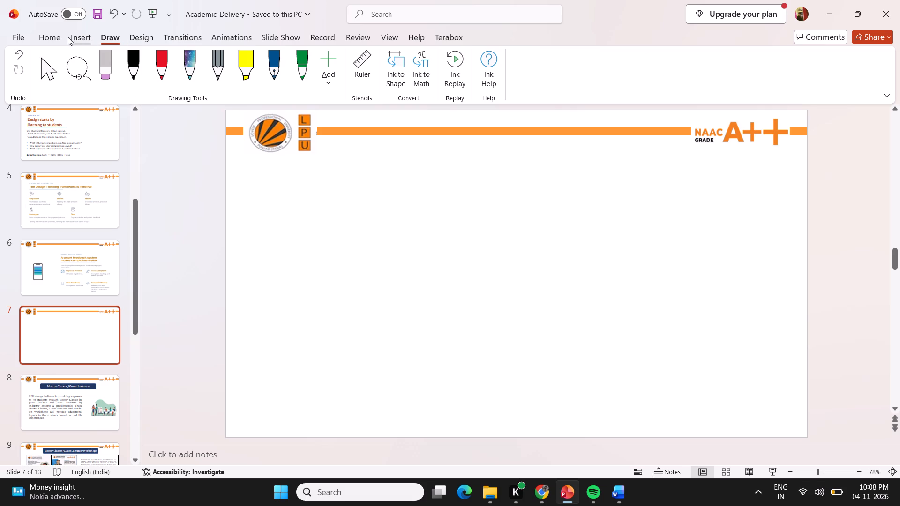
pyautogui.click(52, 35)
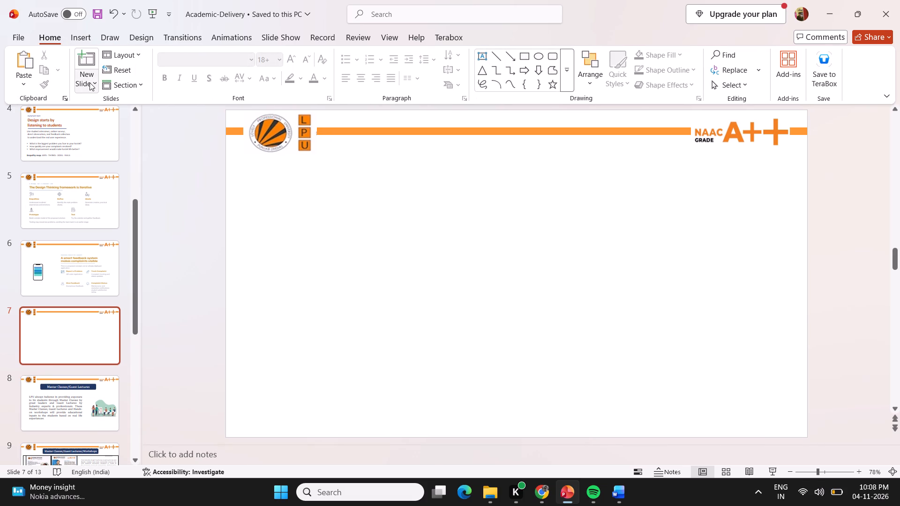
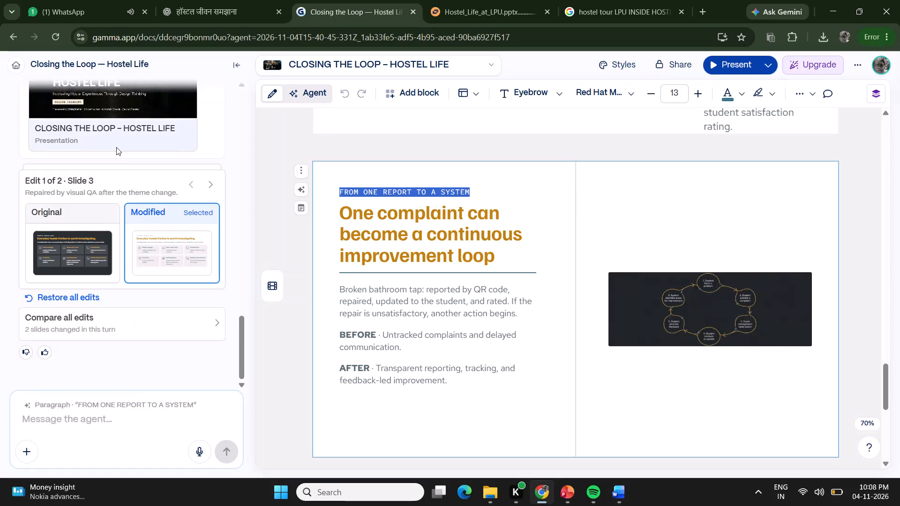
# Switch to PowerPoint and apply the Two Content layout to the blank slide 7.
pyautogui.click(562, 495)
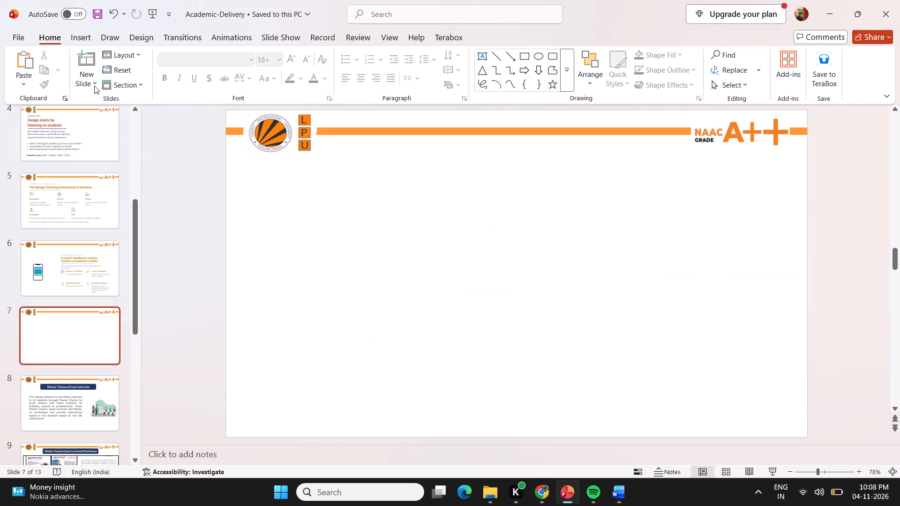
pyautogui.click(137, 52)
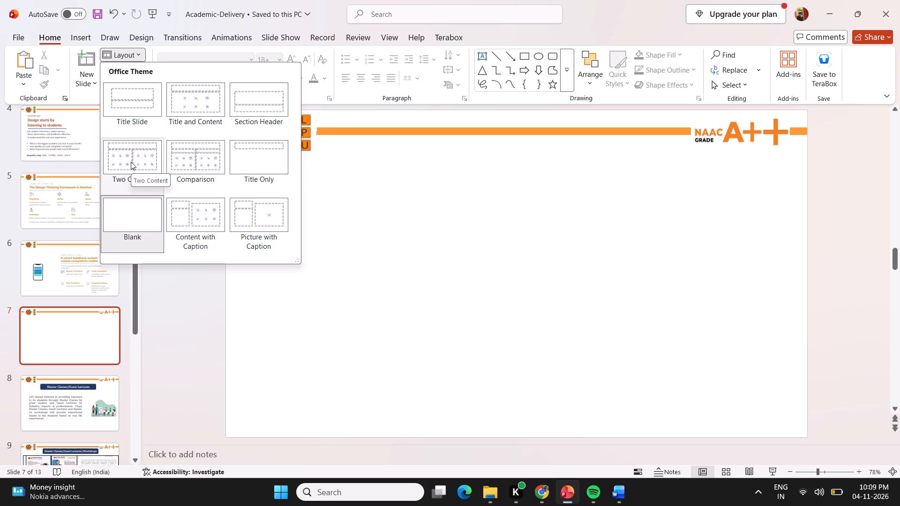
pyautogui.click(144, 160)
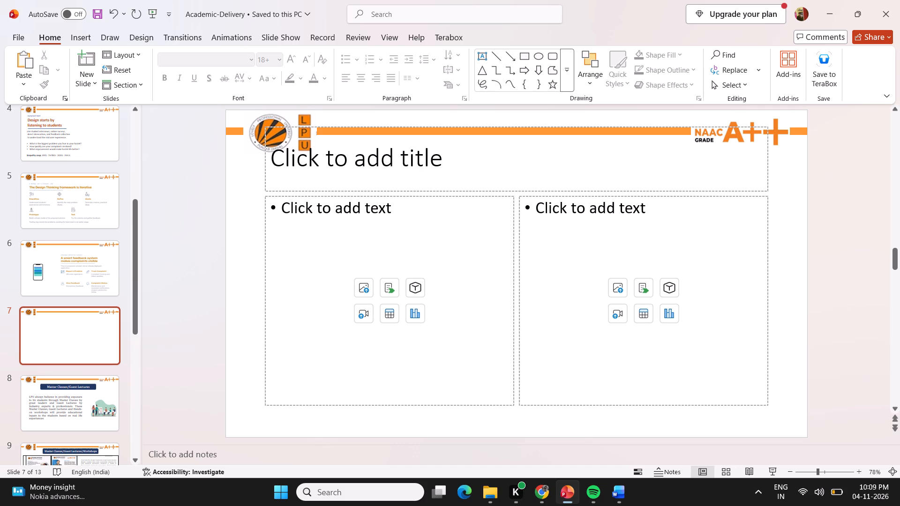
# Paste the copied line "FROM ONE REPORT TO A SYSTEM" into slide 7's left content placeholder, without a bullet.
pyautogui.click(541, 489)
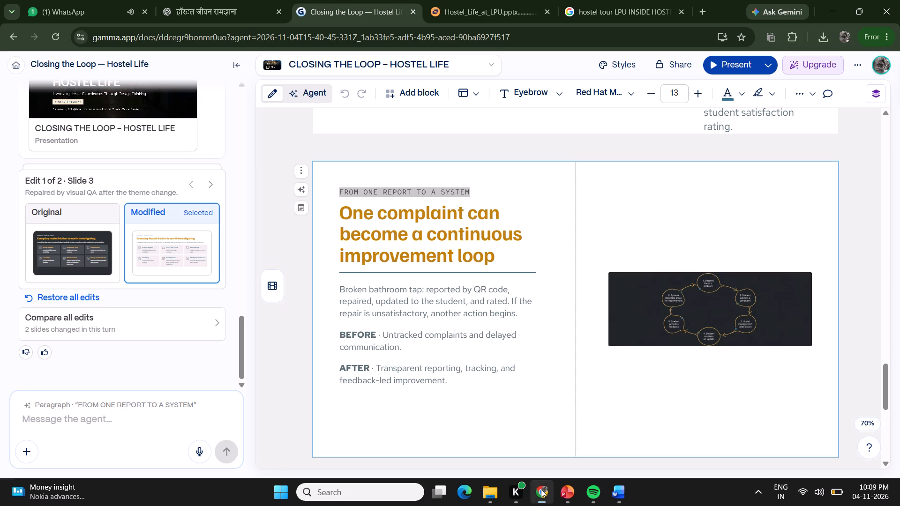
pyautogui.click(568, 498)
pyautogui.click(423, 211)
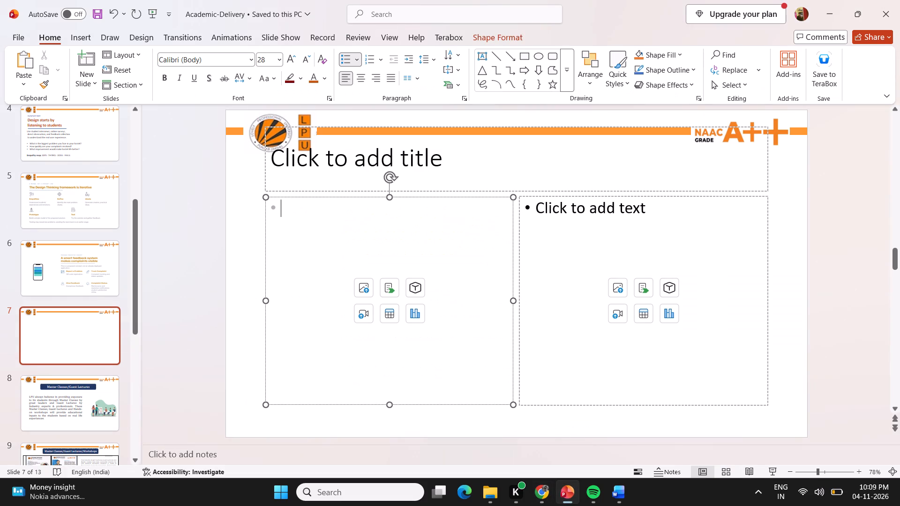
pyautogui.hotkey('ctrl', 'v')
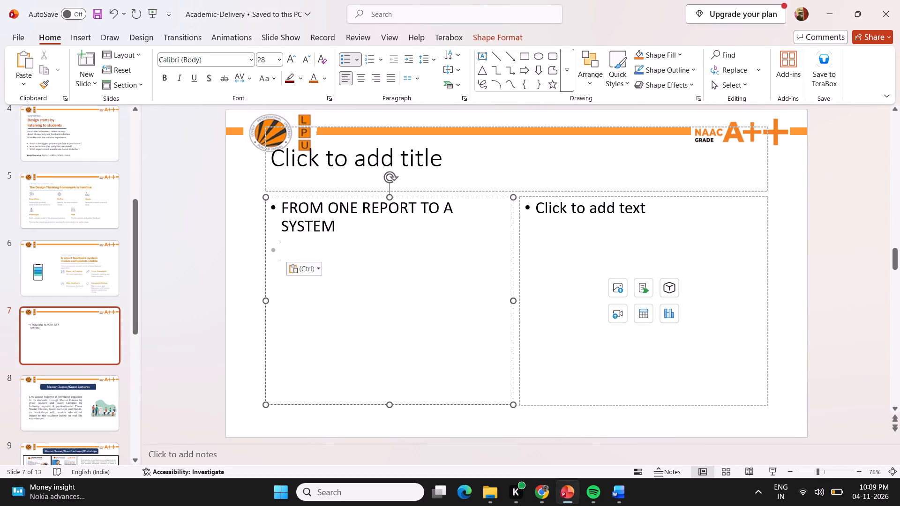
pyautogui.moveTo(344, 226); pyautogui.dragTo(281, 203)
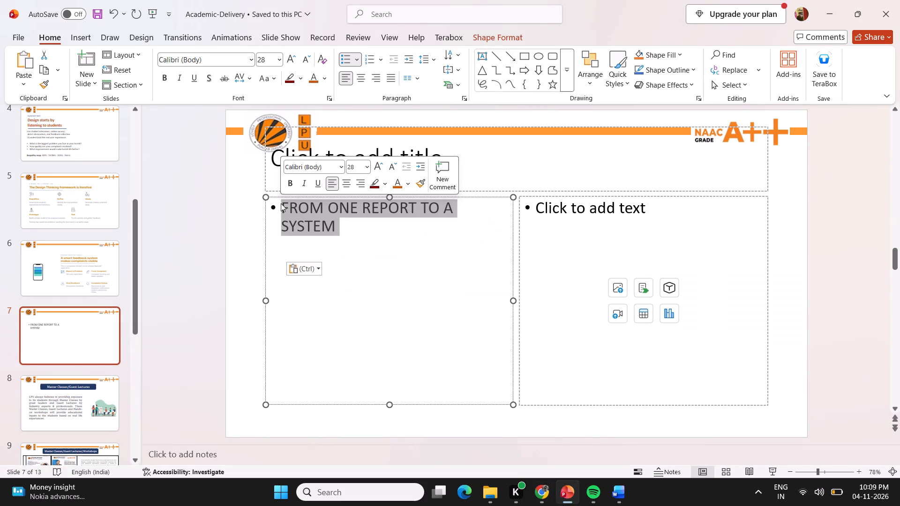
pyautogui.click(360, 60)
pyautogui.click(360, 85)
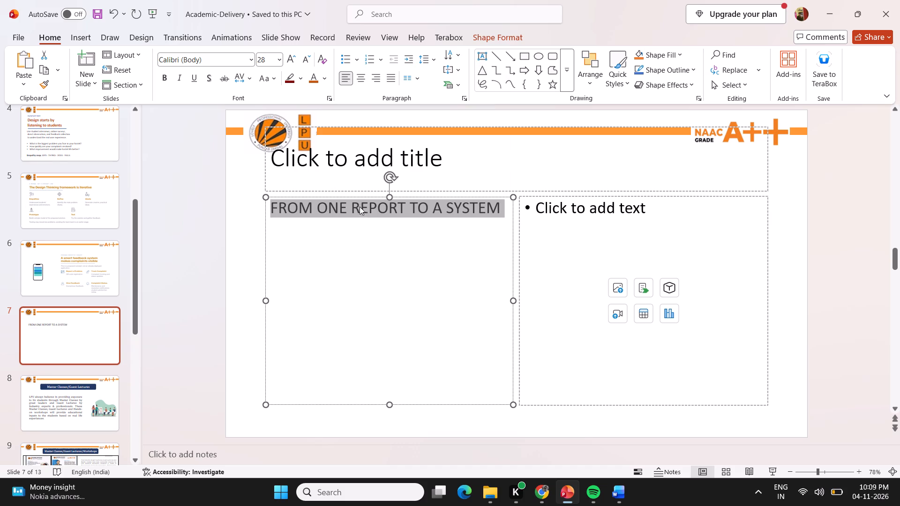
# Set the font size of "FROM ONE REPORT TO A SYSTEM" to 16.
pyautogui.tripleClick(360, 207)
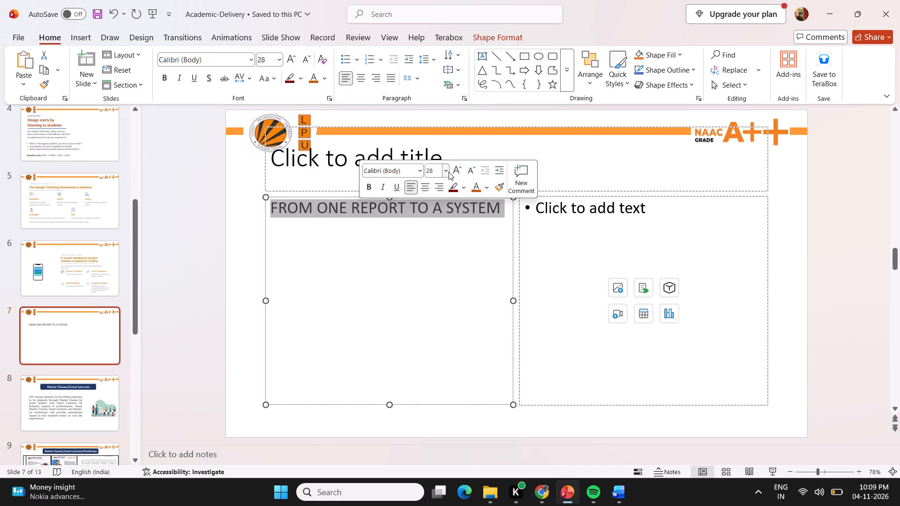
pyautogui.click(446, 169)
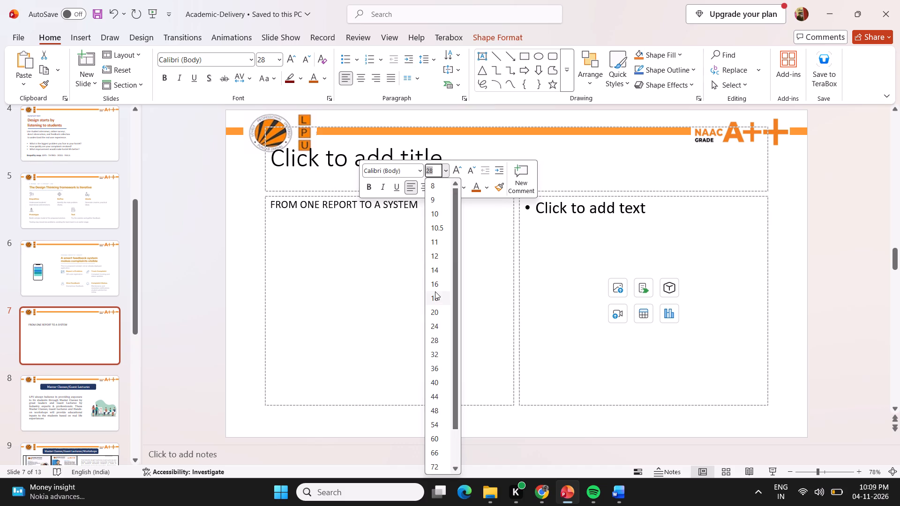
pyautogui.click(439, 282)
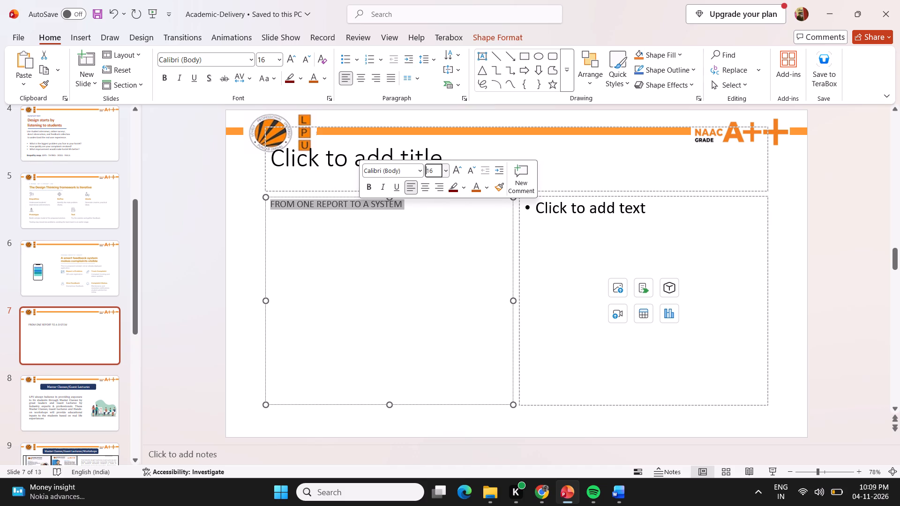
pyautogui.tripleClick(344, 203)
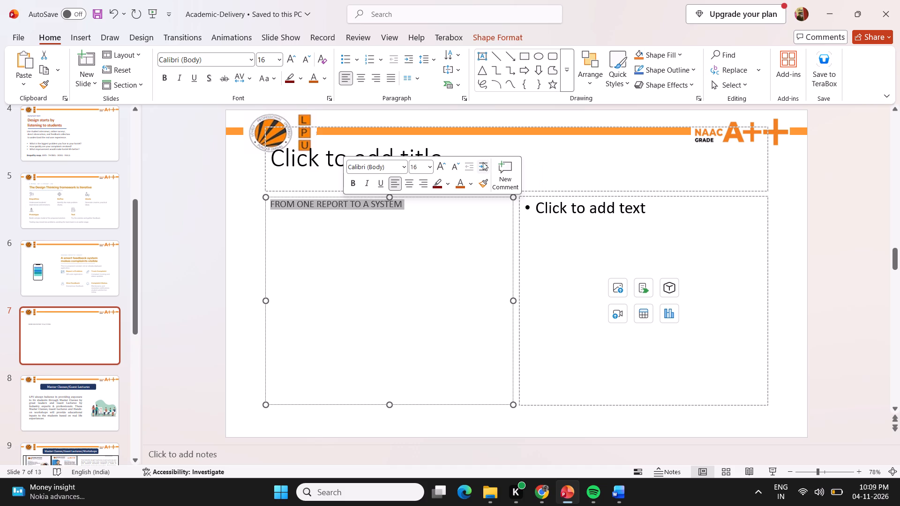
pyautogui.click(470, 184)
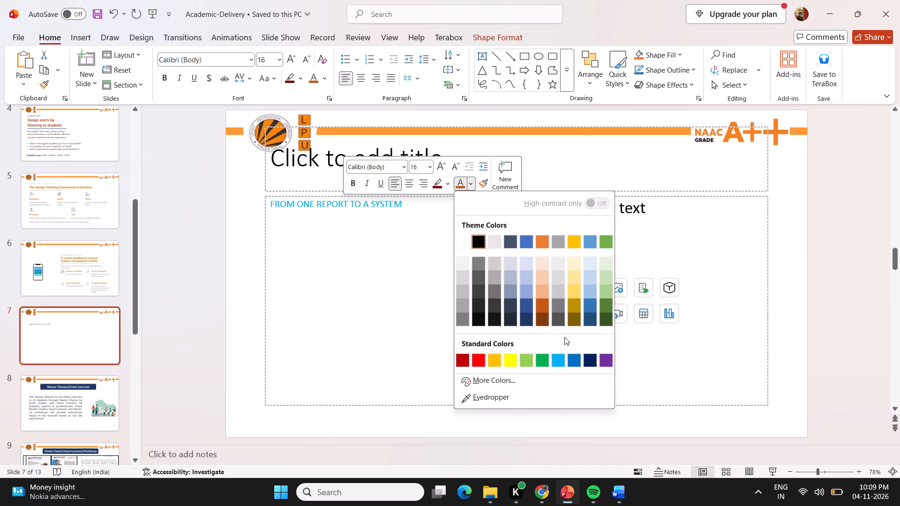
pyautogui.click(590, 308)
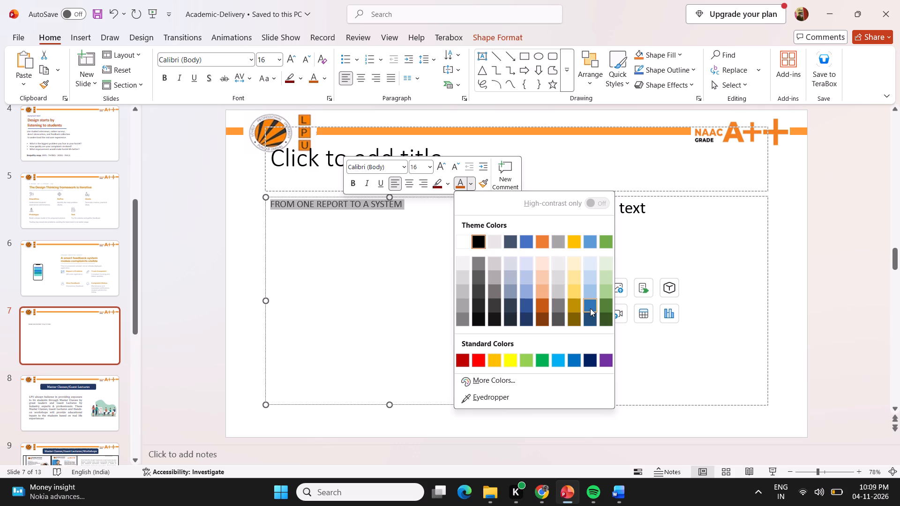
pyautogui.click(441, 269)
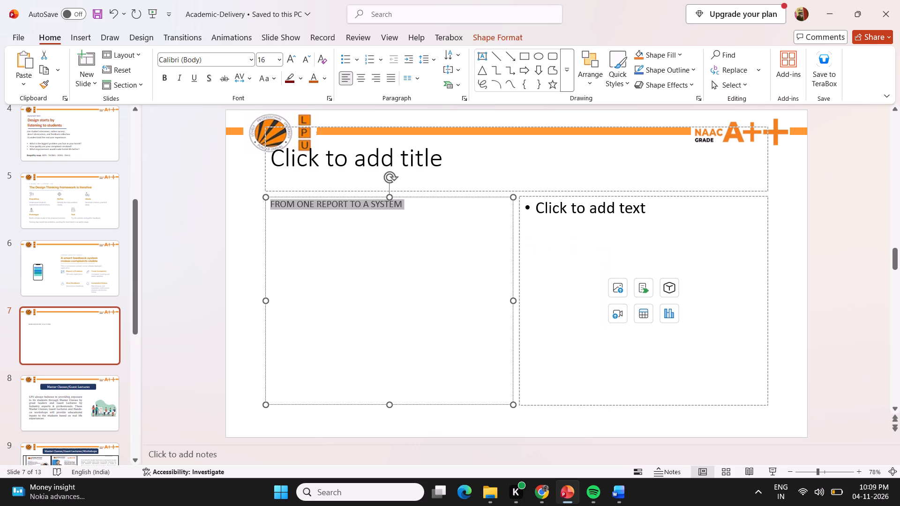
pyautogui.click(442, 223)
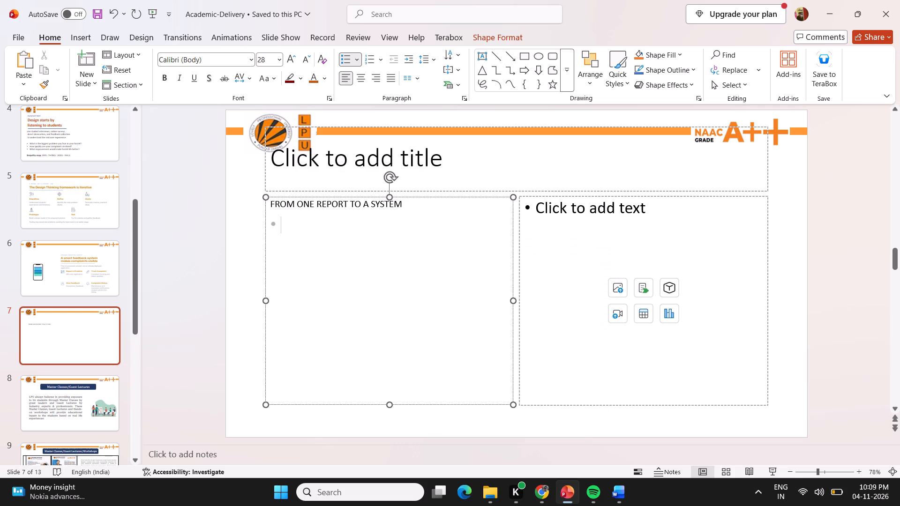
pyautogui.tripleClick(309, 204)
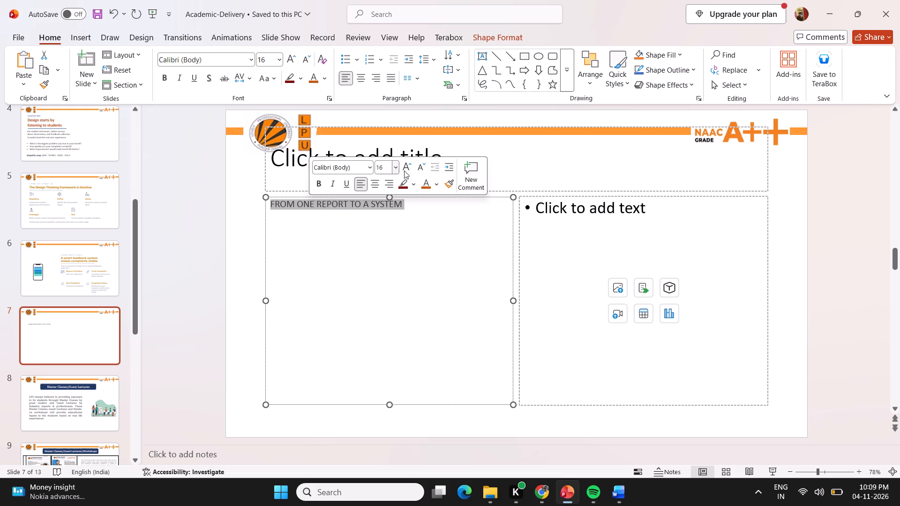
pyautogui.click(436, 186)
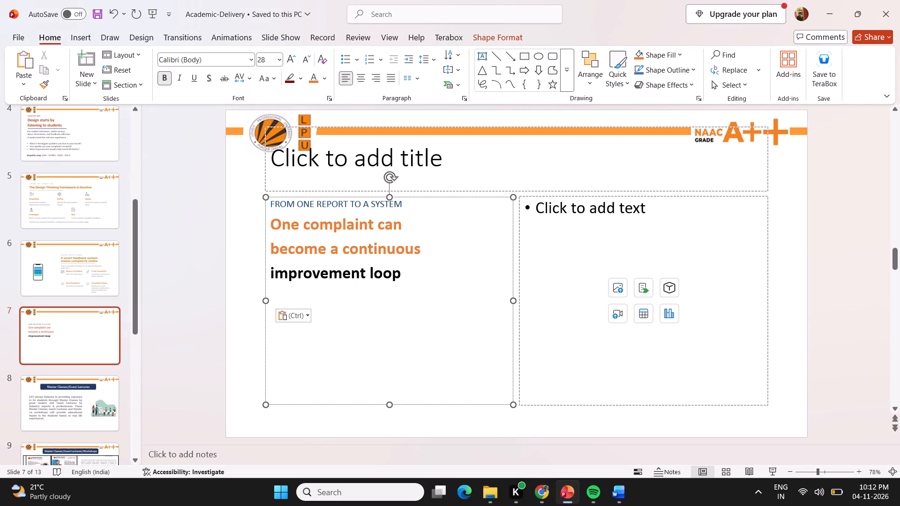
# Colour the pasted line "improvement loop" with the theme's base orange.
pyautogui.tripleClick(343, 274)
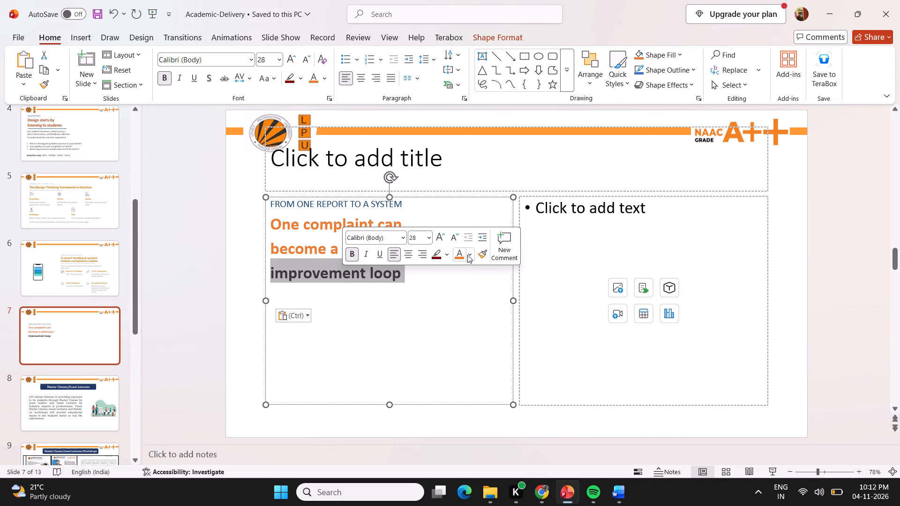
pyautogui.click(468, 255)
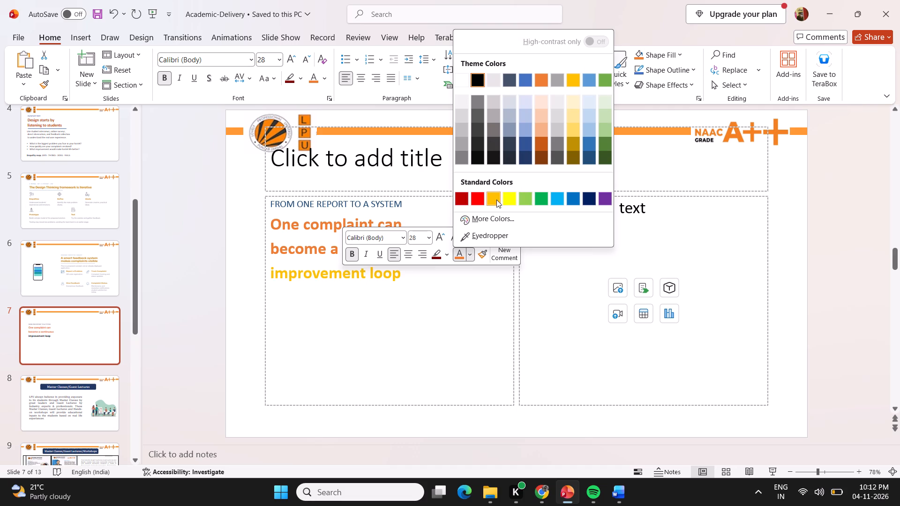
pyautogui.click(546, 86)
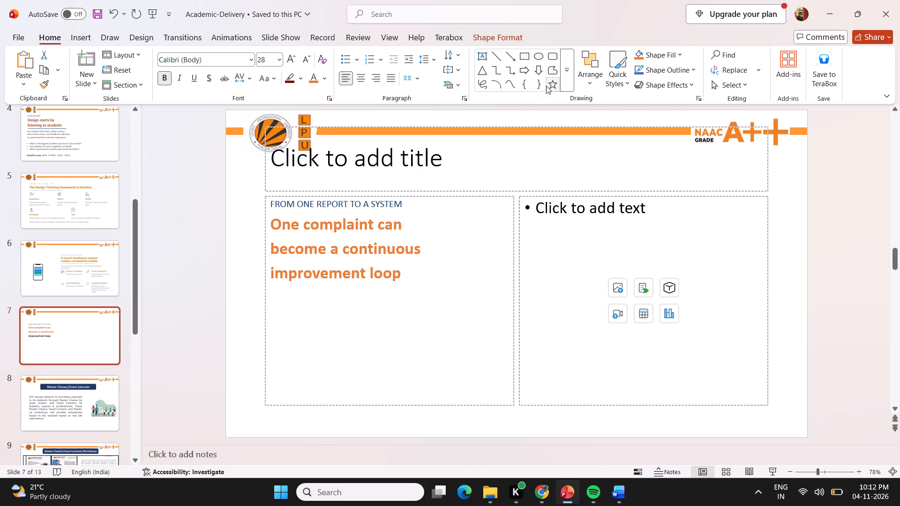
pyautogui.click(385, 298)
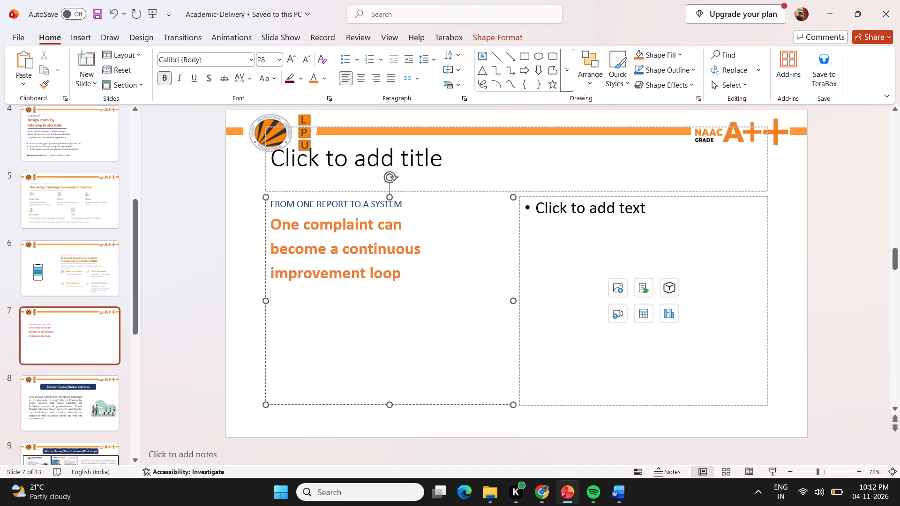
# Compare with the Gamma slide in Chrome and set PowerPoint's "FROM ONE REPORT TO A SYSTEM" line to font size 20.
pyautogui.click(534, 493)
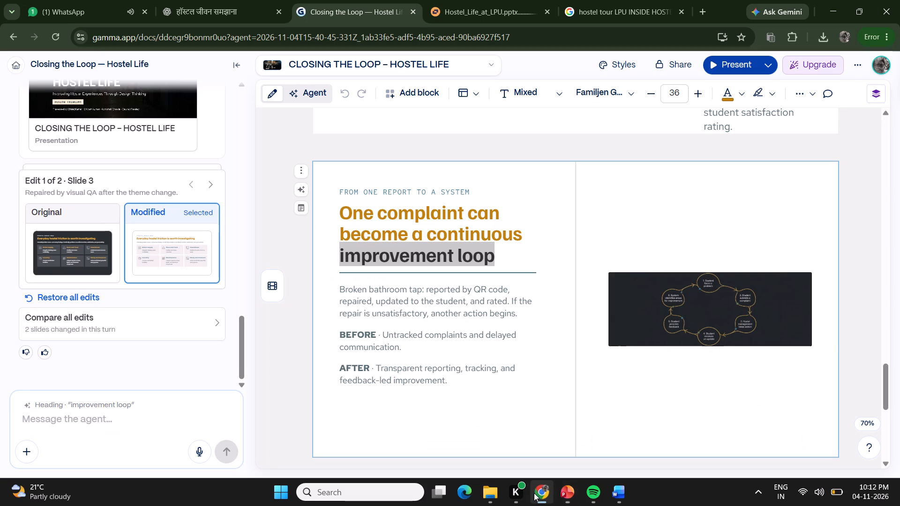
pyautogui.click(495, 305)
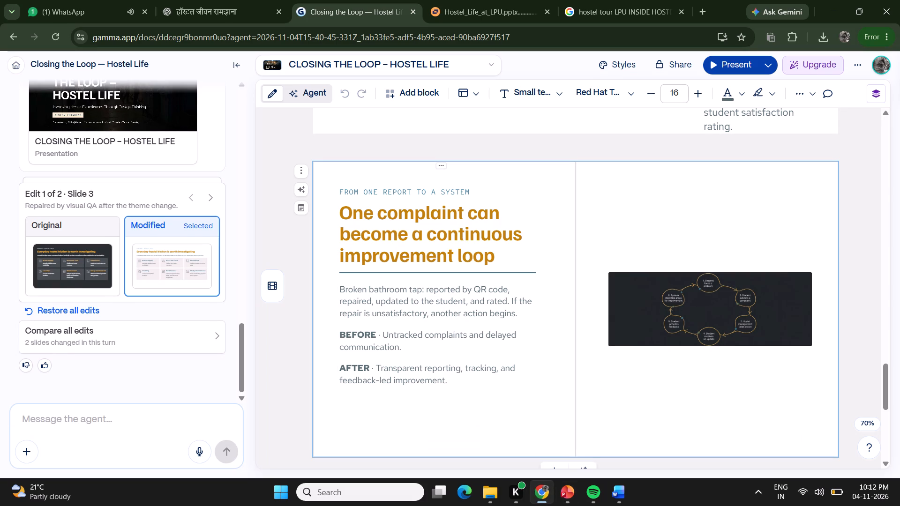
pyautogui.click(566, 505)
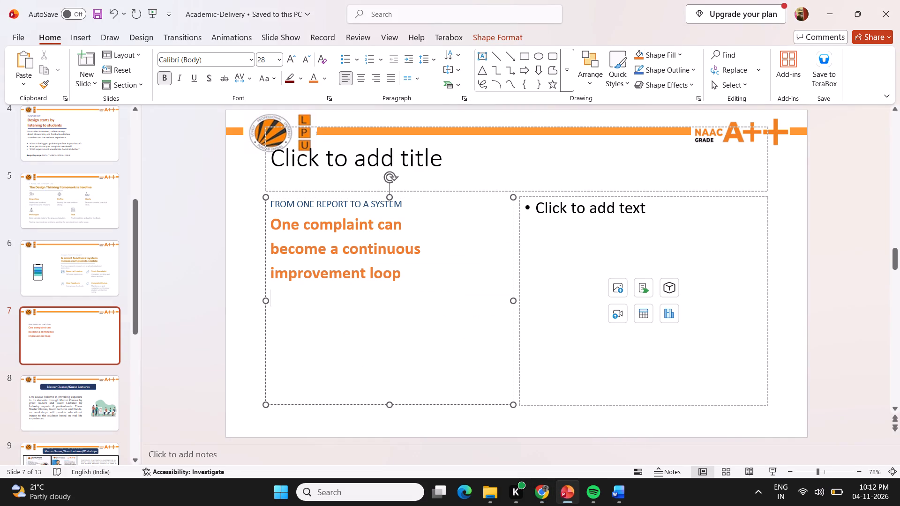
pyautogui.tripleClick(337, 204)
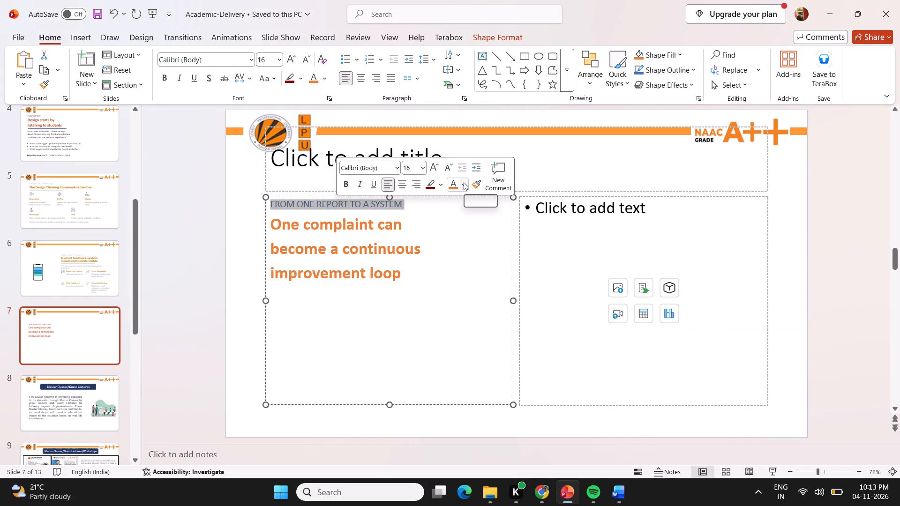
pyautogui.click(423, 167)
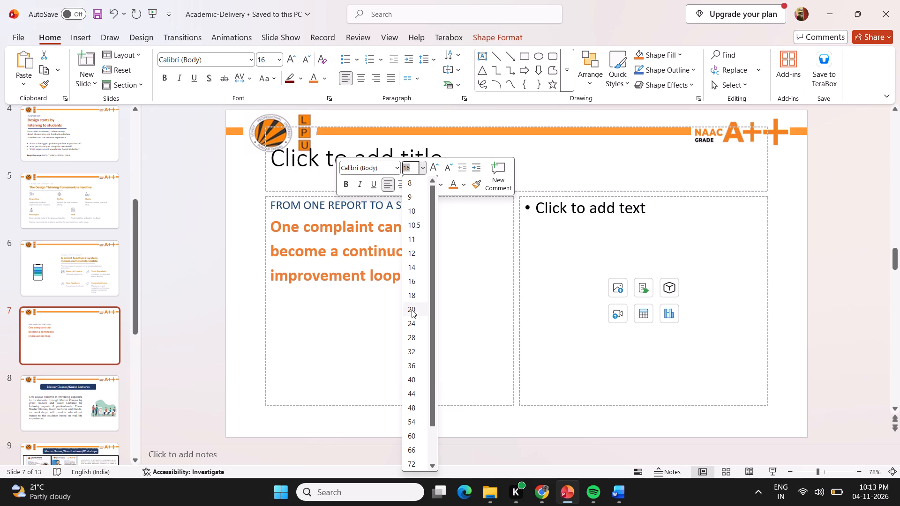
pyautogui.click(412, 310)
pyautogui.click(361, 305)
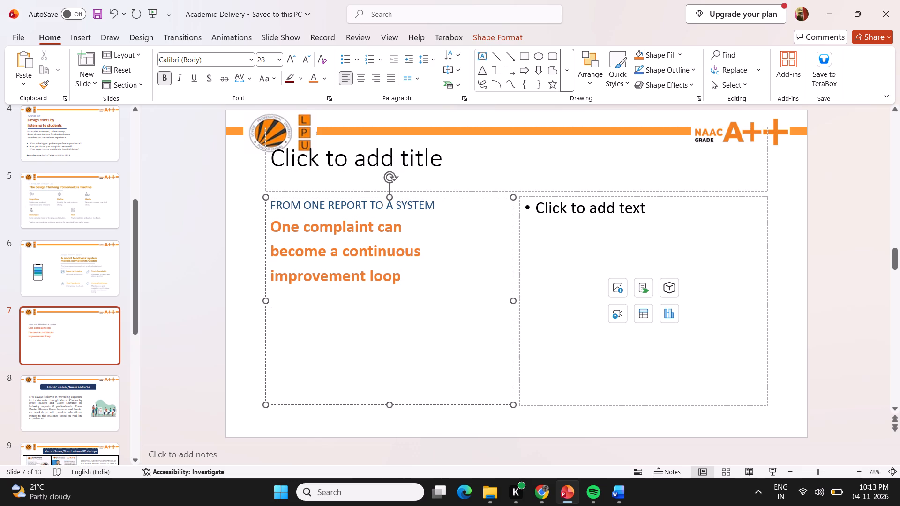
# Following the Gamma slide in Chrome, draw a horizontal divider line about 11 cm long in PowerPoint just beneath "improvement loop".
pyautogui.click(333, 238)
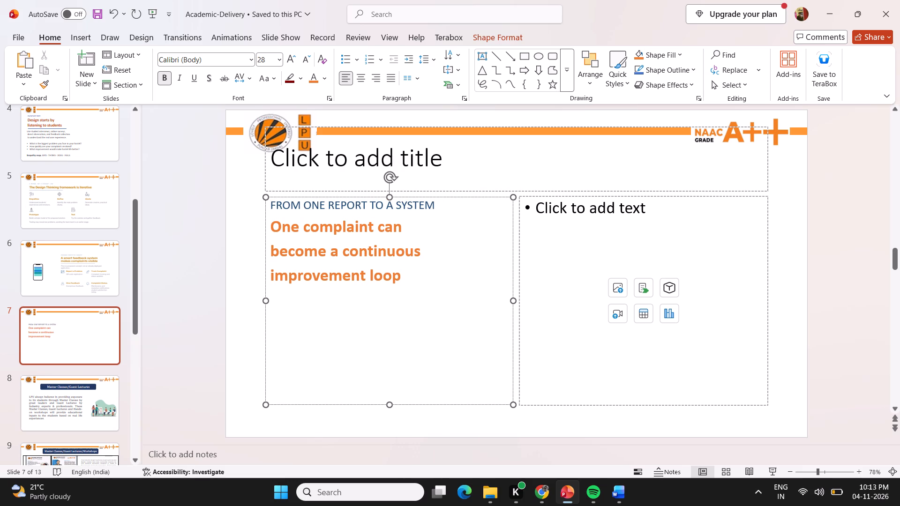
pyautogui.click(544, 488)
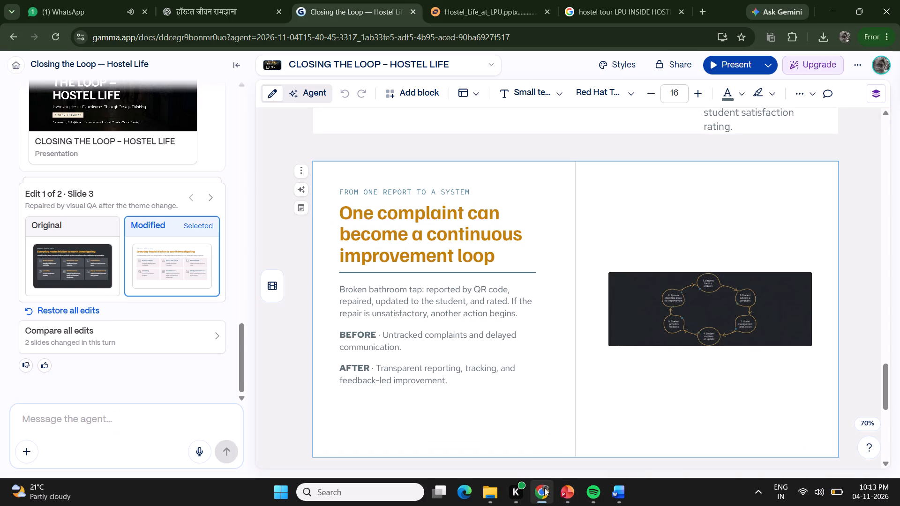
pyautogui.click(570, 495)
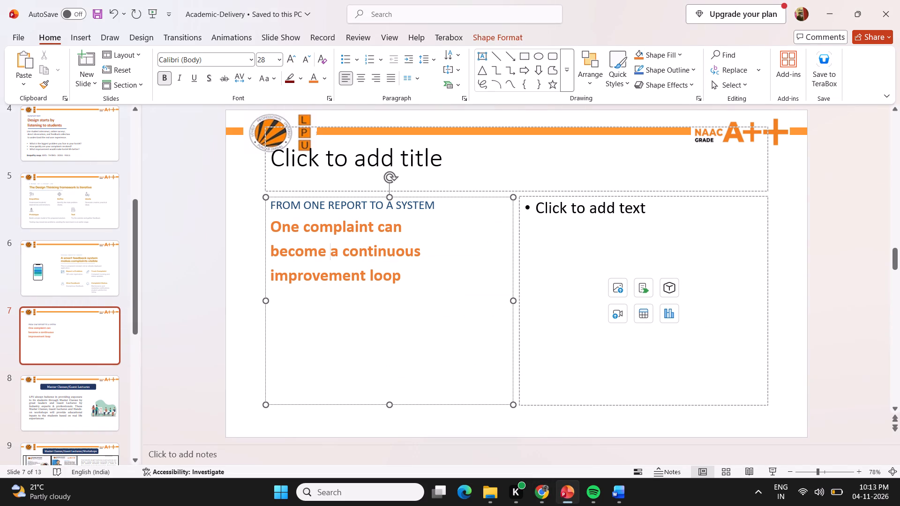
pyautogui.click(413, 278)
pyautogui.press('Return')
pyautogui.click(540, 500)
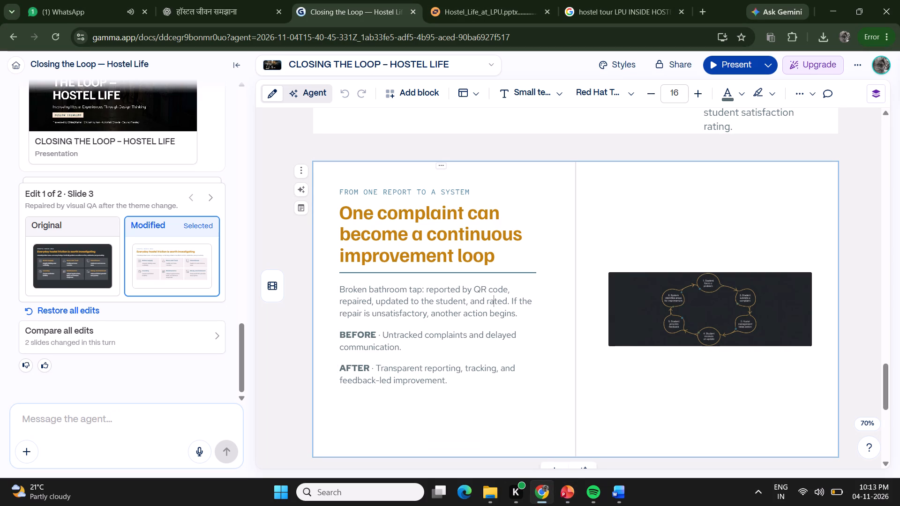
pyautogui.click(577, 501)
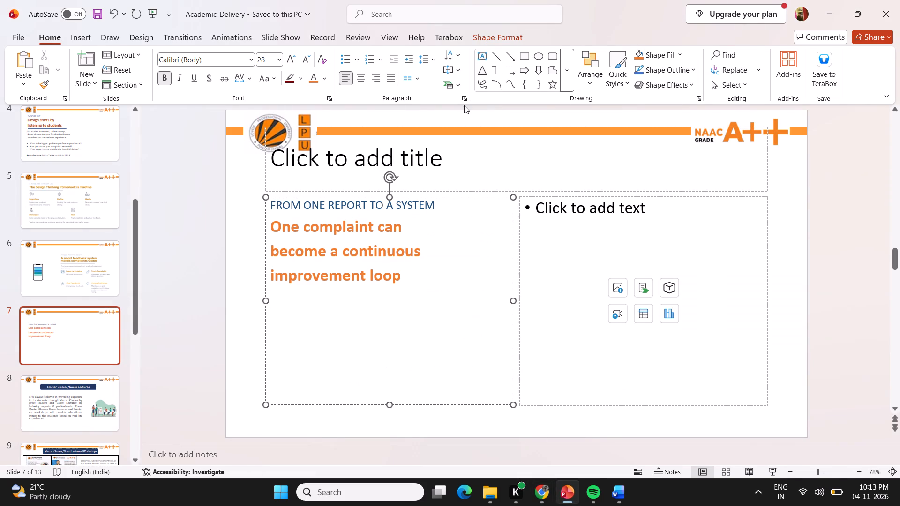
pyautogui.click(494, 60)
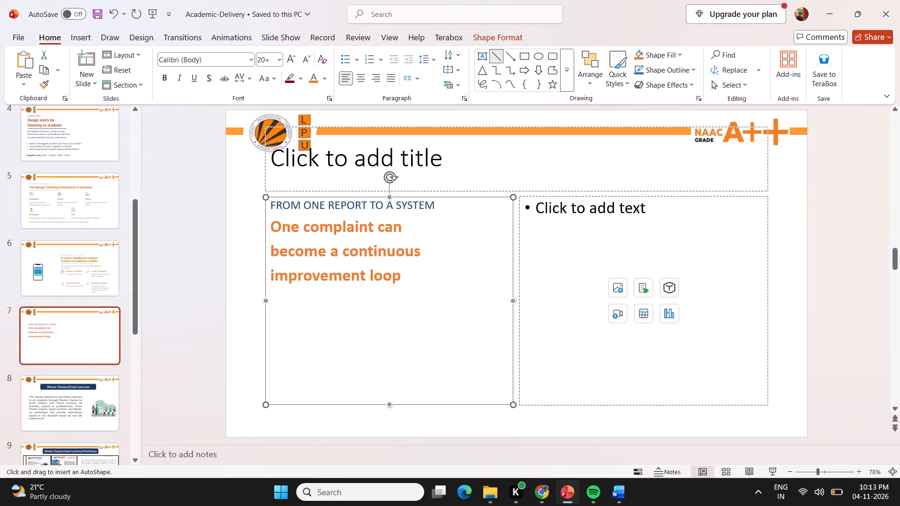
pyautogui.moveTo(267, 285); pyautogui.dragTo(451, 283)
pyautogui.moveTo(451, 283); pyautogui.dragTo(457, 283)
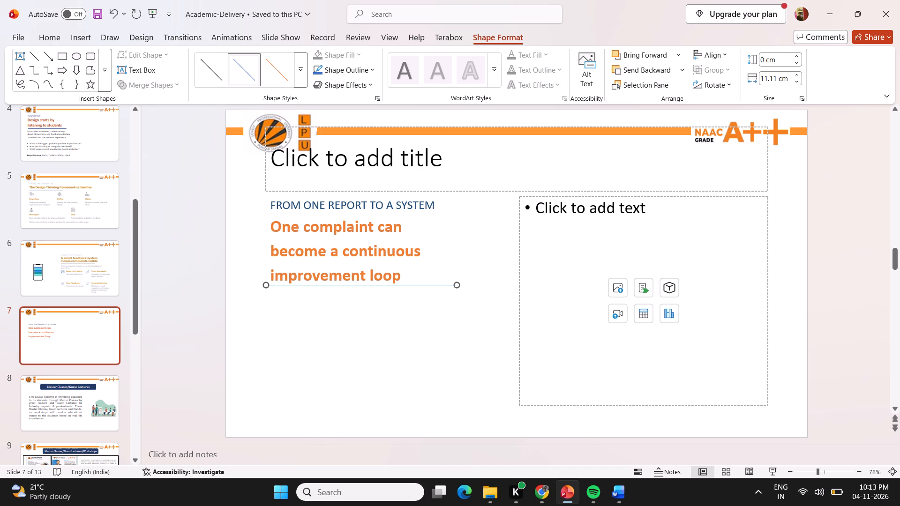
pyautogui.moveTo(413, 284); pyautogui.dragTo(419, 292)
pyautogui.moveTo(419, 292); pyautogui.dragTo(418, 291)
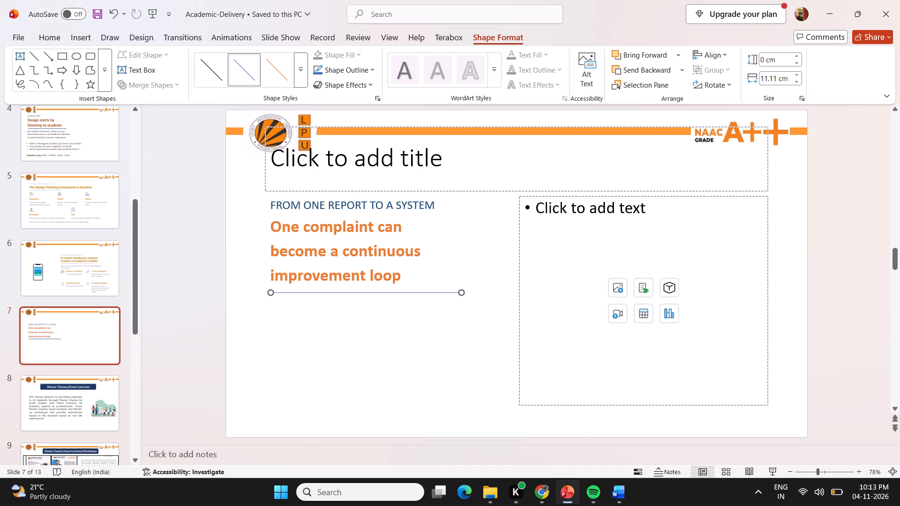
pyautogui.click(423, 309)
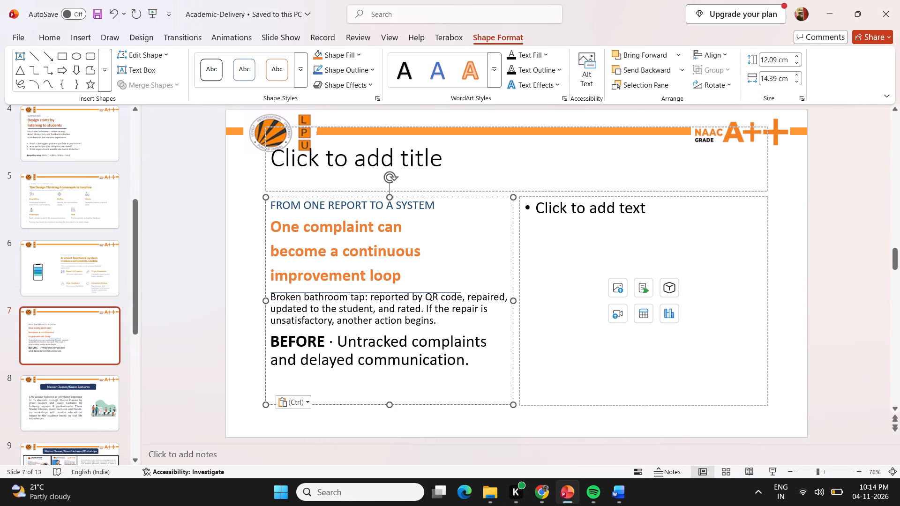
# Copy the "AFTER · Transparent reporting, tracking, and feedback-led improvement." paragraph from Gamma in Chrome into PowerPoint, below the BEFORE paragraph.
pyautogui.click(537, 493)
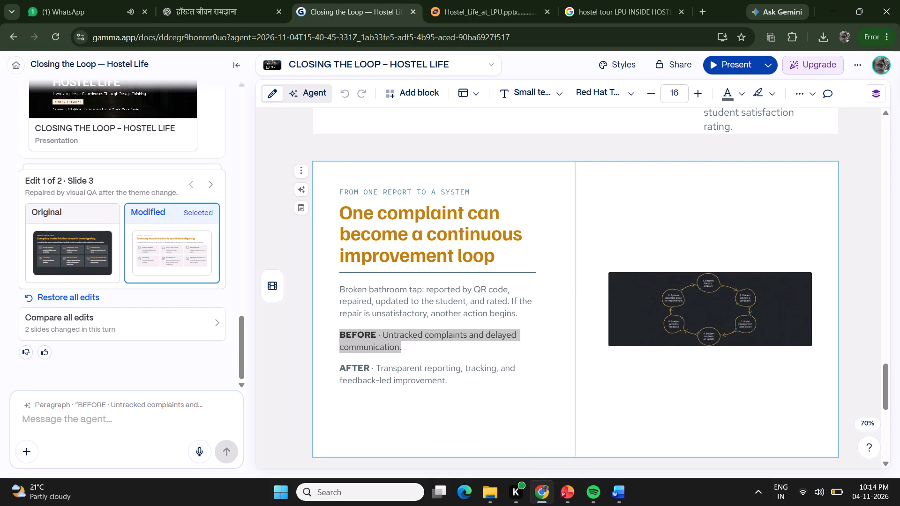
pyautogui.moveTo(461, 385); pyautogui.dragTo(340, 366)
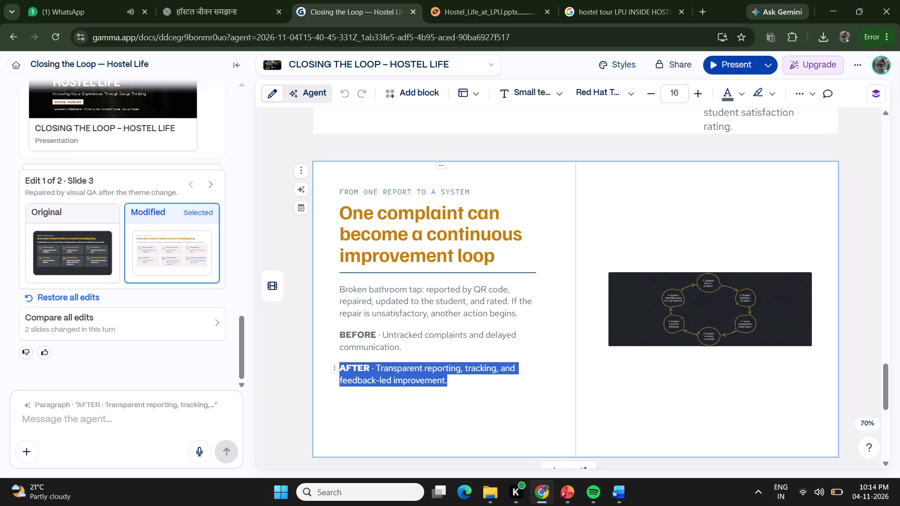
pyautogui.hotkey('ctrl', 'c')
pyautogui.click(561, 488)
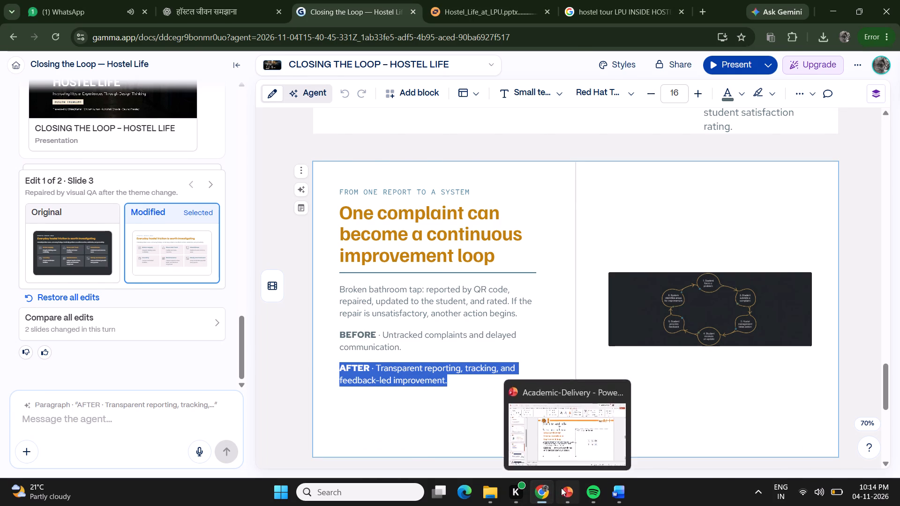
pyautogui.hotkey('ctrl', 'v')
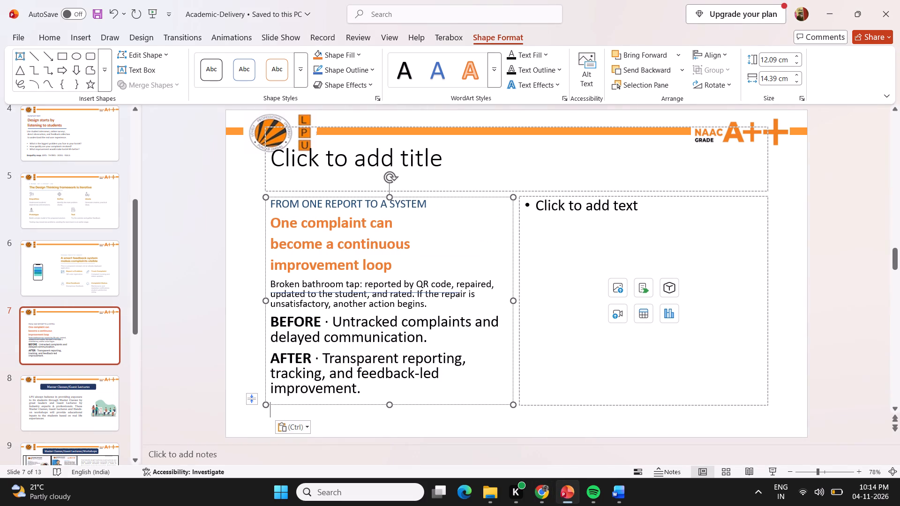
# Set both the description and the "BEFORE ·" label of the BEFORE paragraph to font size 20.
pyautogui.moveTo(429, 339); pyautogui.dragTo(349, 326)
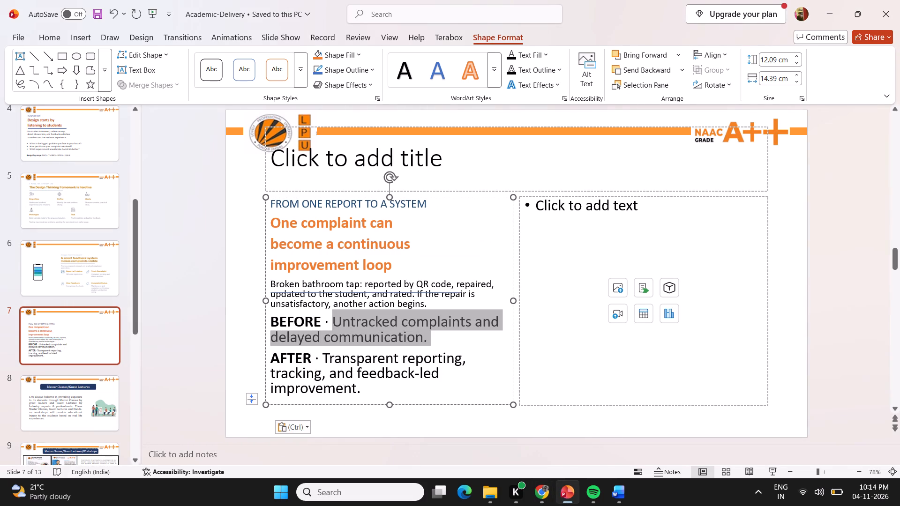
pyautogui.moveTo(349, 326); pyautogui.dragTo(349, 326)
pyautogui.click(435, 291)
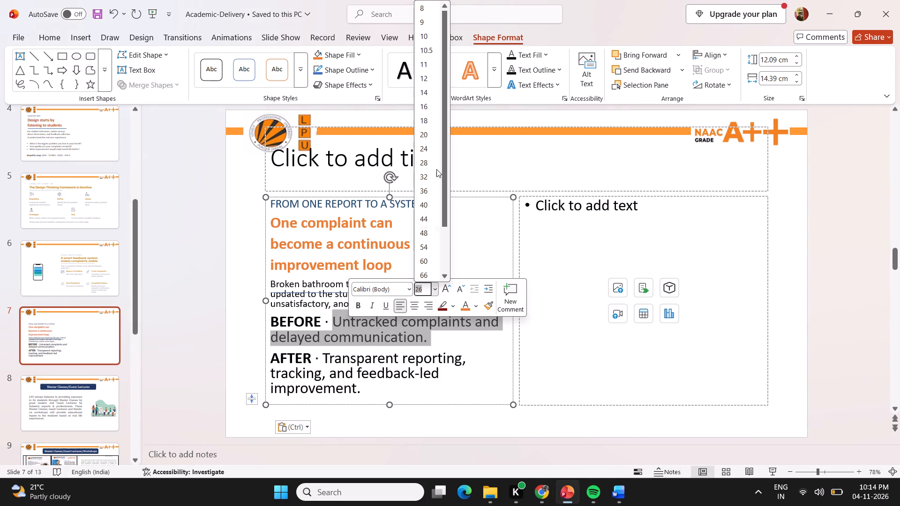
pyautogui.click(429, 131)
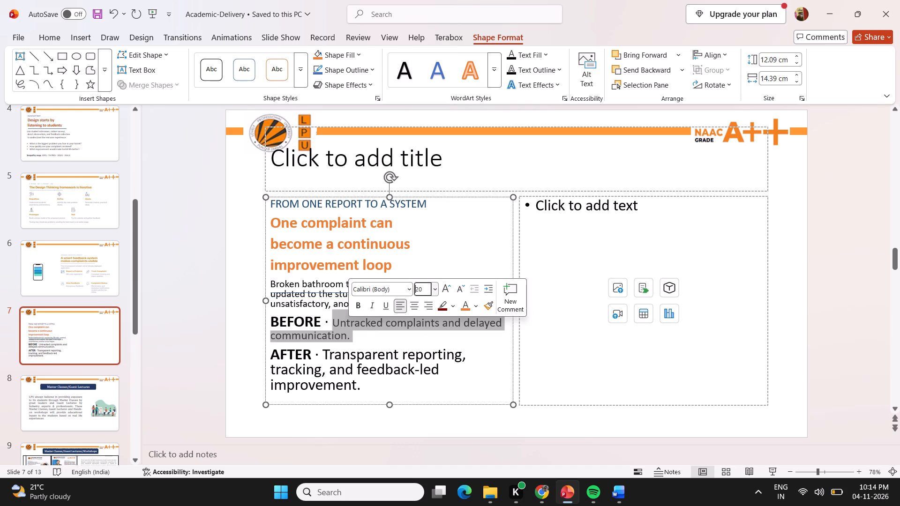
pyautogui.click(338, 335)
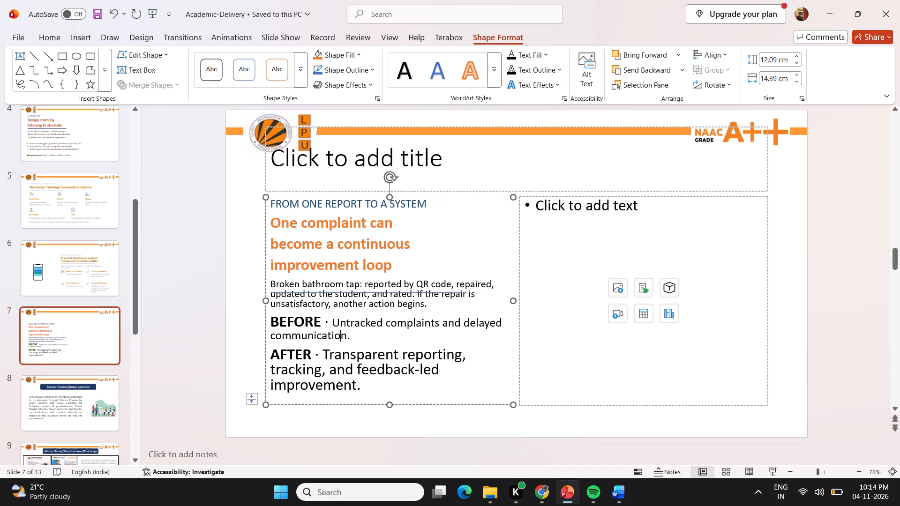
pyautogui.moveTo(327, 320); pyautogui.dragTo(286, 320)
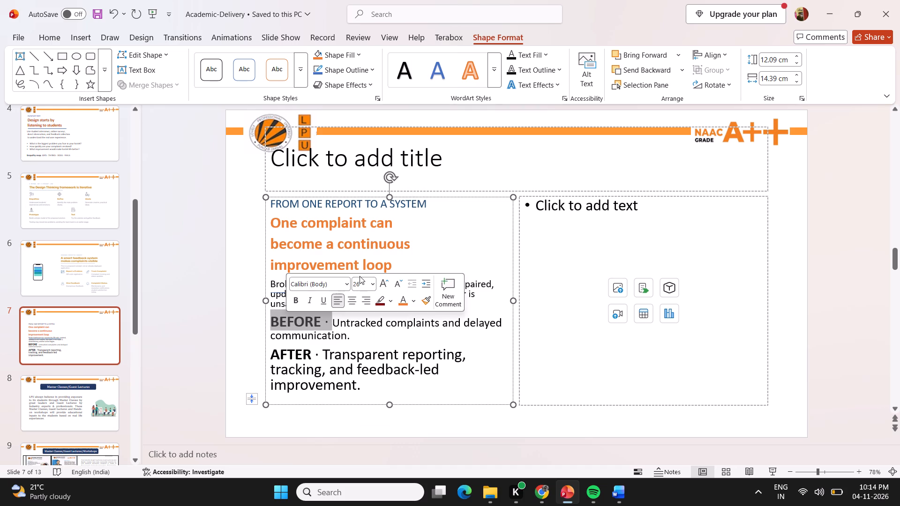
pyautogui.click(373, 284)
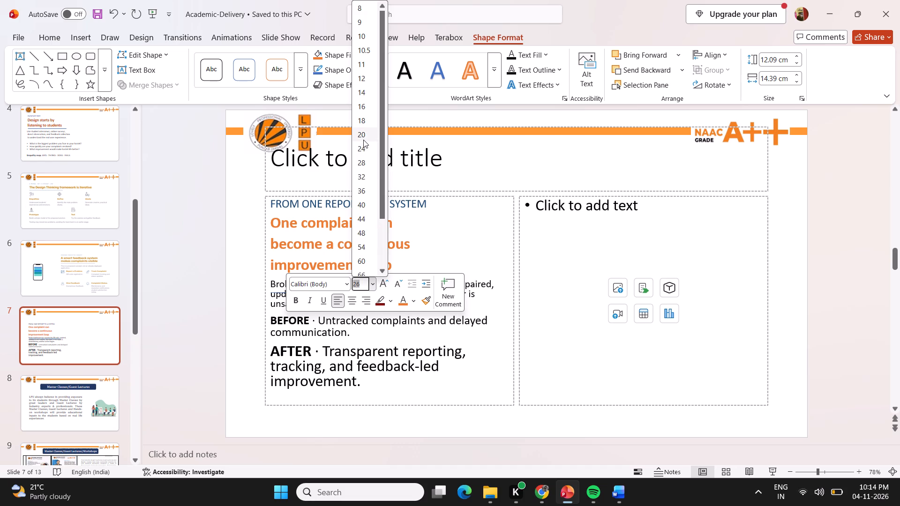
pyautogui.click(363, 140)
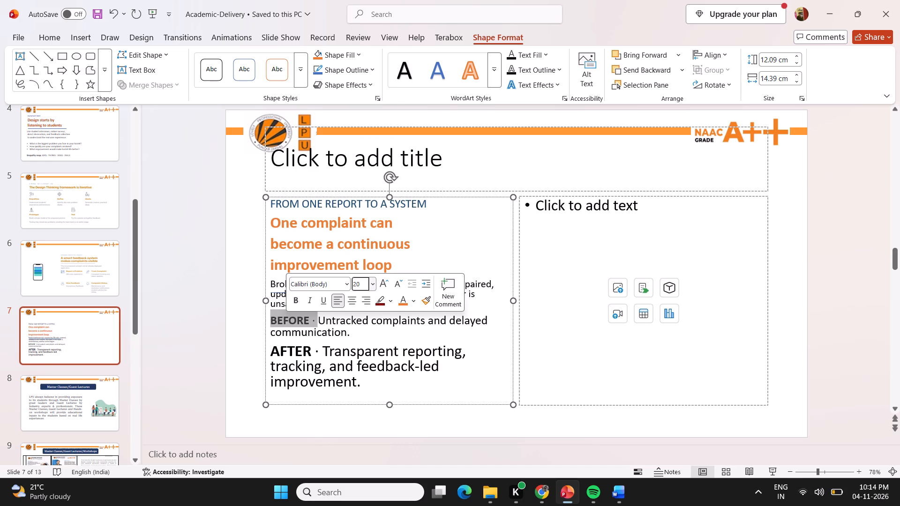
# Set the "AFTER ·" label to font size 20 and the description following it to size 18.
pyautogui.moveTo(319, 351); pyautogui.dragTo(291, 350)
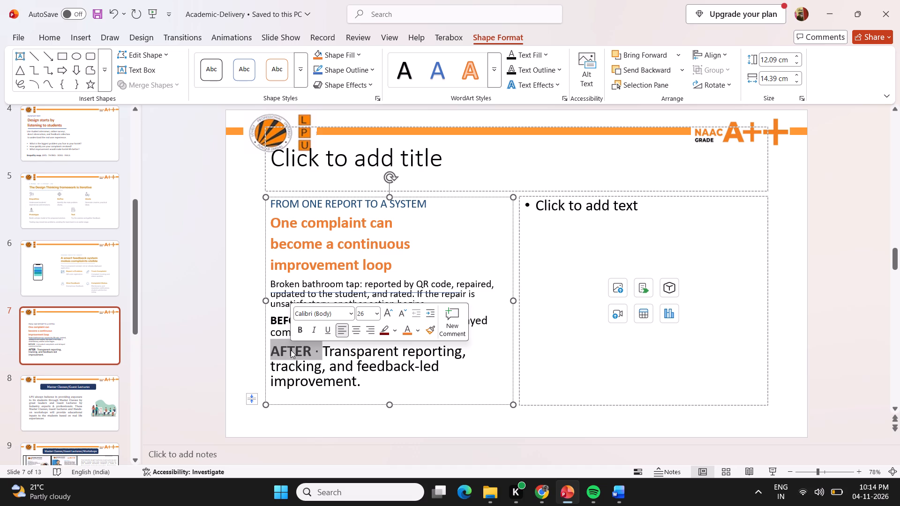
pyautogui.click(376, 316)
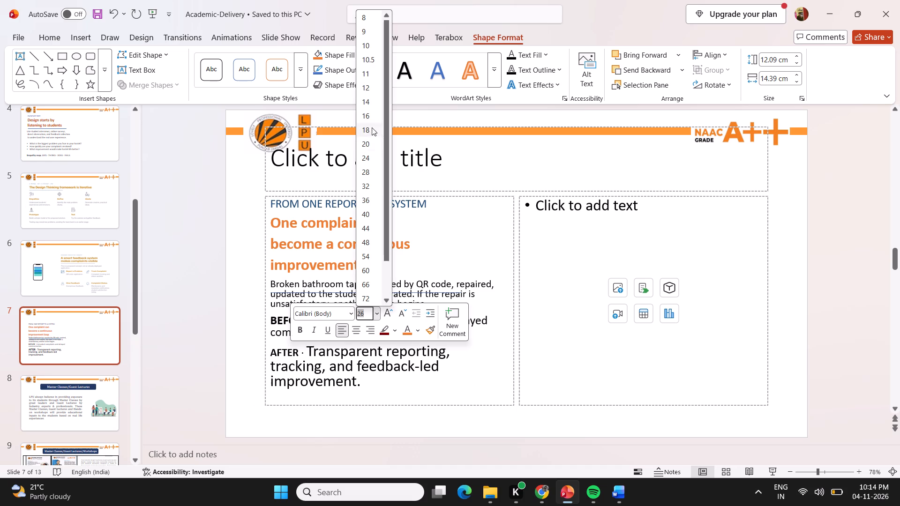
pyautogui.click(368, 149)
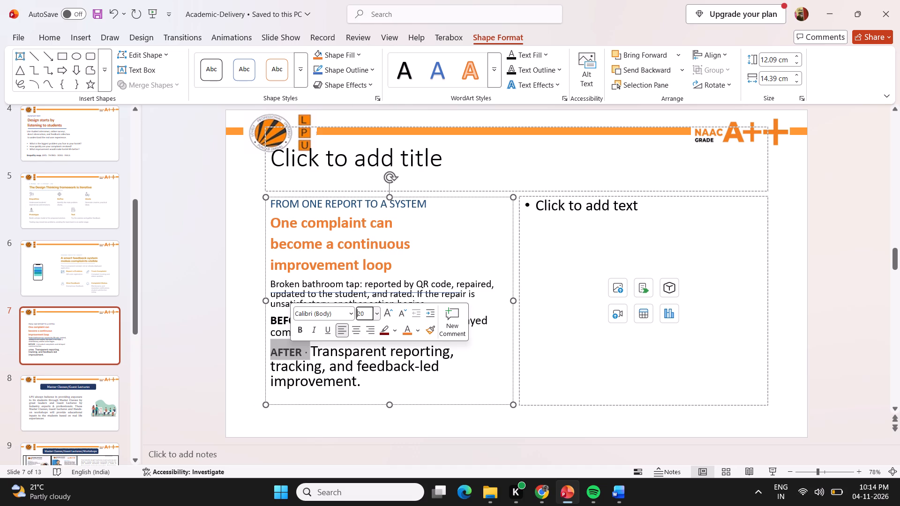
pyautogui.click(360, 386)
pyautogui.moveTo(360, 386); pyautogui.dragTo(316, 354)
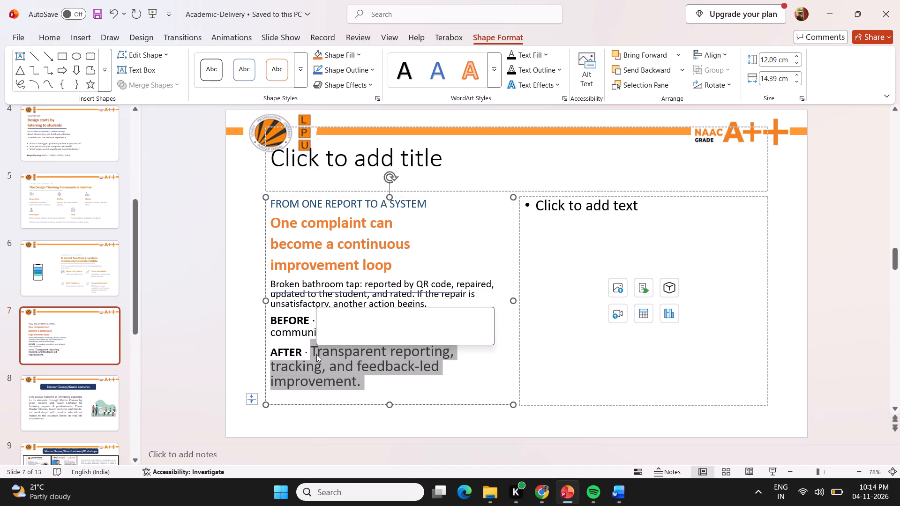
pyautogui.click(403, 317)
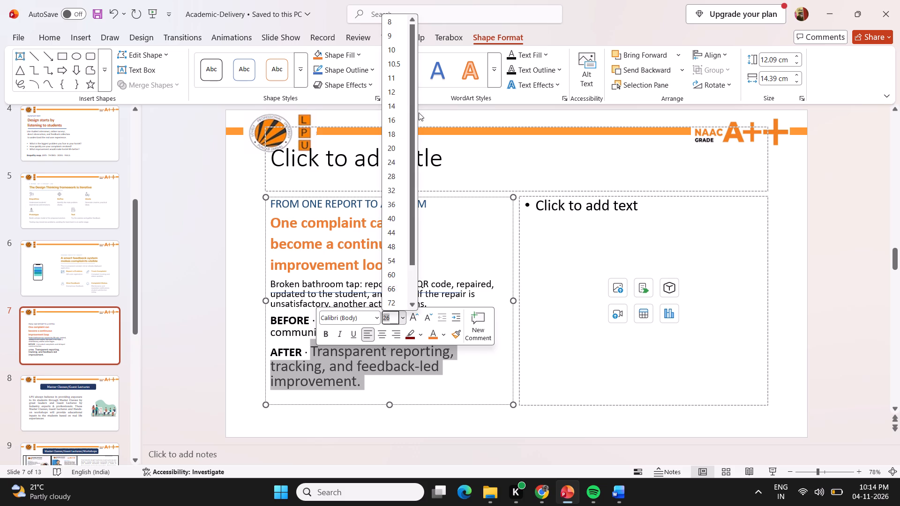
pyautogui.click(393, 133)
pyautogui.click(485, 392)
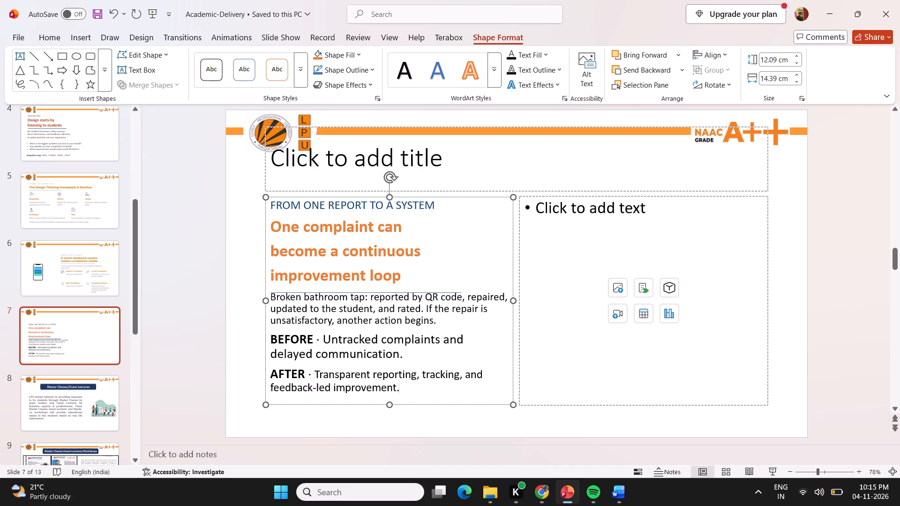
# Delete the empty title placeholder from the slide.
pyautogui.click(265, 128)
pyautogui.press('BackSpace')
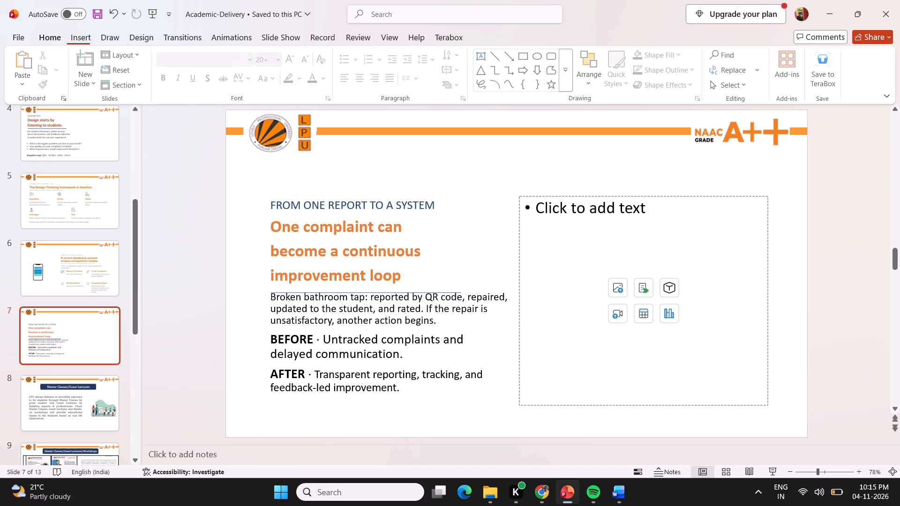
# Move the complaint-loop text block up and slightly left on the slide, and extend its lower edge downward.
pyautogui.click(347, 205)
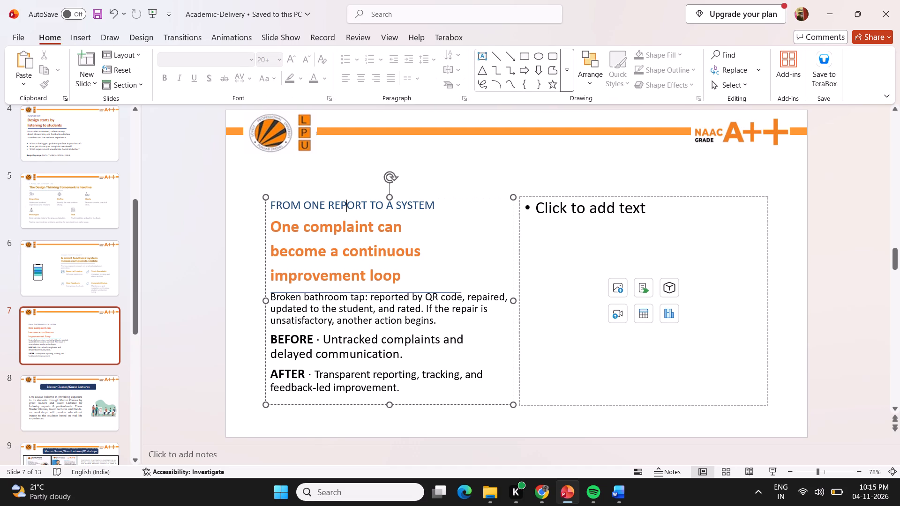
pyautogui.moveTo(332, 197); pyautogui.dragTo(328, 187)
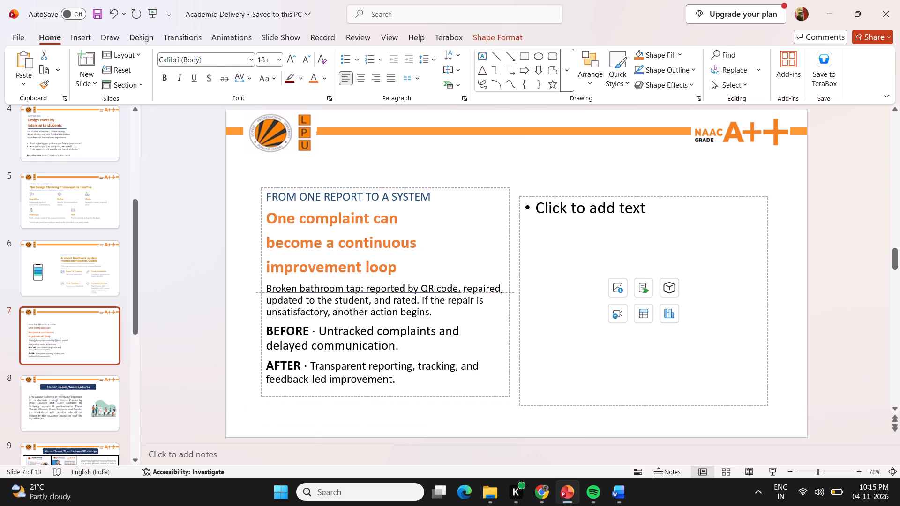
pyautogui.moveTo(328, 187); pyautogui.dragTo(322, 172)
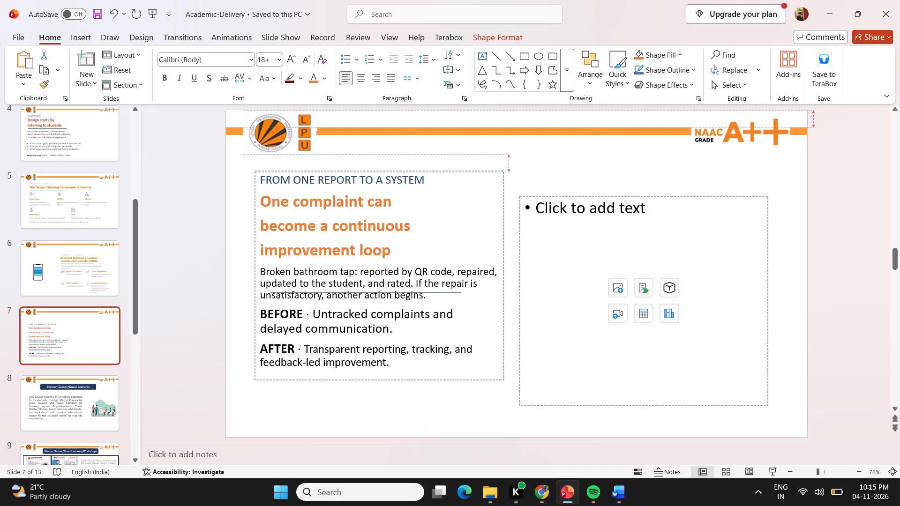
pyautogui.moveTo(322, 172); pyautogui.dragTo(321, 172)
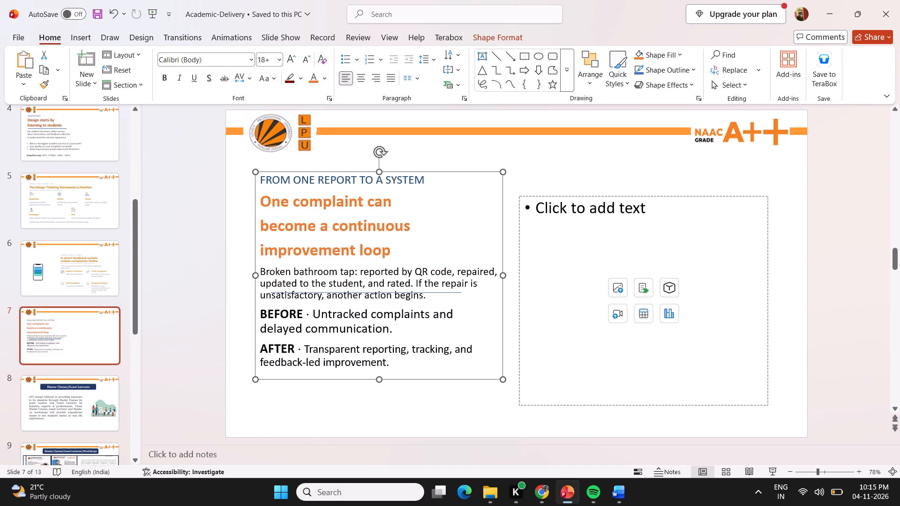
pyautogui.moveTo(378, 379); pyautogui.dragTo(379, 409)
# Align the divider line beneath the three-line heading and insert blank lines above the "Broken bathroom tap" description and the BEFORE paragraph.
pyautogui.moveTo(367, 291); pyautogui.dragTo(360, 265)
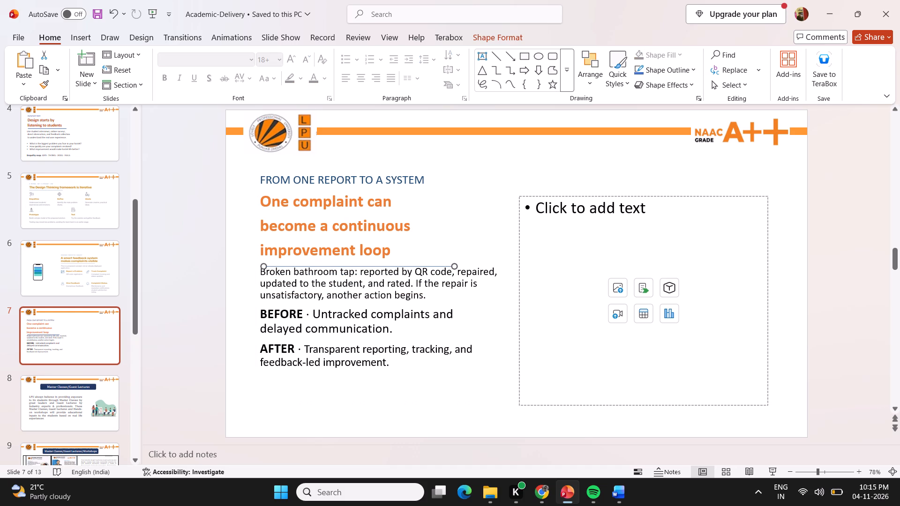
pyautogui.click(443, 298)
pyautogui.press('Return')
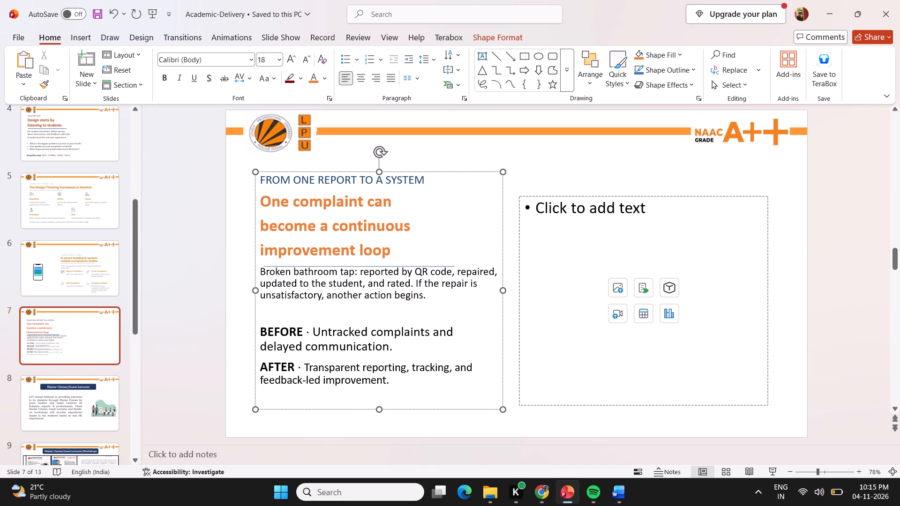
pyautogui.click(262, 271)
pyautogui.press('Return')
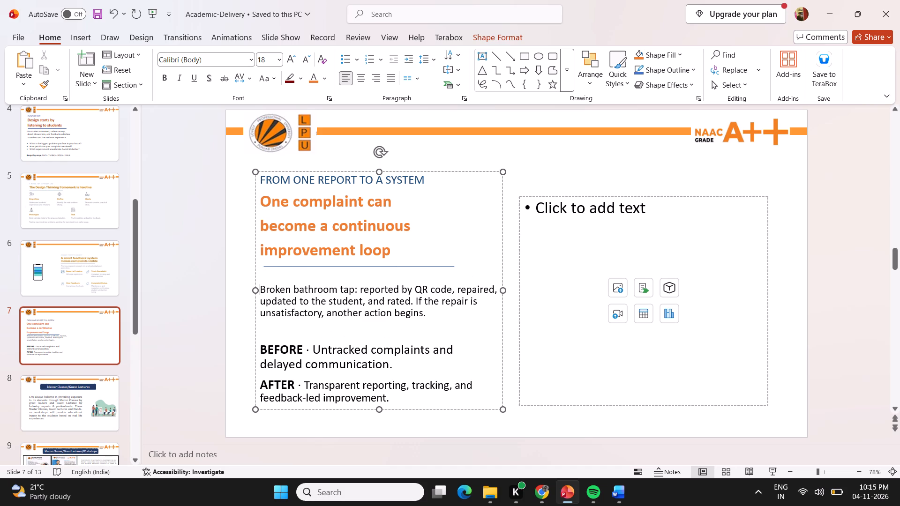
pyautogui.click(292, 264)
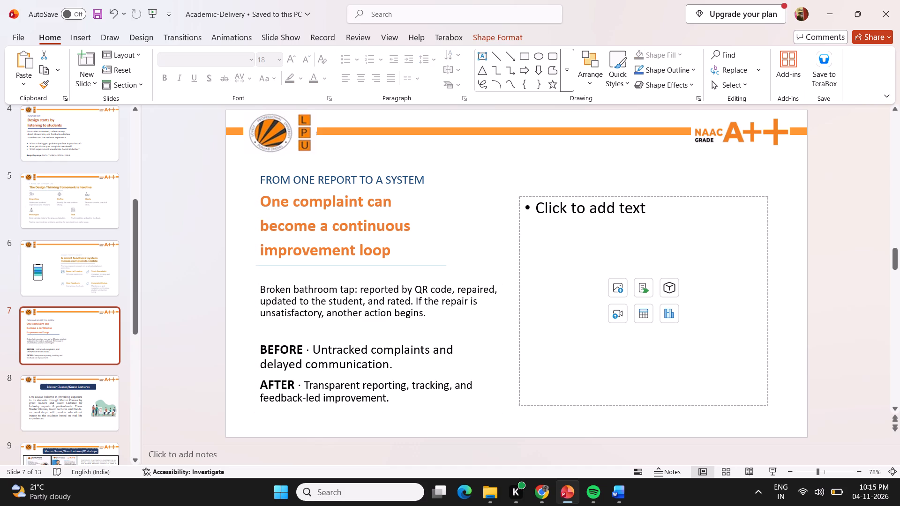
pyautogui.click(440, 280)
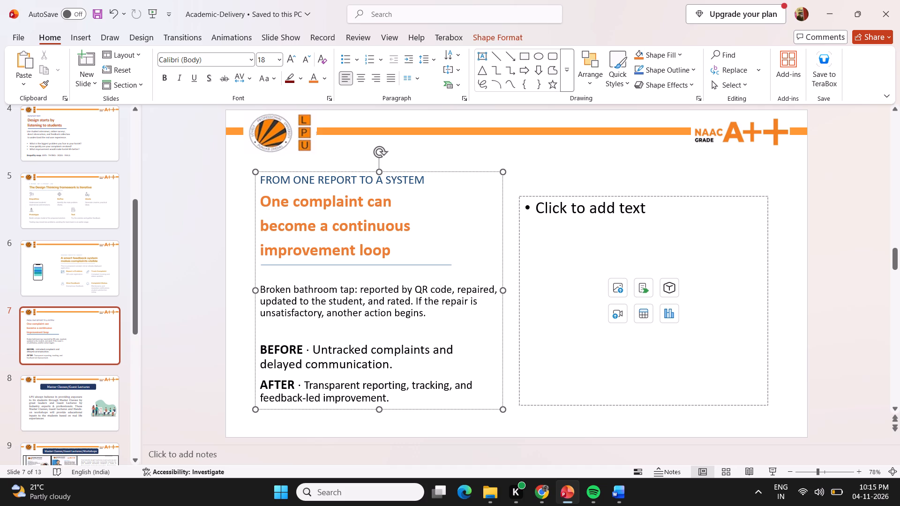
pyautogui.click(232, 237)
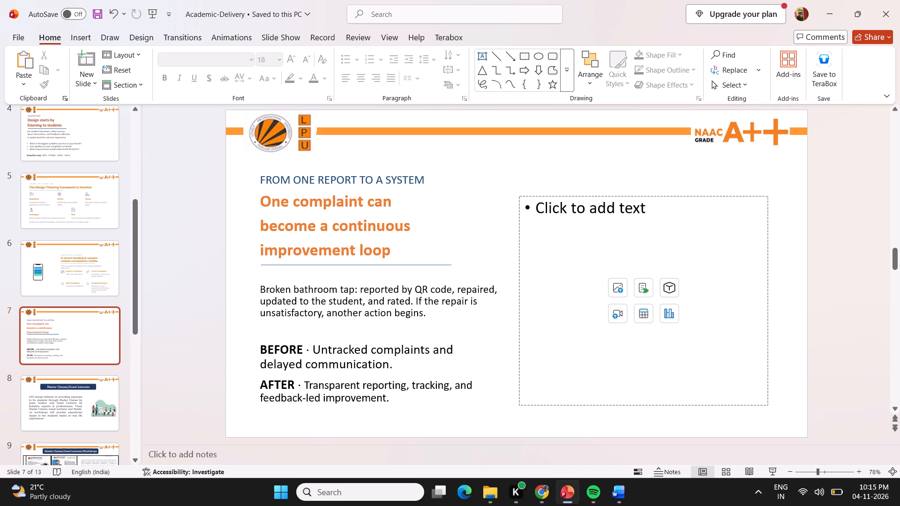
# Remove the blank line above the "Broken bathroom tap" description.
pyautogui.click(314, 290)
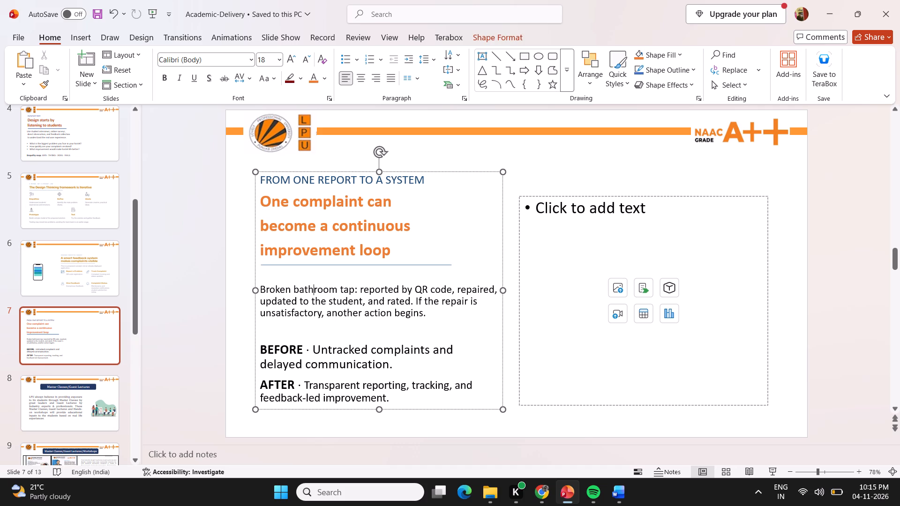
pyautogui.click(262, 288)
pyautogui.press('BackSpace')
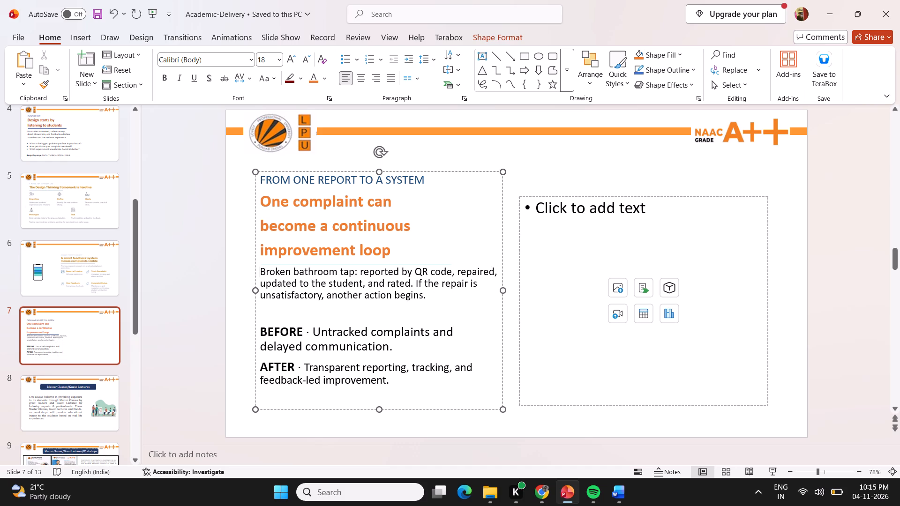
pyautogui.click(473, 317)
# Join the heading's separate lines into one paragraph reading "One complaint can become a continuous improvement loop".
pyautogui.click(265, 217)
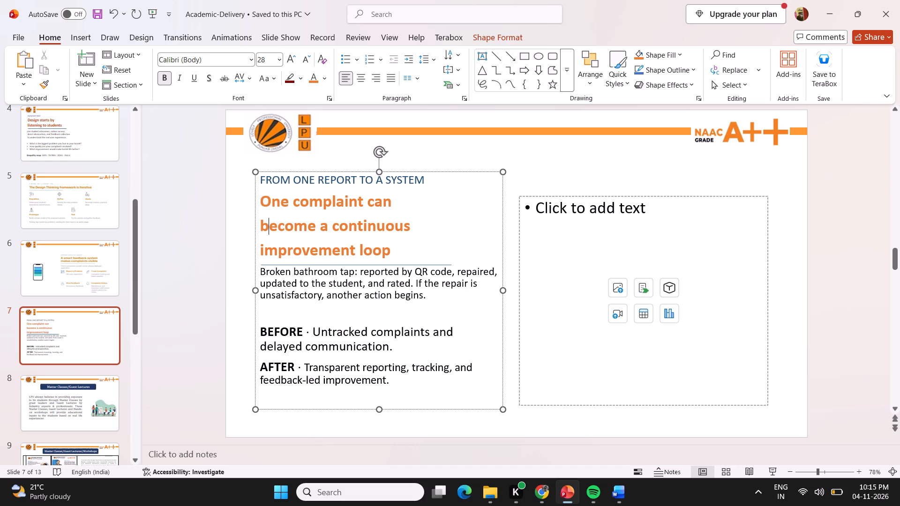
pyautogui.click(260, 222)
pyautogui.press('BackSpace')
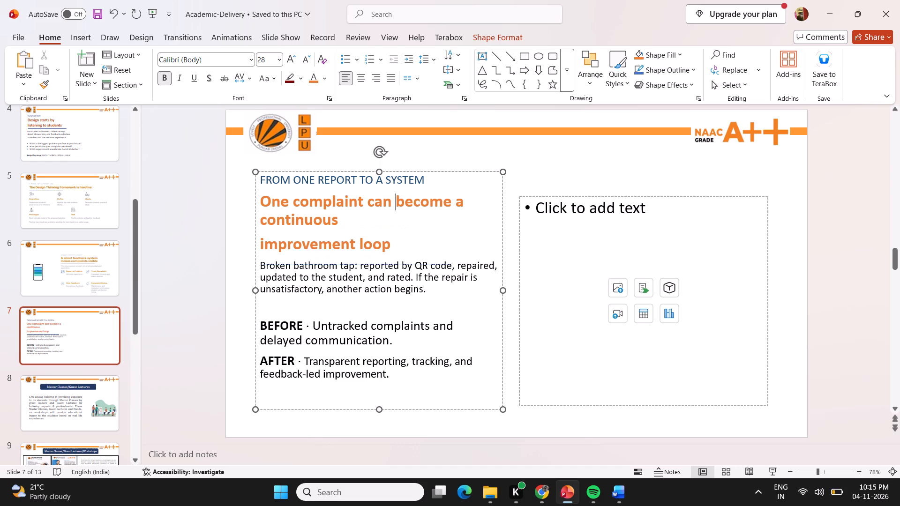
pyautogui.click(262, 246)
pyautogui.press('BackSpace')
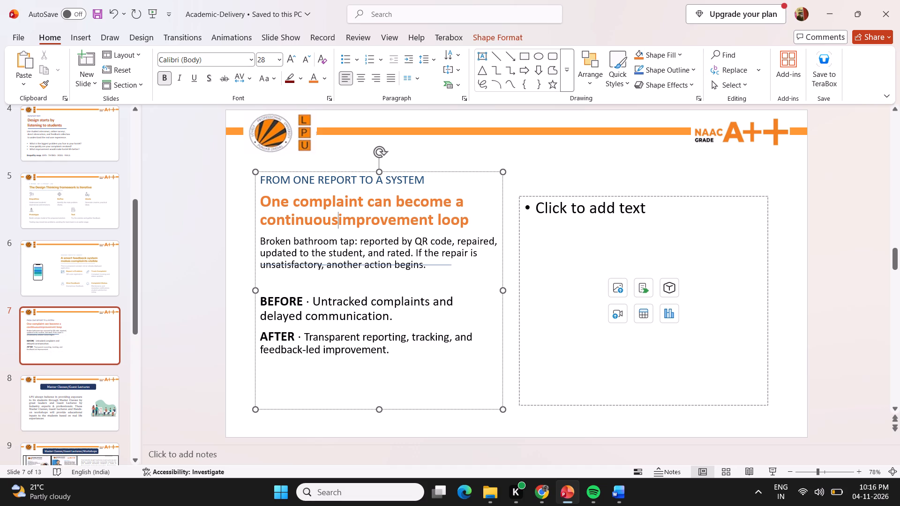
pyautogui.press('space')
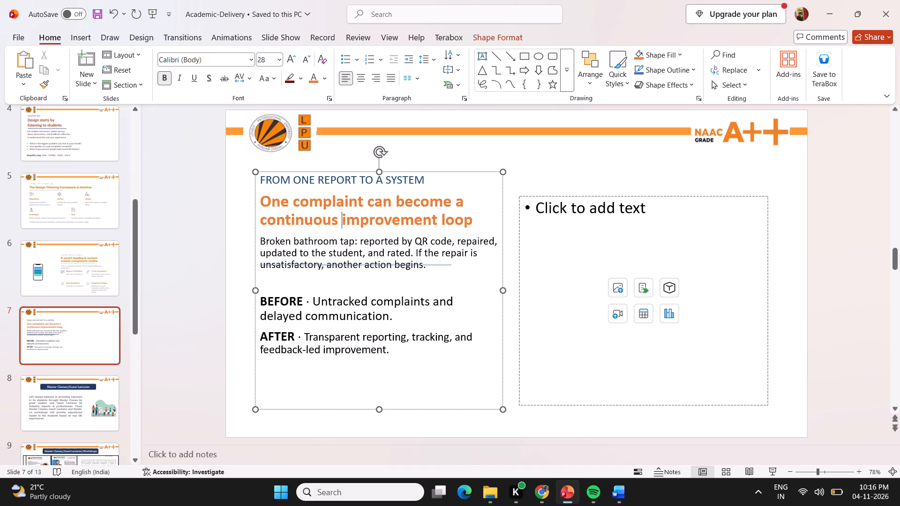
pyautogui.click(565, 423)
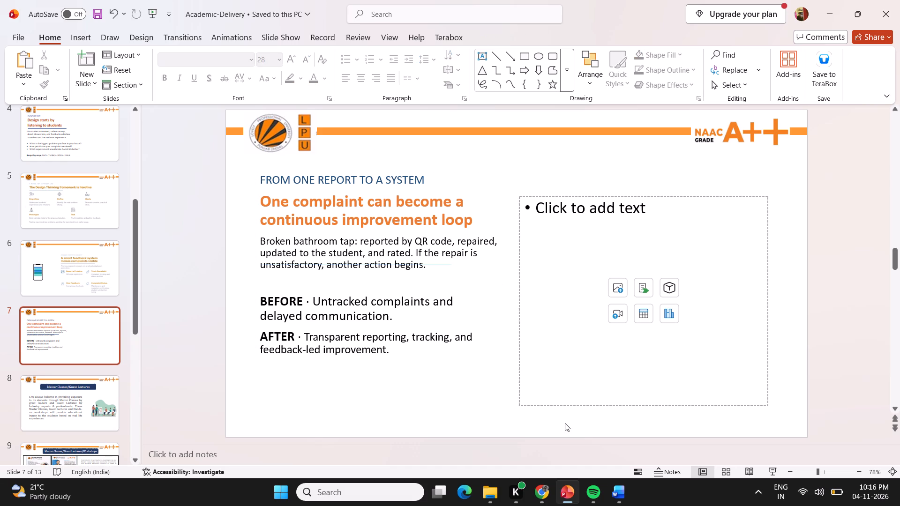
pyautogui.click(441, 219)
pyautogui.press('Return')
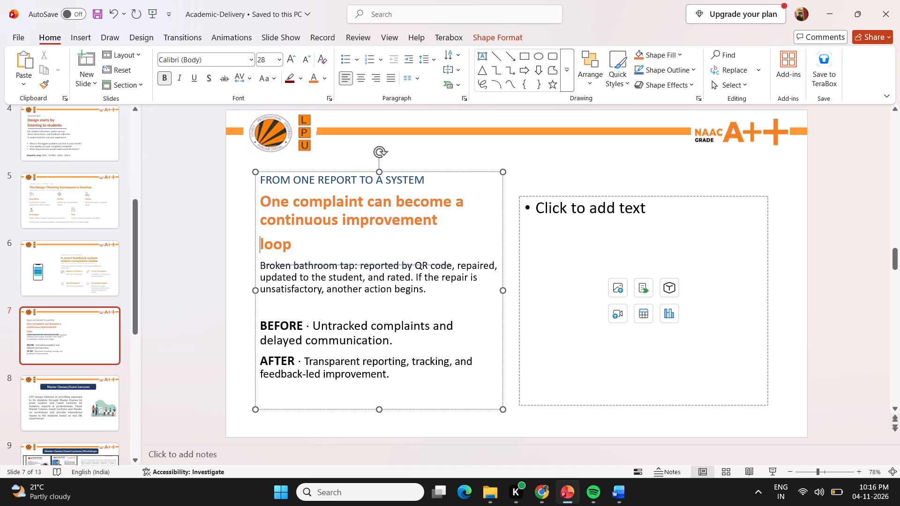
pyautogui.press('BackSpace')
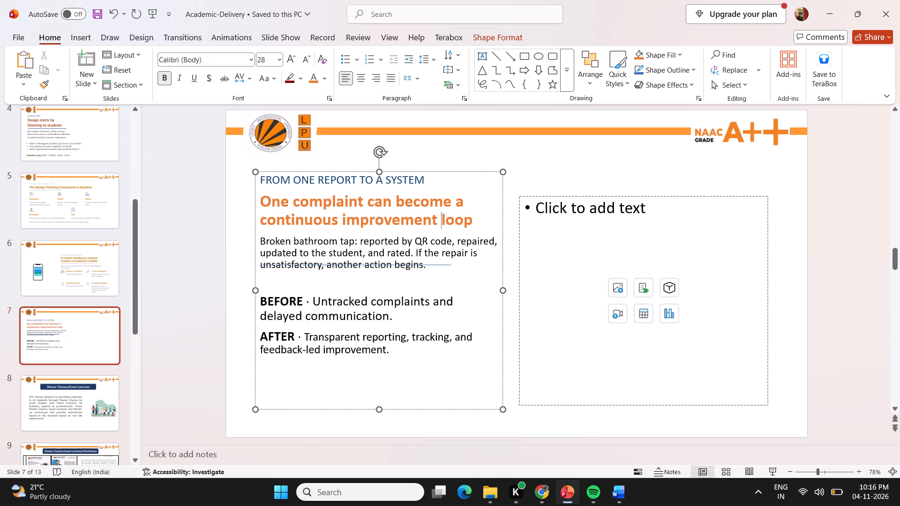
# Move the divider line up to just beneath the shortened heading and insert a blank line above the "Broken bathroom tap" description.
pyautogui.moveTo(436, 264); pyautogui.dragTo(435, 248)
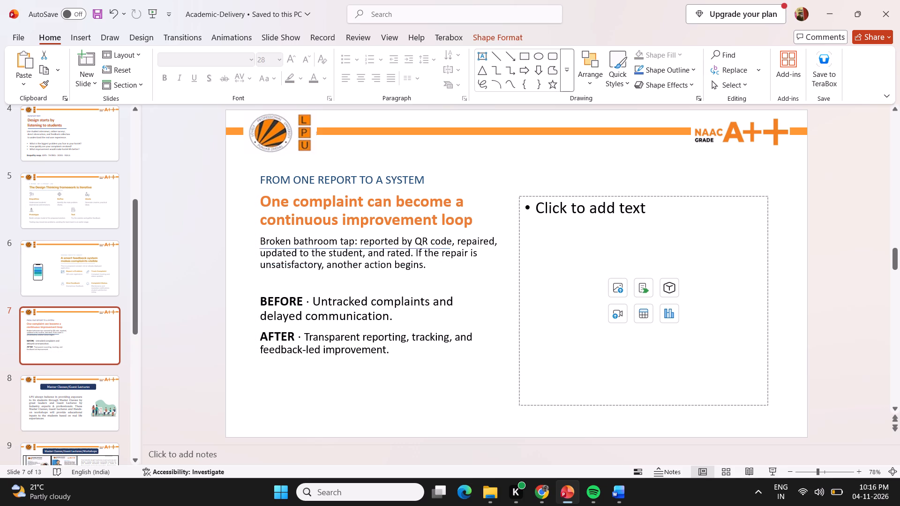
pyautogui.moveTo(435, 248); pyautogui.dragTo(436, 234)
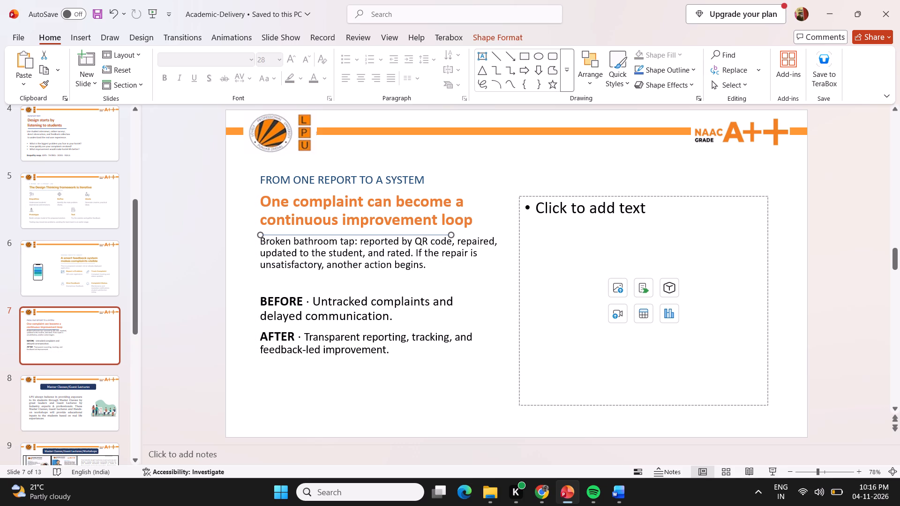
pyautogui.click(261, 242)
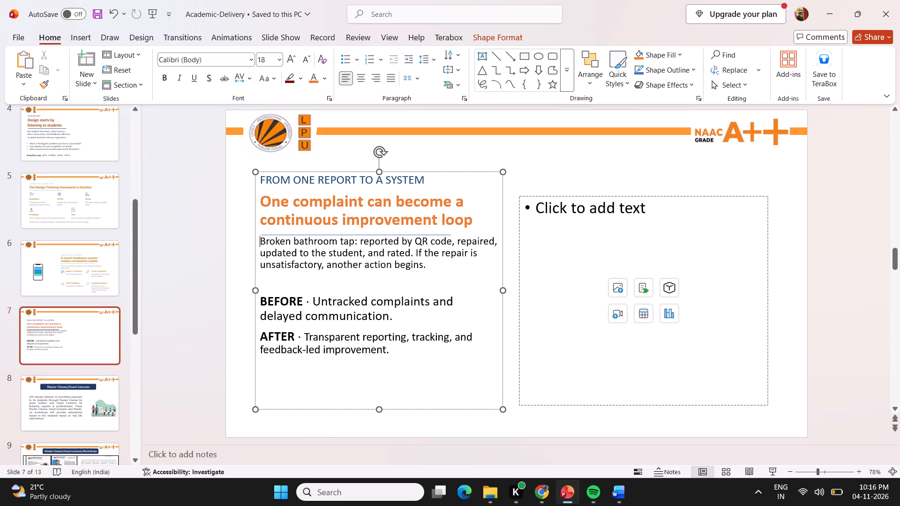
pyautogui.press('Return')
pyautogui.click(275, 234)
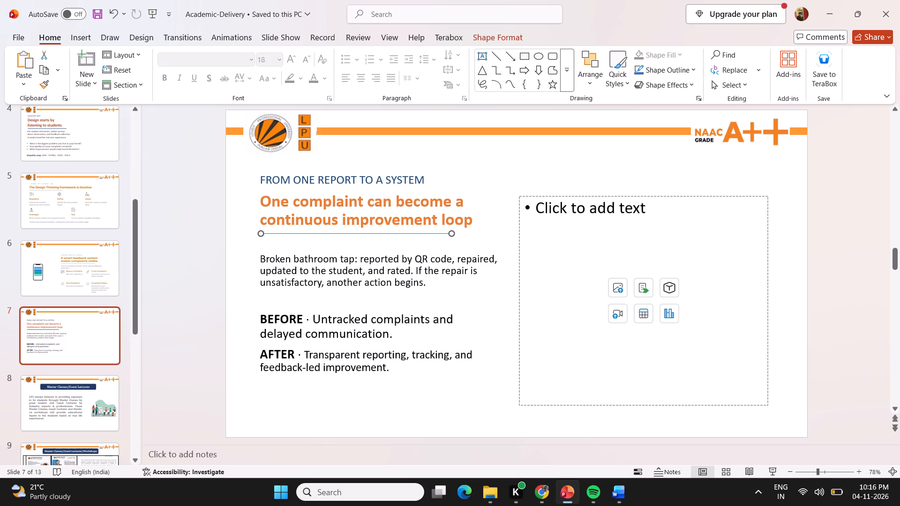
pyautogui.click(347, 272)
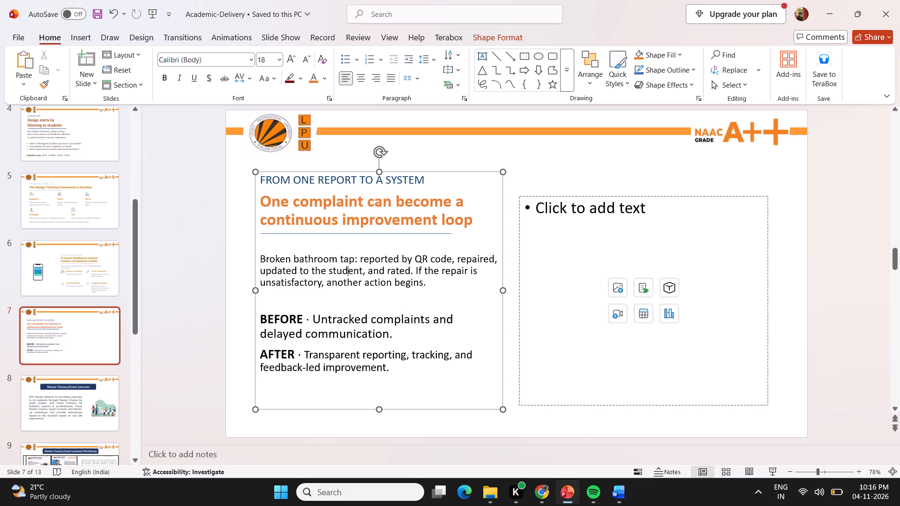
# Replace the middle dots after the BEFORE and AFTER labels with colons followed by a space.
pyautogui.click(312, 315)
pyautogui.press('BackSpace')
pyautogui.press('BackSpace')
pyautogui.hotkey('shift', ':')
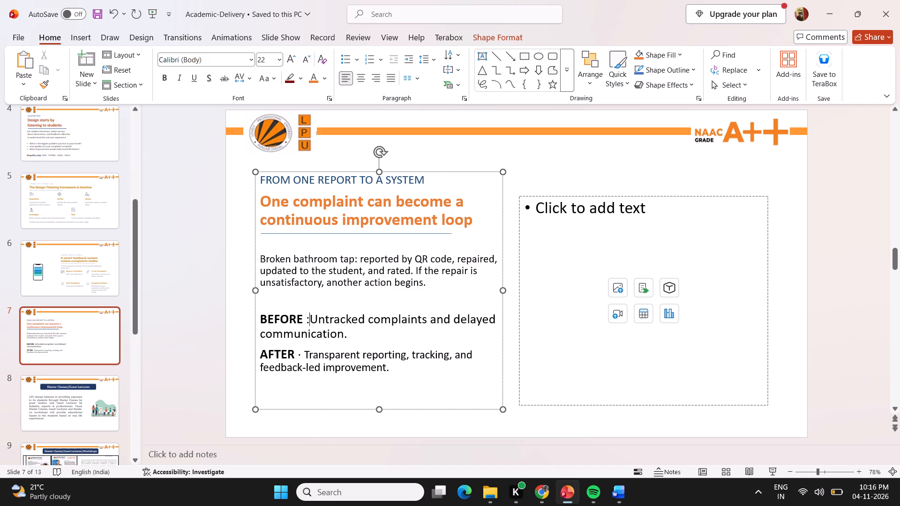
pyautogui.press('space')
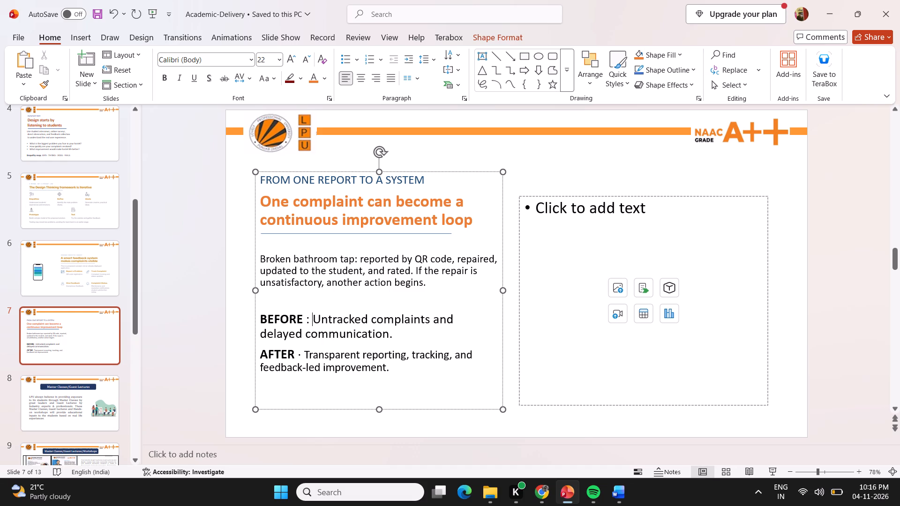
pyautogui.click(303, 356)
pyautogui.press('BackSpace')
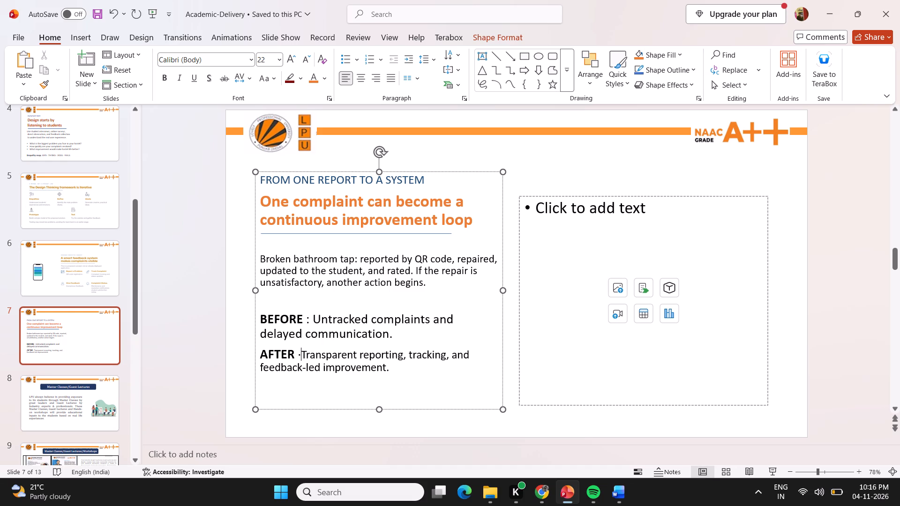
pyautogui.press('BackSpace')
pyautogui.write(':')
pyautogui.press('space')
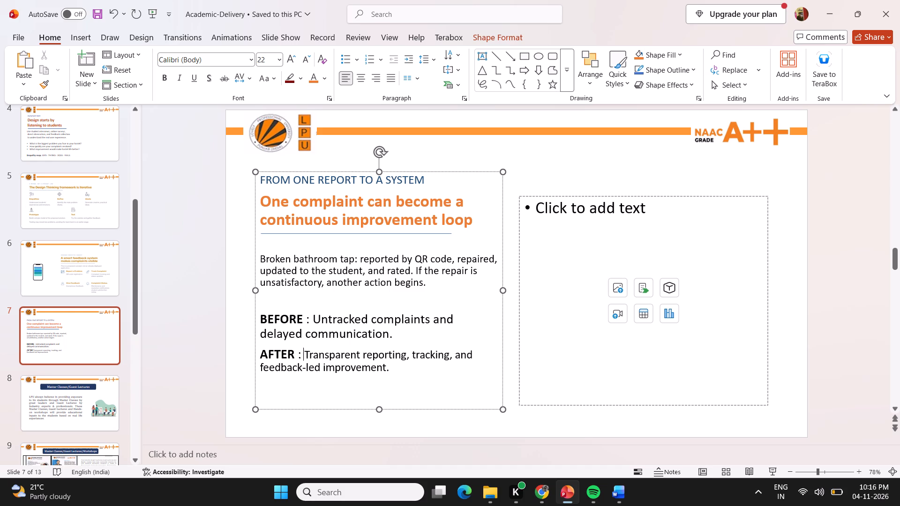
pyautogui.click(451, 424)
pyautogui.click(464, 425)
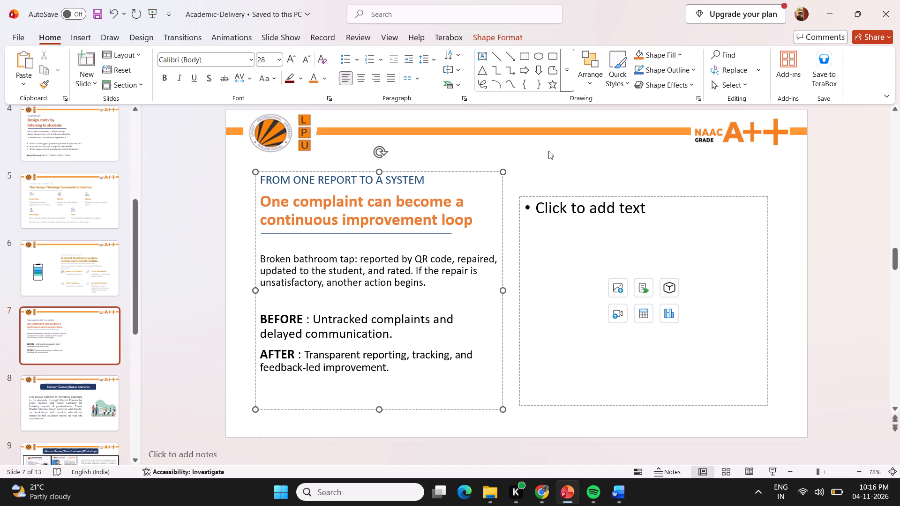
pyautogui.click(555, 150)
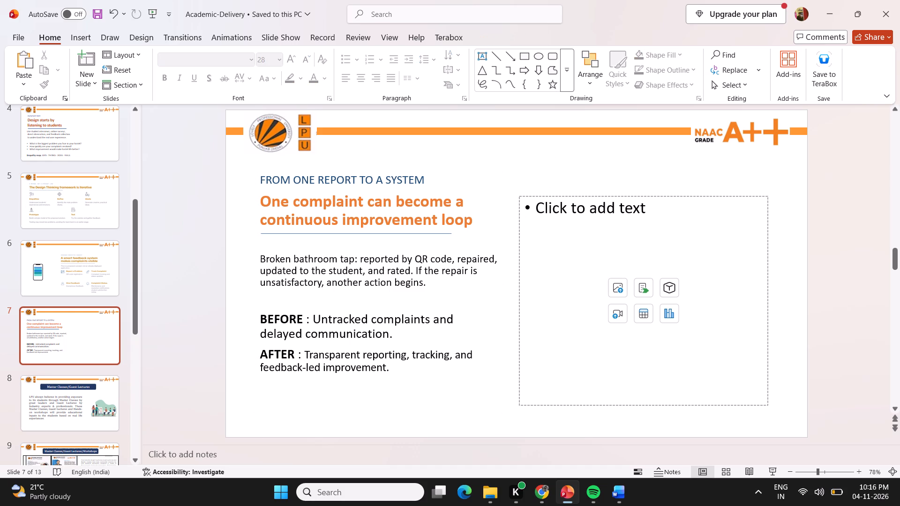
pyautogui.click(540, 490)
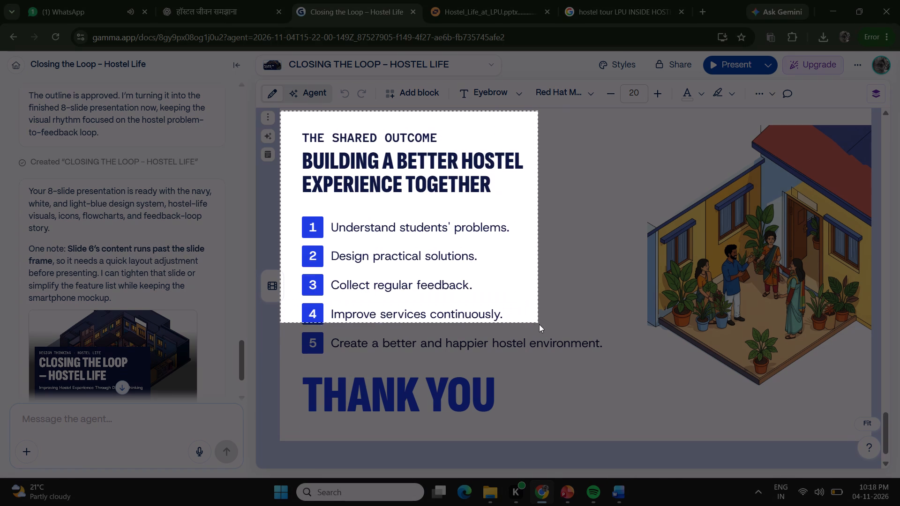
pyautogui.moveTo(539, 324); pyautogui.dragTo(707, 339)
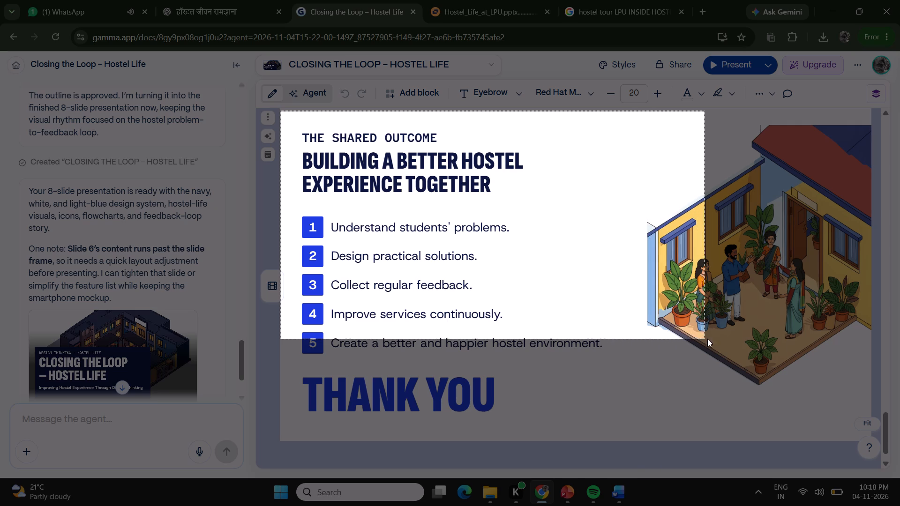
pyautogui.moveTo(707, 339); pyautogui.dragTo(876, 389)
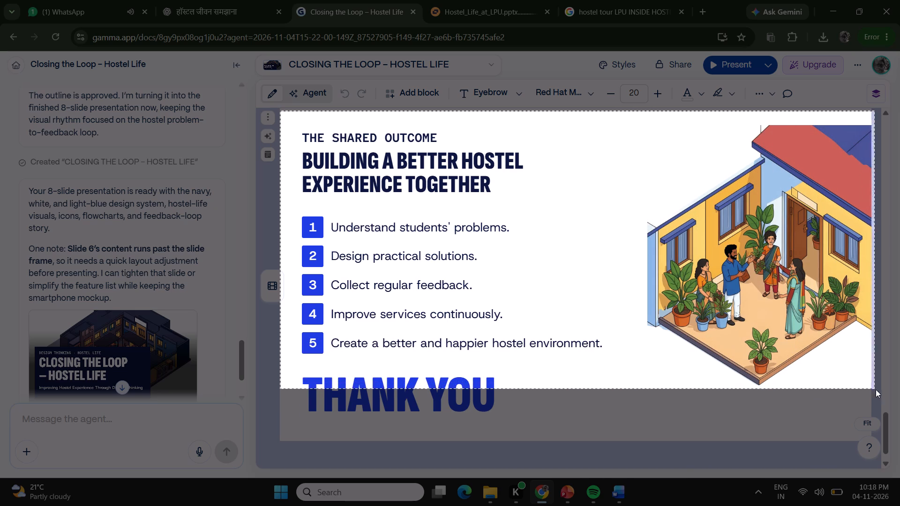
pyautogui.moveTo(876, 389); pyautogui.dragTo(871, 419)
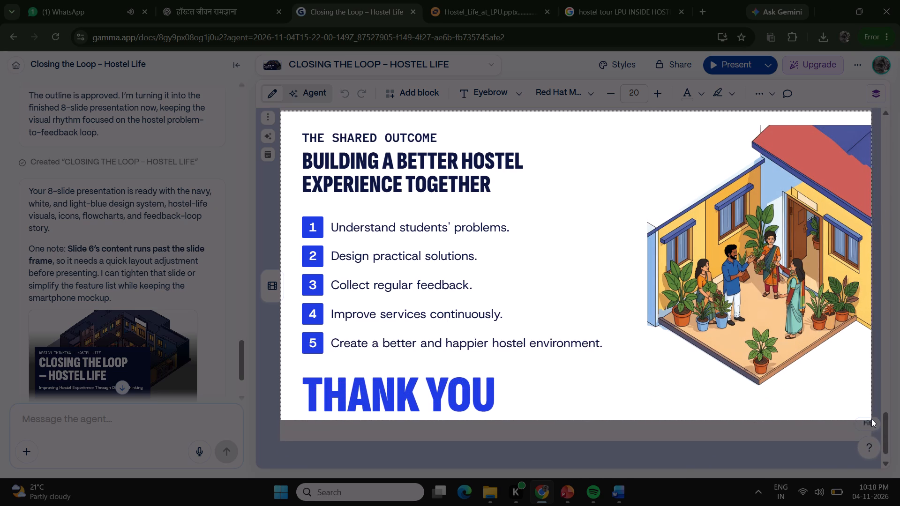
pyautogui.moveTo(871, 419); pyautogui.dragTo(871, 416)
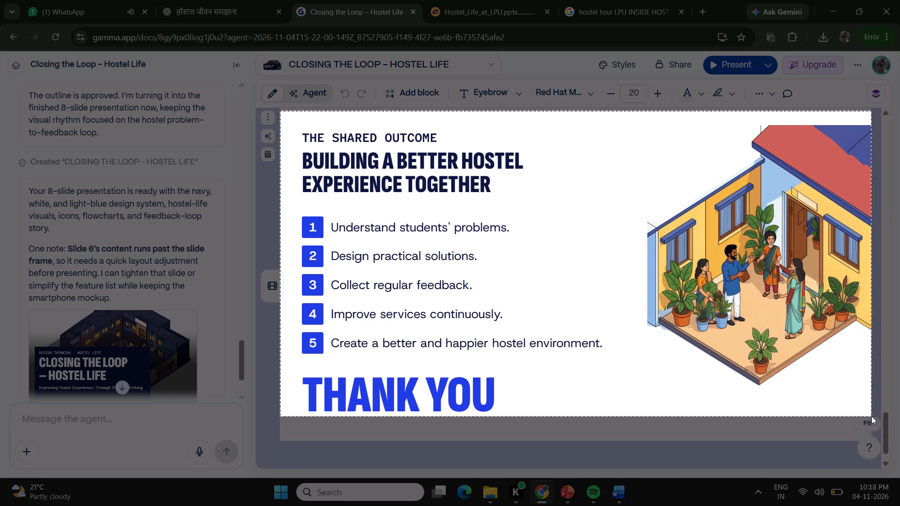
pyautogui.moveTo(871, 416); pyautogui.dragTo(870, 416)
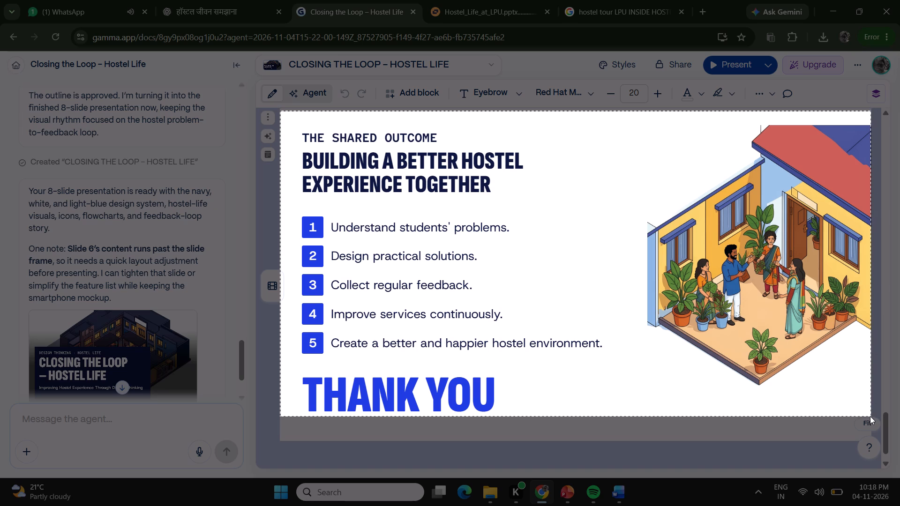
pyautogui.moveTo(870, 416); pyautogui.dragTo(871, 417)
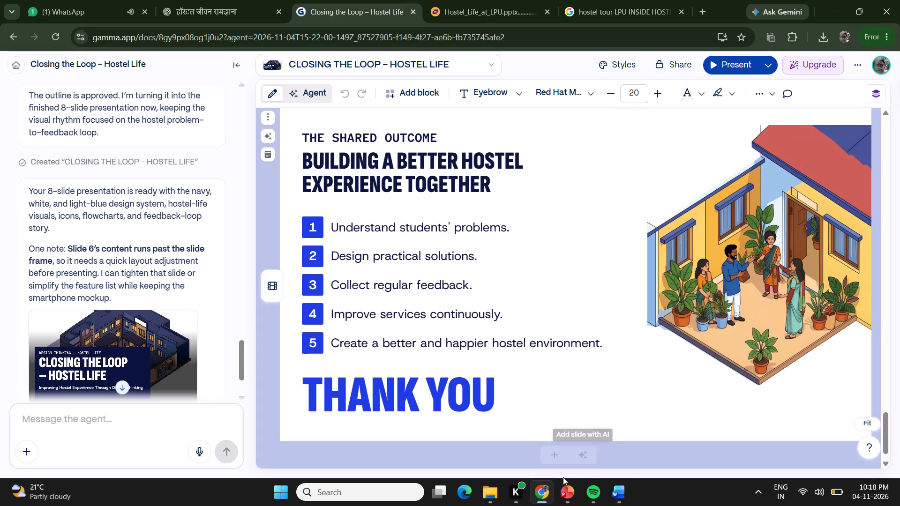
# In the PowerPoint deck, delete the leftover closing template slides: Thank you, LPU Live and both Professional Enhancement Classes slides.
pyautogui.click(566, 494)
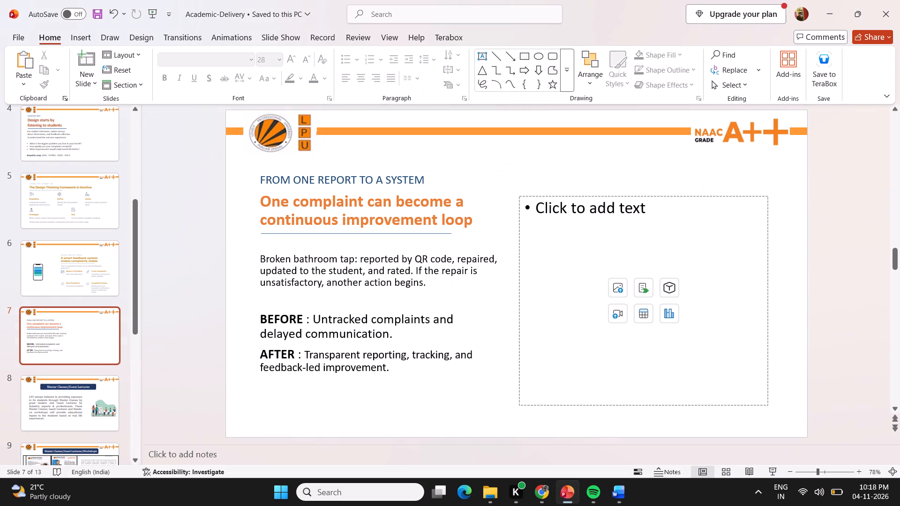
pyautogui.scroll(-2, 71, 379)
pyautogui.scroll(-8, 72, 283)
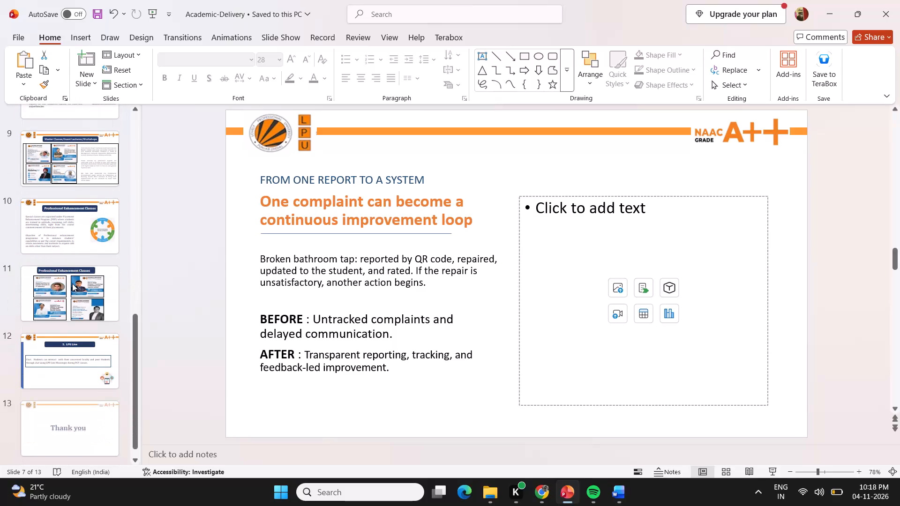
pyautogui.click(64, 426)
pyautogui.press('BackSpace')
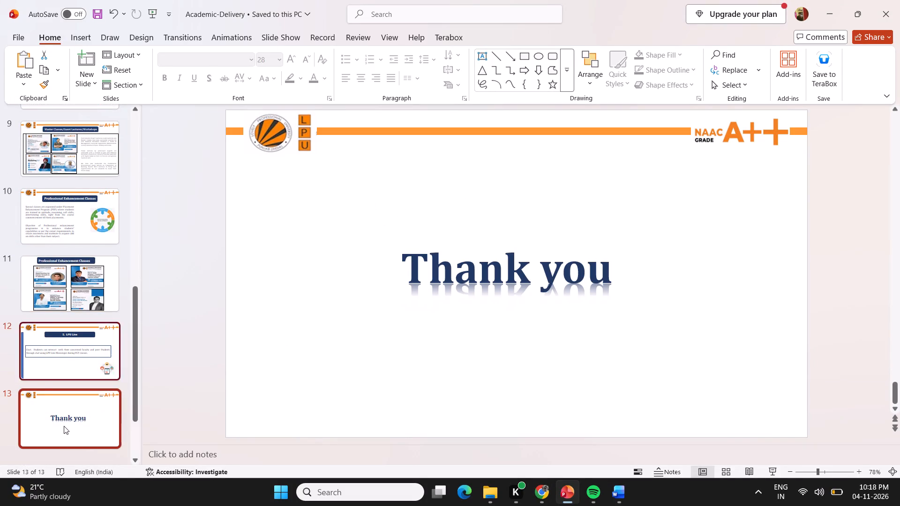
pyautogui.click(54, 424)
pyautogui.press('BackSpace')
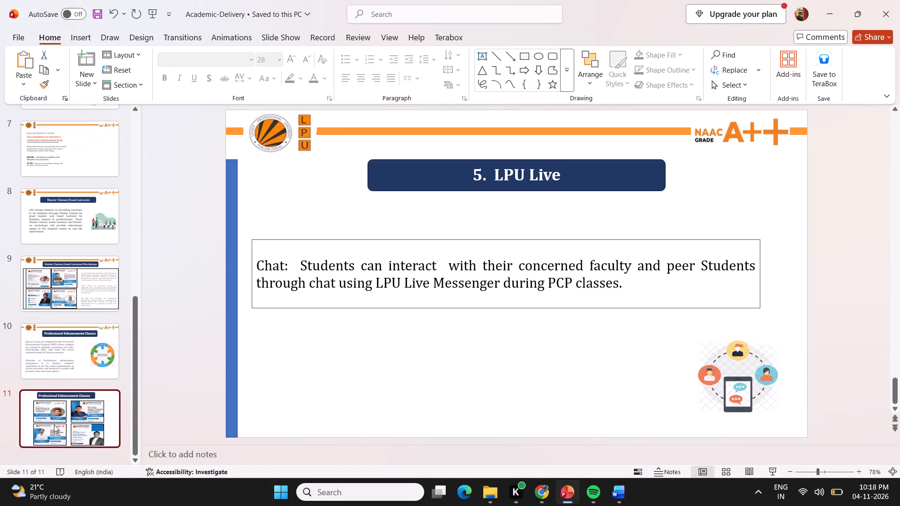
pyautogui.press('BackSpace')
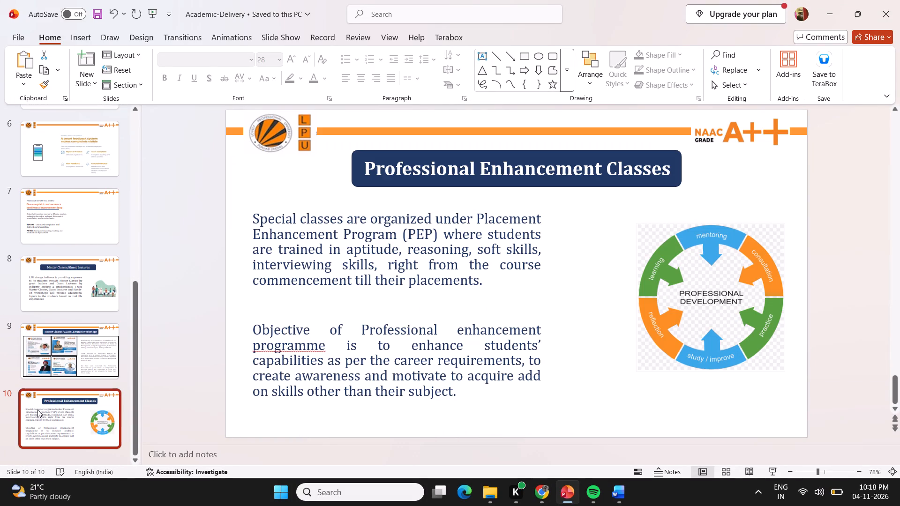
pyautogui.click(49, 410)
pyautogui.press('BackSpace')
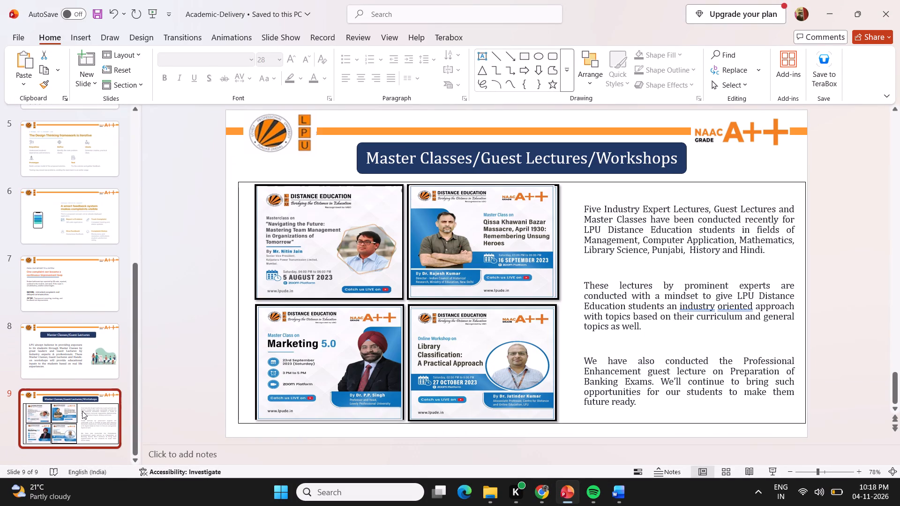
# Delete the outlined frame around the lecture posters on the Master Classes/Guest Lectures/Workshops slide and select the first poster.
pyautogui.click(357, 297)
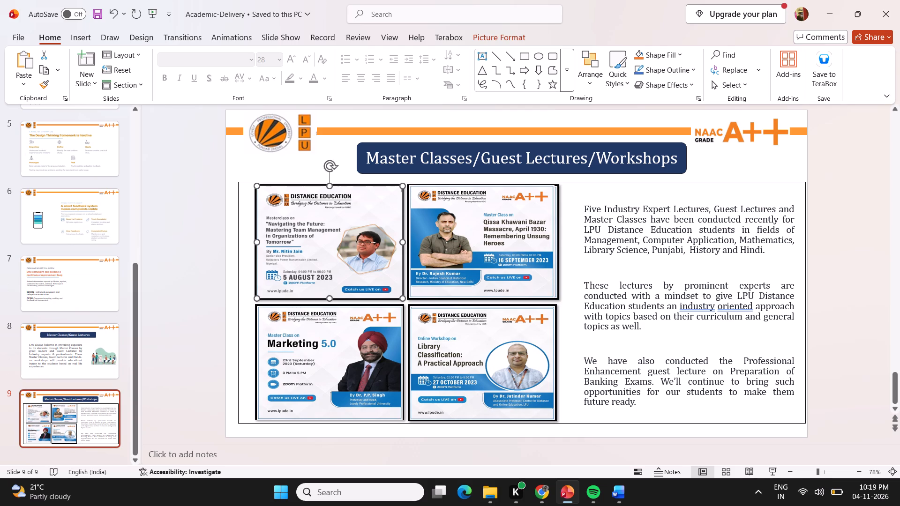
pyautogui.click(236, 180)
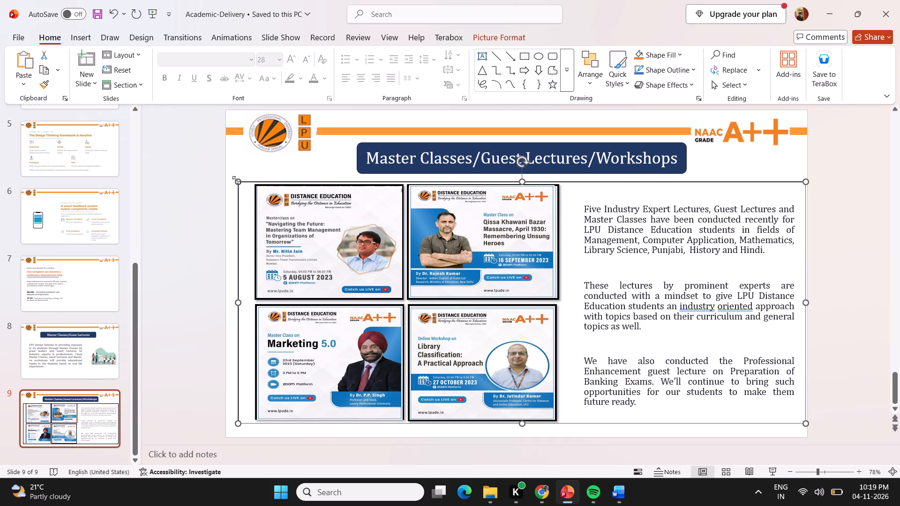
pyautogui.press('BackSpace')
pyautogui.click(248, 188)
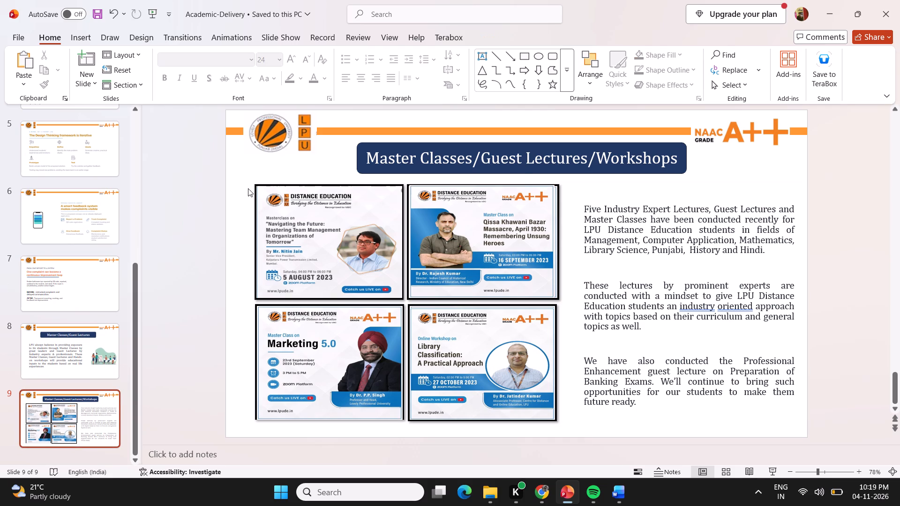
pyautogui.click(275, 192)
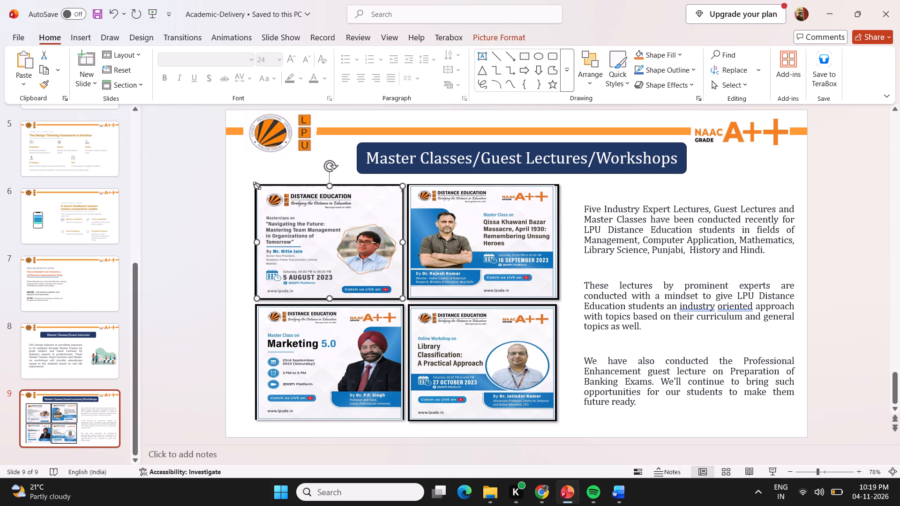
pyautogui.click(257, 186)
# Delete the whole Master Classes/Guest Lectures/Workshops slide.
pyautogui.click(75, 418)
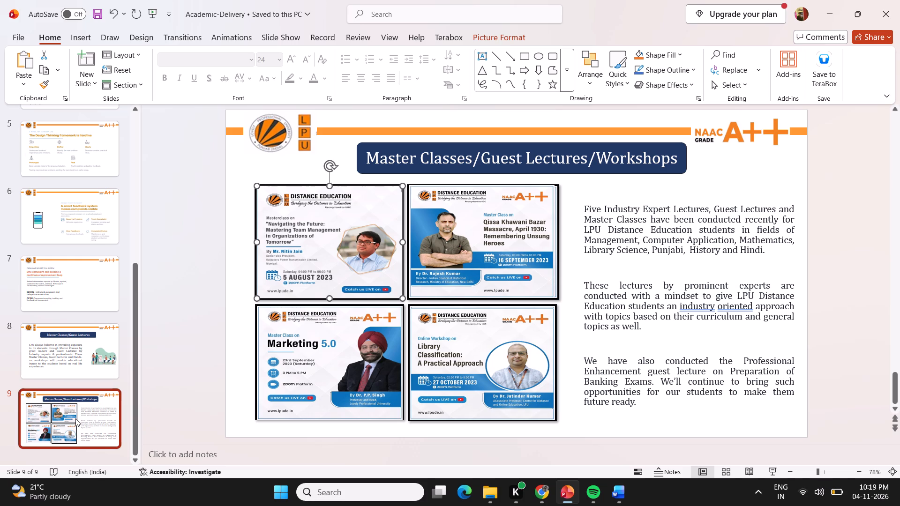
pyautogui.press('BackSpace')
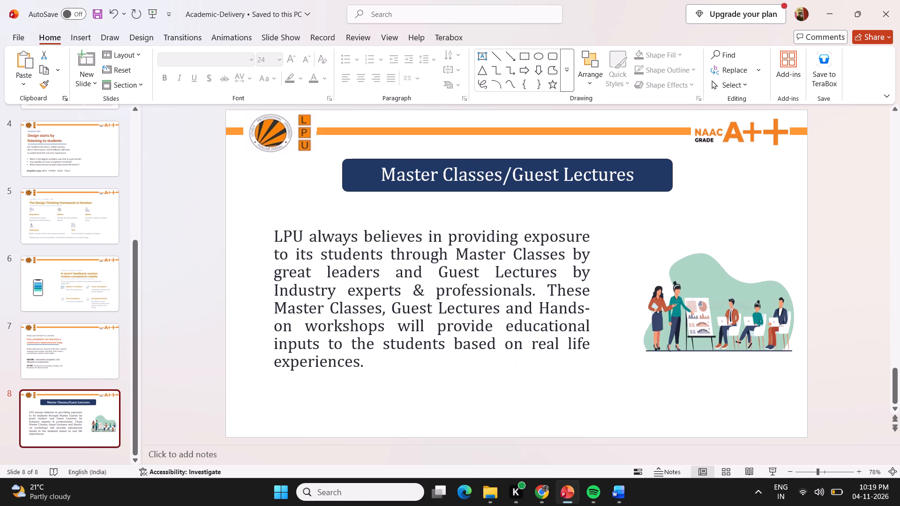
# Clear slide 8 of its body text, presentation illustration and Master Classes/Guest Lectures title banner, keeping the LPU header.
pyautogui.click(361, 253)
pyautogui.click(260, 213)
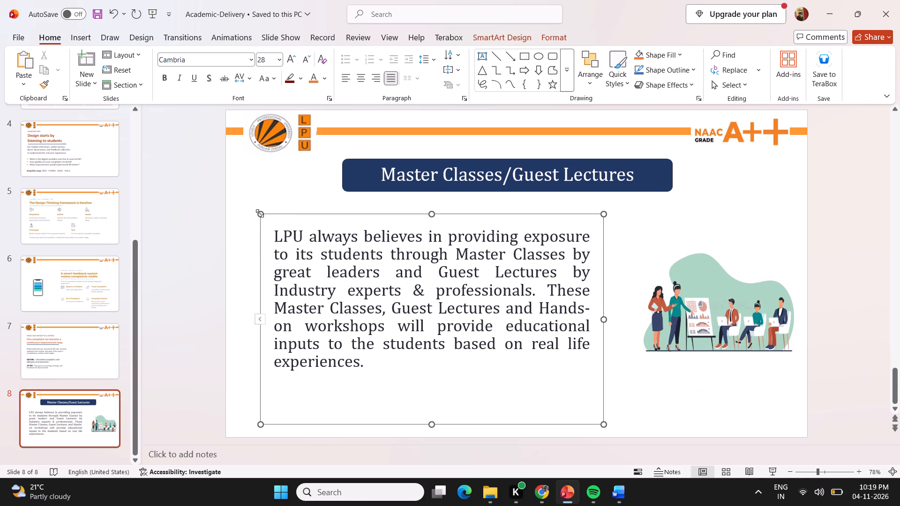
pyautogui.press('BackSpace')
pyautogui.click(677, 283)
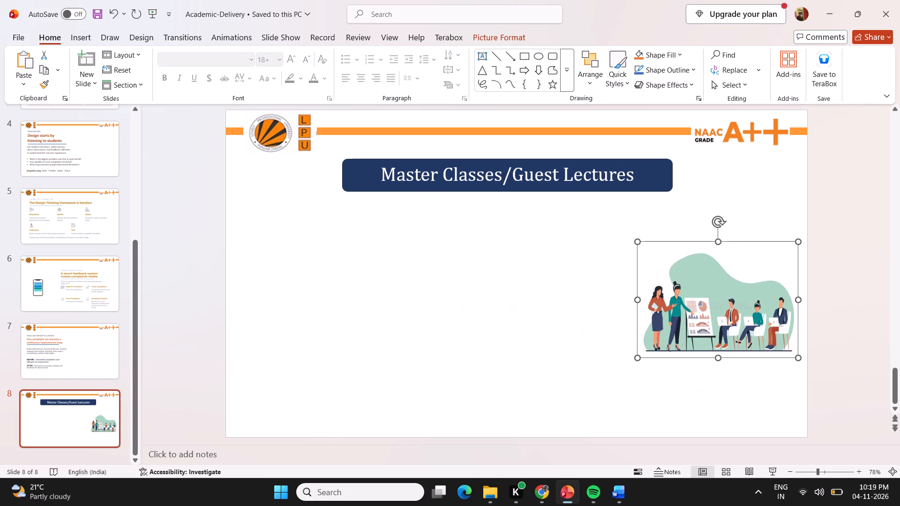
pyautogui.click(637, 242)
pyautogui.press('BackSpace')
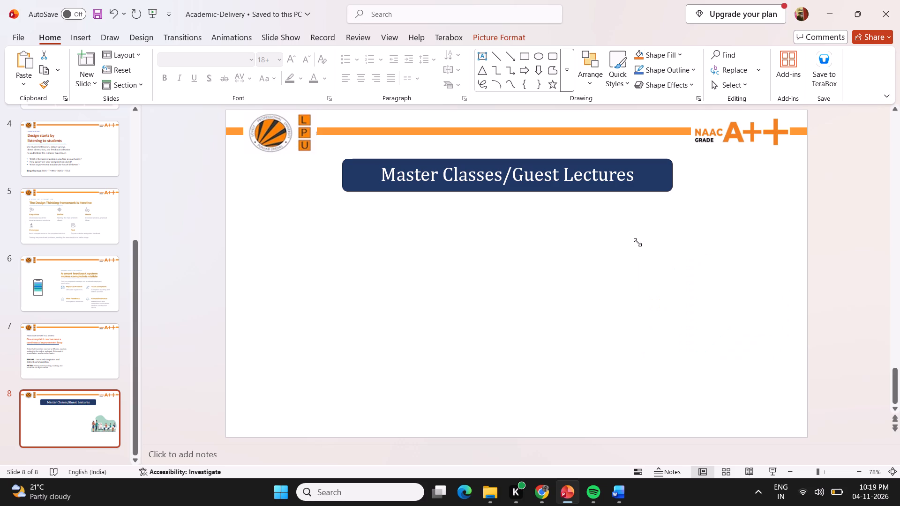
pyautogui.click(342, 161)
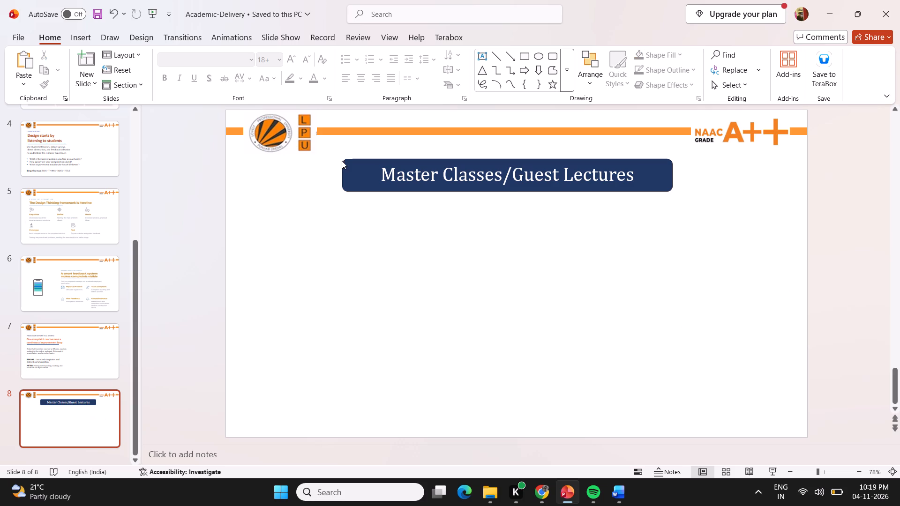
pyautogui.click(354, 162)
pyautogui.click(343, 158)
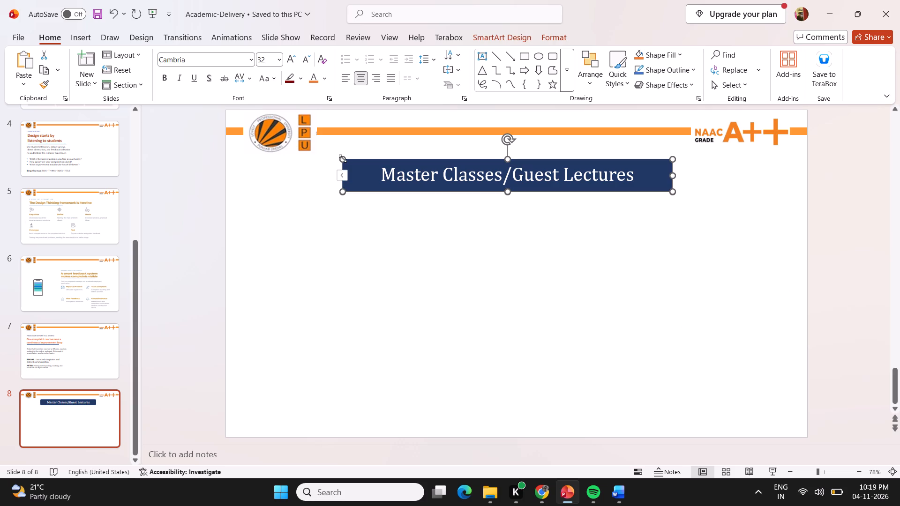
pyautogui.press('BackSpace')
pyautogui.click(343, 158)
pyautogui.press('BackSpace')
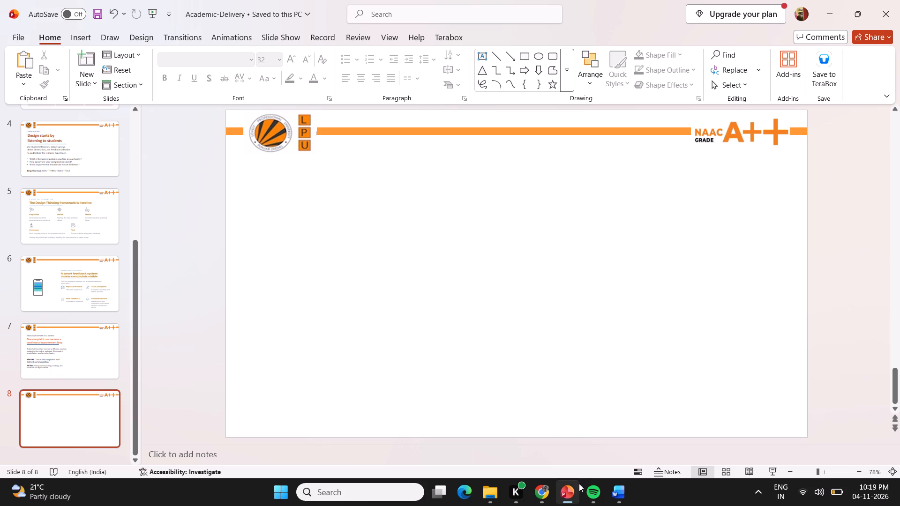
# Paste the captured "Building a better hostel experience together" screenshot onto slide 8 and stretch it to about 31.7 cm by 15 cm.
pyautogui.click(535, 491)
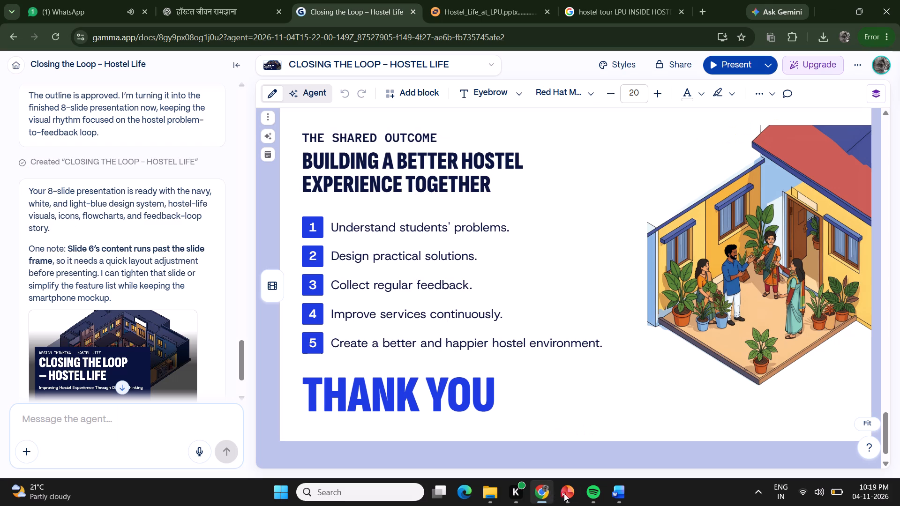
pyautogui.click(565, 493)
pyautogui.hotkey('ctrl', 'v')
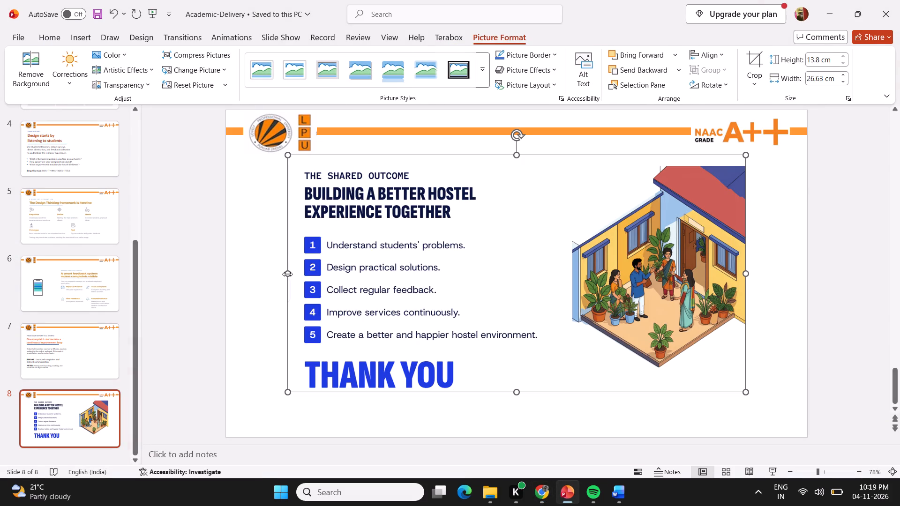
pyautogui.moveTo(287, 274); pyautogui.dragTo(239, 278)
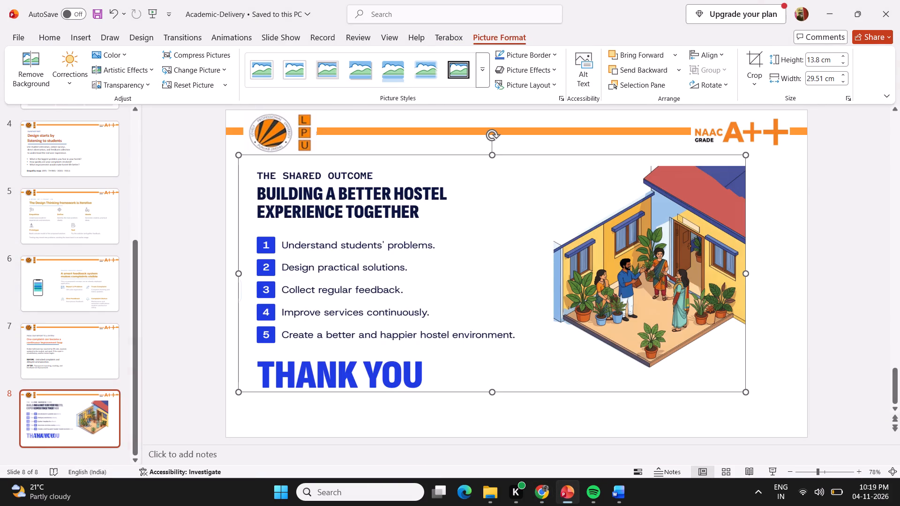
pyautogui.moveTo(493, 390); pyautogui.dragTo(493, 421)
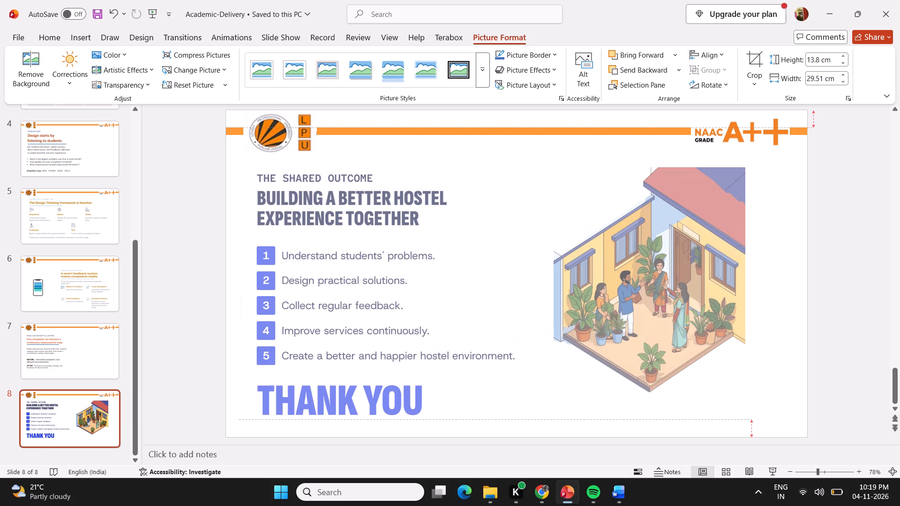
pyautogui.moveTo(493, 421); pyautogui.dragTo(493, 422)
pyautogui.moveTo(747, 286); pyautogui.dragTo(783, 286)
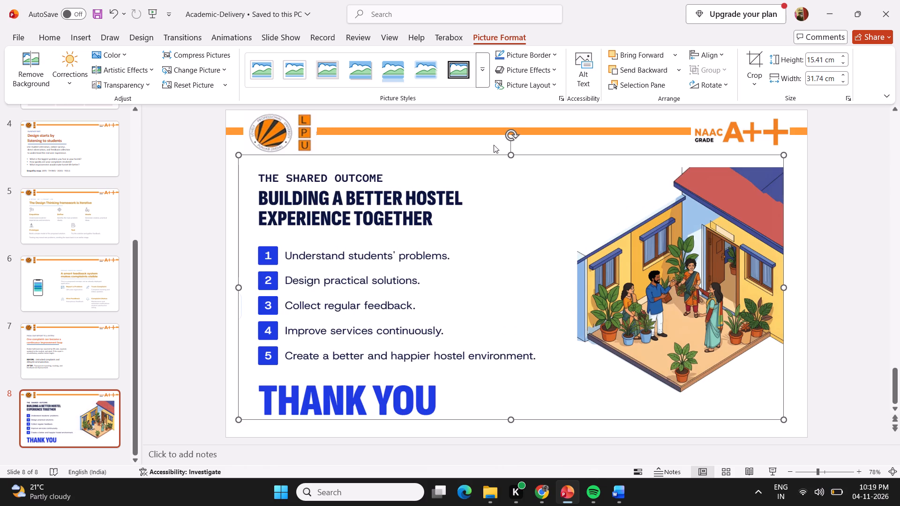
pyautogui.moveTo(512, 157); pyautogui.dragTo(512, 162)
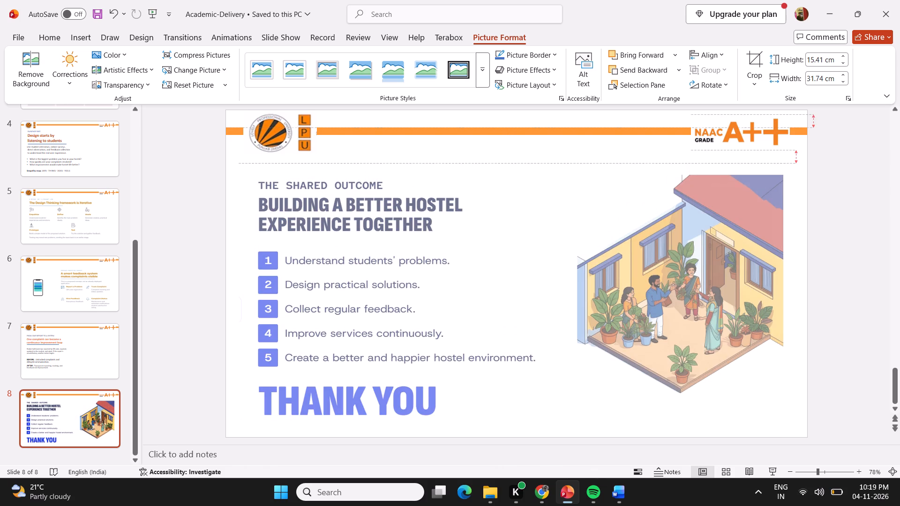
pyautogui.moveTo(512, 162); pyautogui.dragTo(512, 161)
# Shift the pasted closing picture slightly down and to the right so it sits clear below the LPU header band.
pyautogui.moveTo(595, 310); pyautogui.dragTo(607, 327)
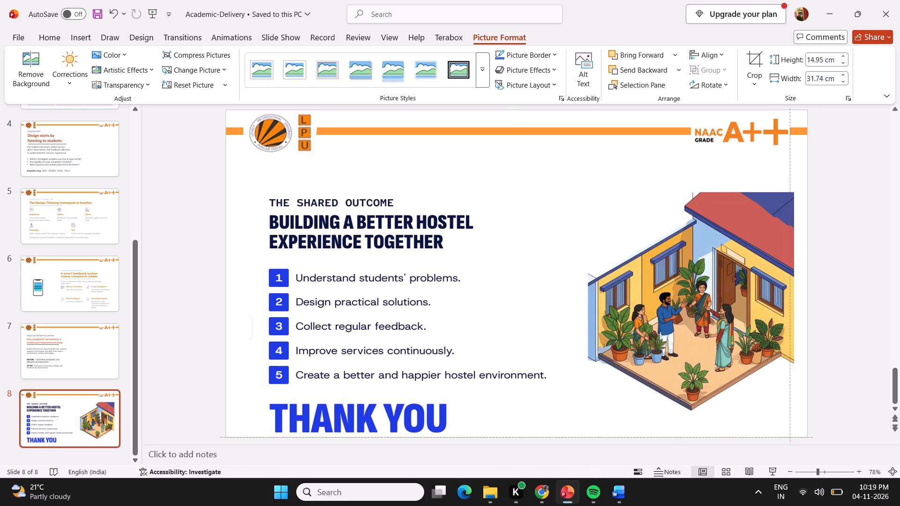
pyautogui.moveTo(607, 327); pyautogui.dragTo(603, 315)
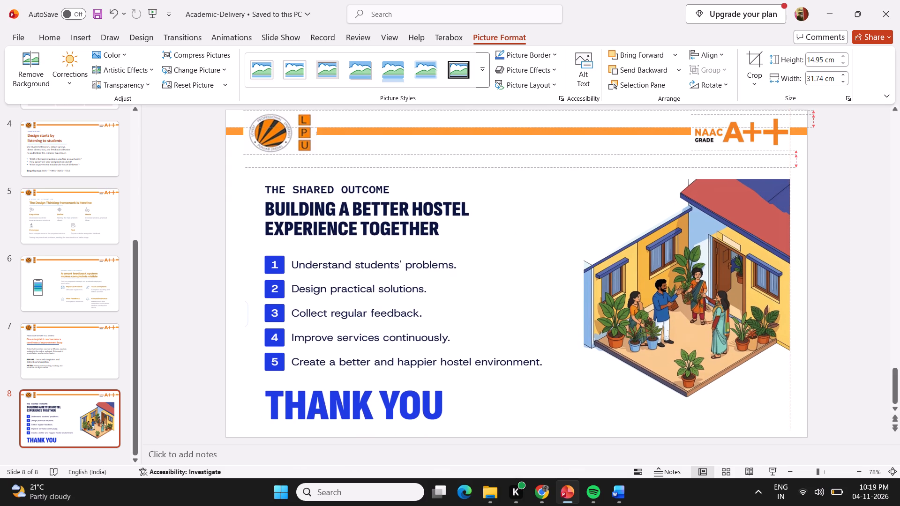
pyautogui.moveTo(603, 315); pyautogui.dragTo(603, 315)
pyautogui.click(823, 367)
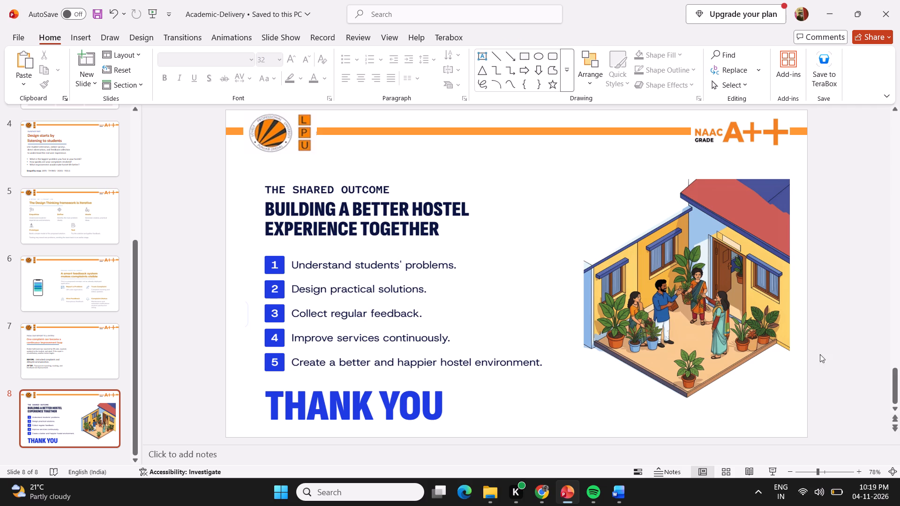
pyautogui.click(45, 354)
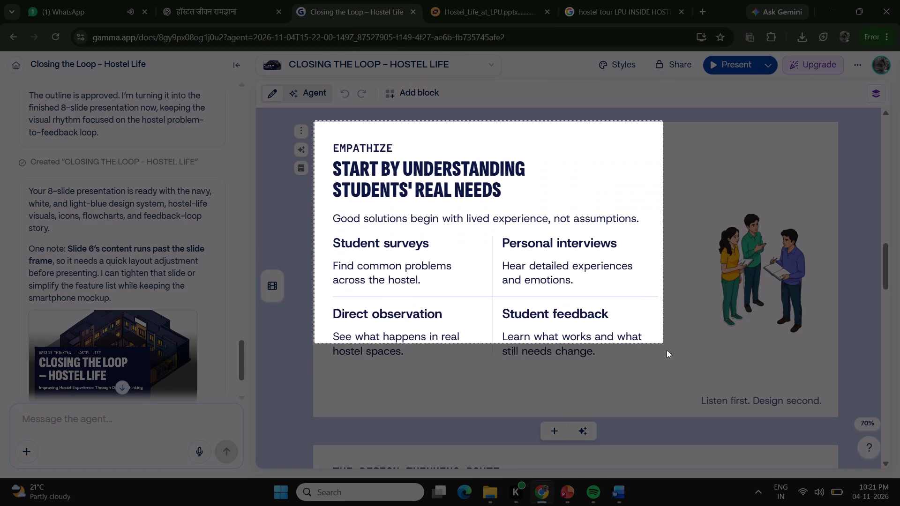
pyautogui.moveTo(667, 350); pyautogui.dragTo(840, 406)
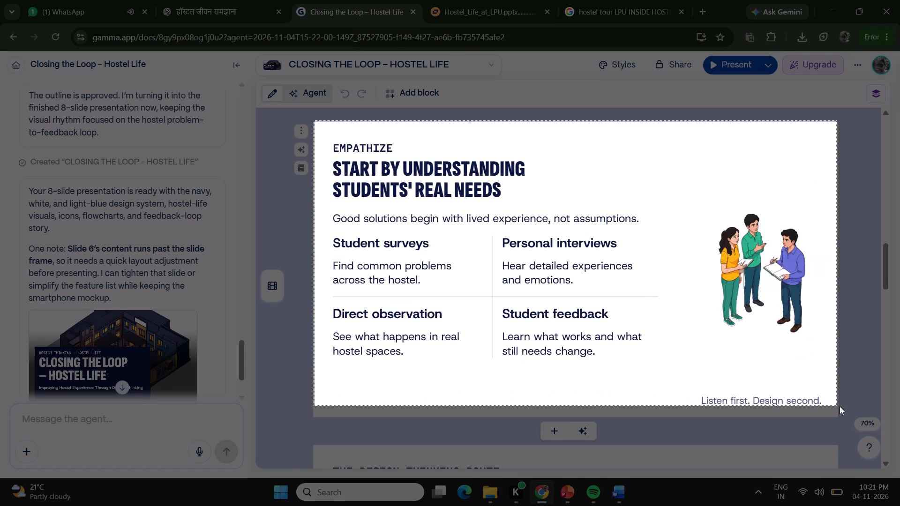
pyautogui.moveTo(840, 406); pyautogui.dragTo(838, 416)
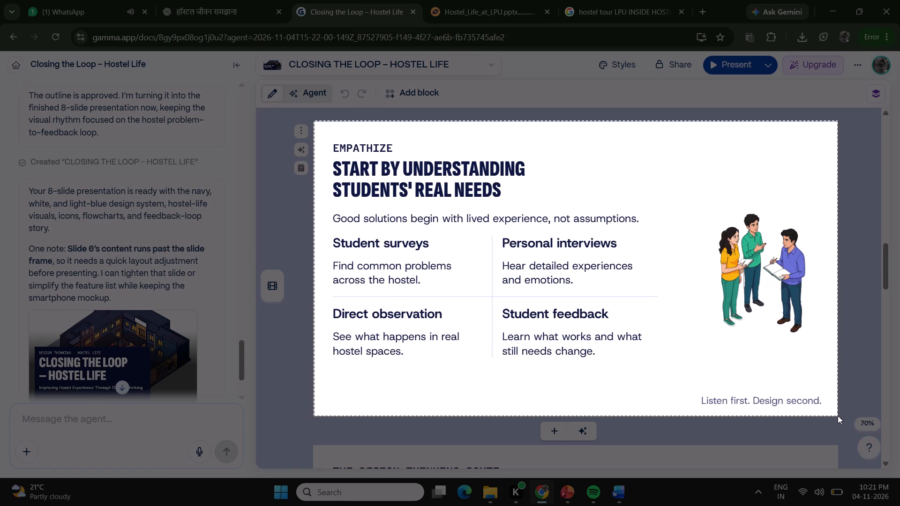
pyautogui.moveTo(838, 416); pyautogui.dragTo(838, 416)
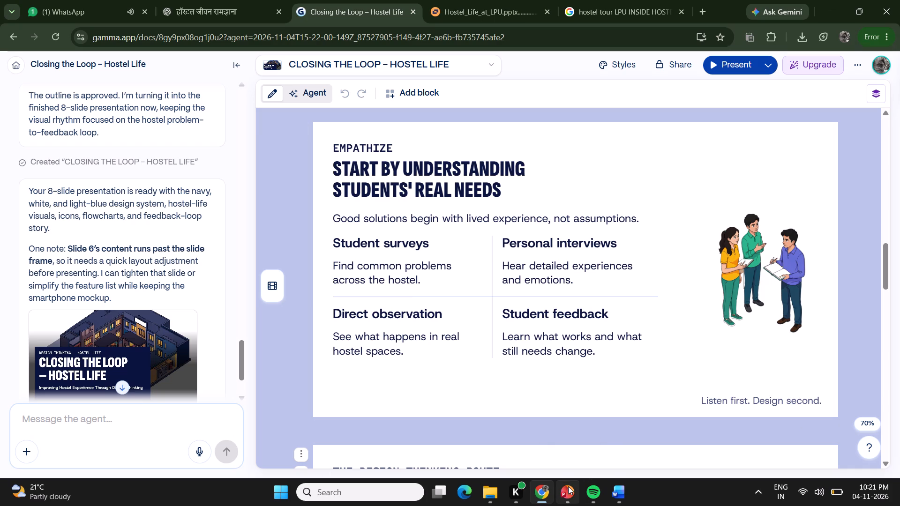
# Switch to PowerPoint and clear slide 4 by deleting the "EMPATHIZE FIRST" label, the title, the divider line and the body text.
pyautogui.click(568, 486)
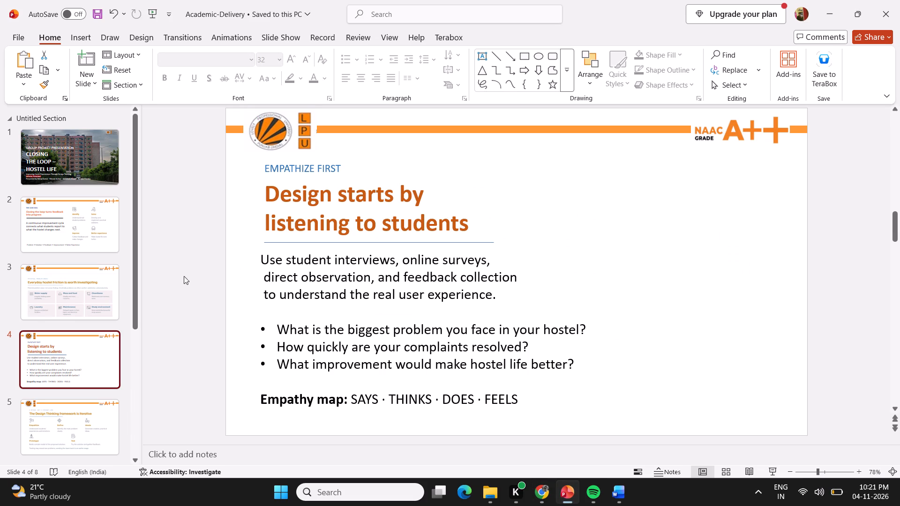
pyautogui.click(50, 420)
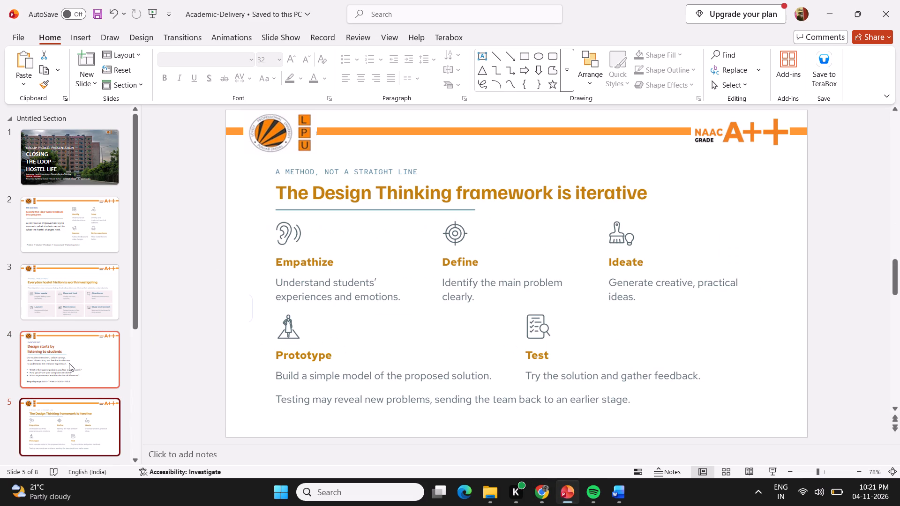
pyautogui.click(69, 363)
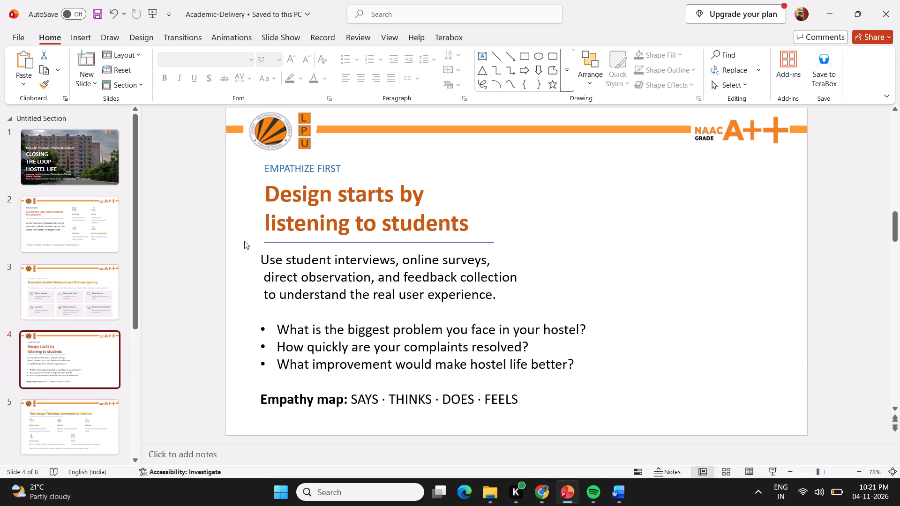
pyautogui.click(271, 167)
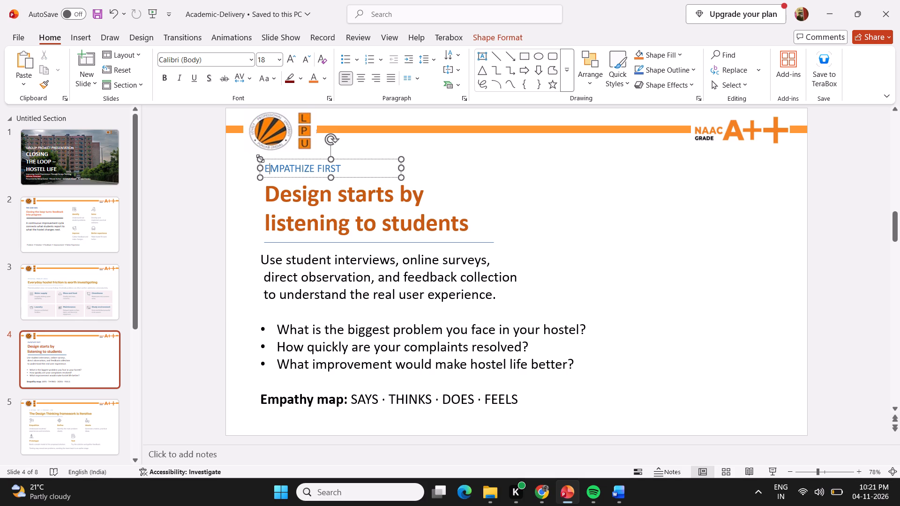
pyautogui.click(260, 158)
pyautogui.press('BackSpace')
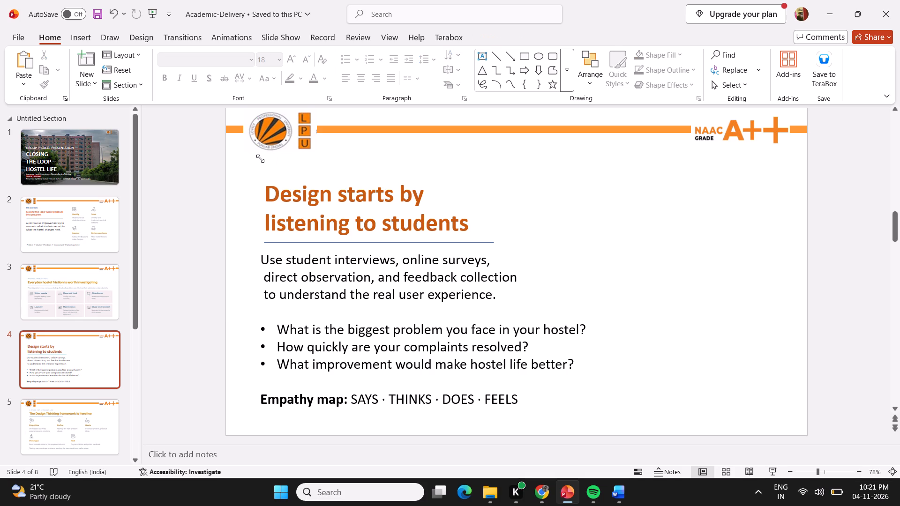
pyautogui.click(266, 198)
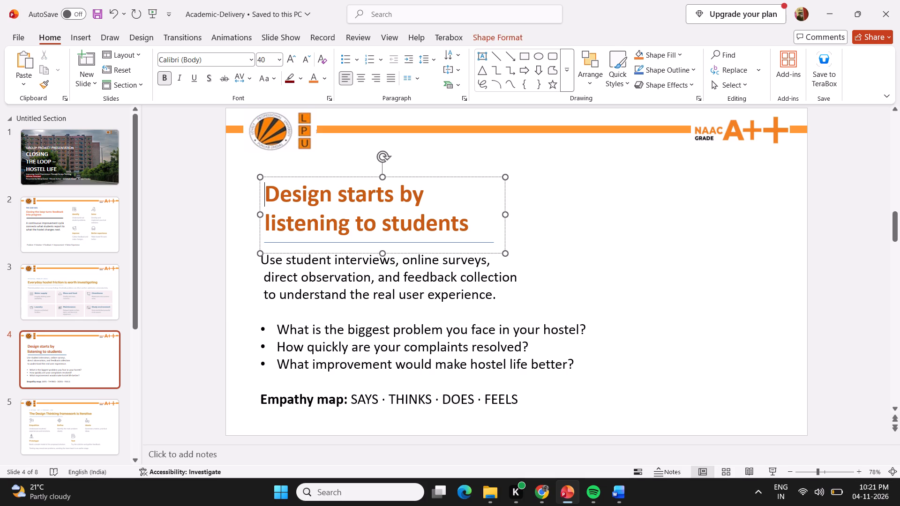
pyautogui.click(261, 178)
pyautogui.press('BackSpace')
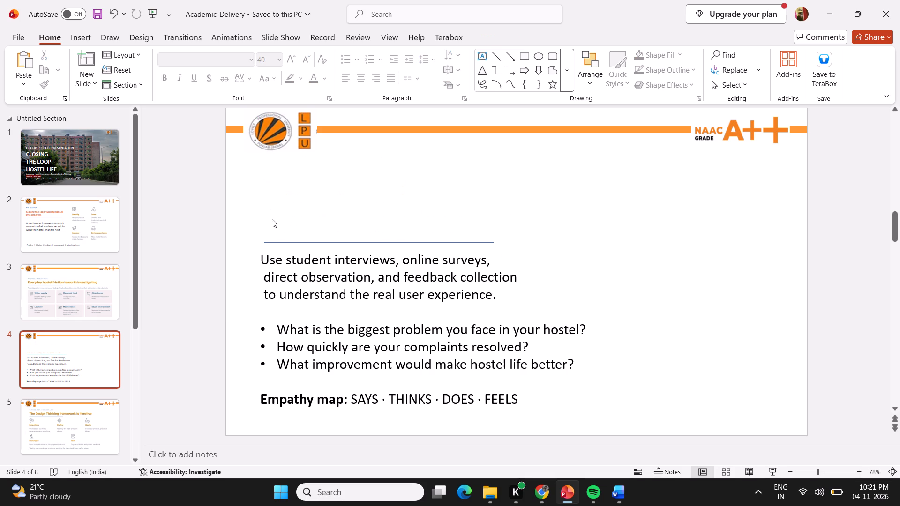
pyautogui.click(271, 240)
pyautogui.press('BackSpace')
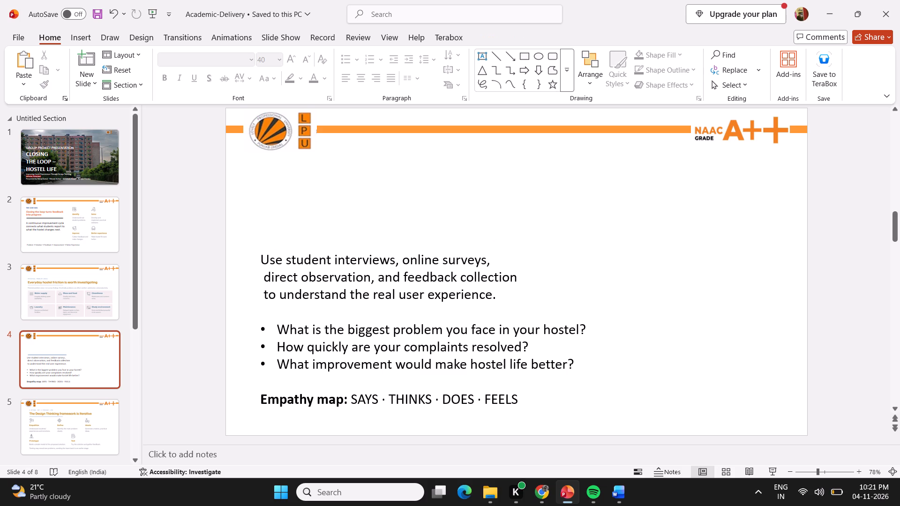
pyautogui.click(272, 251)
pyautogui.click(256, 248)
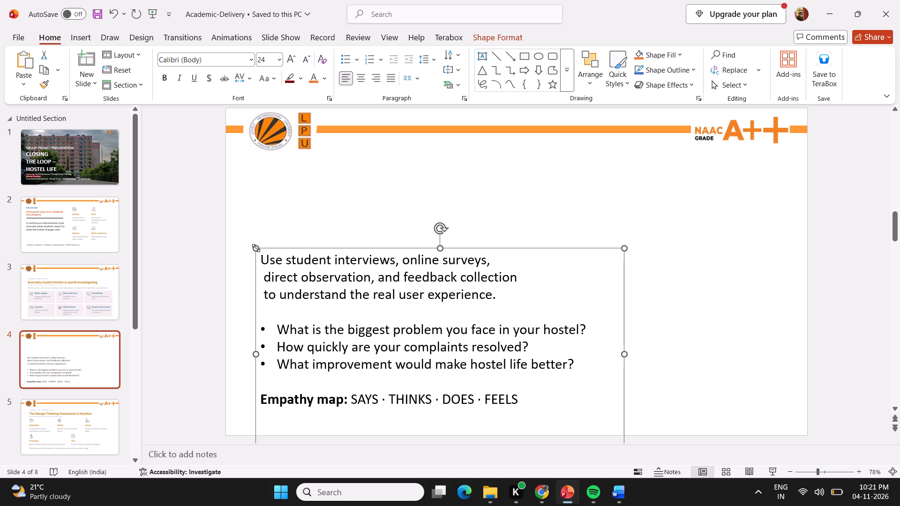
pyautogui.press('BackSpace')
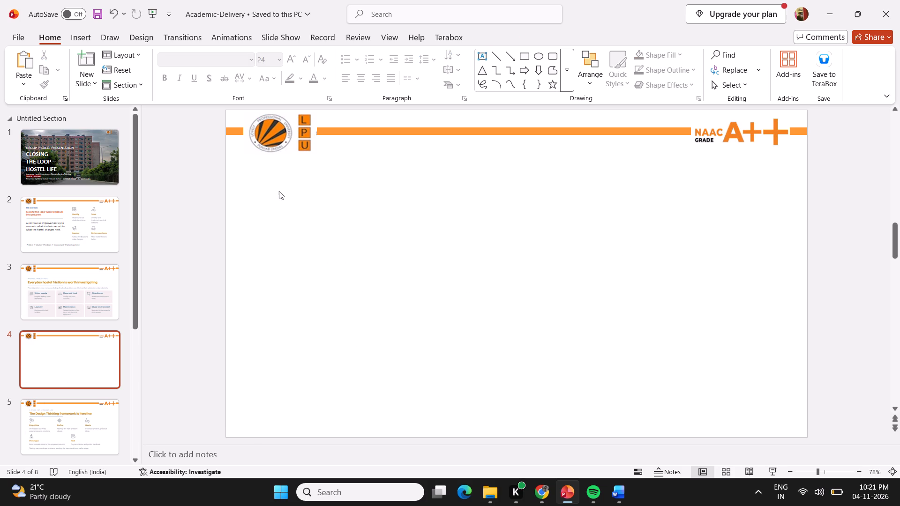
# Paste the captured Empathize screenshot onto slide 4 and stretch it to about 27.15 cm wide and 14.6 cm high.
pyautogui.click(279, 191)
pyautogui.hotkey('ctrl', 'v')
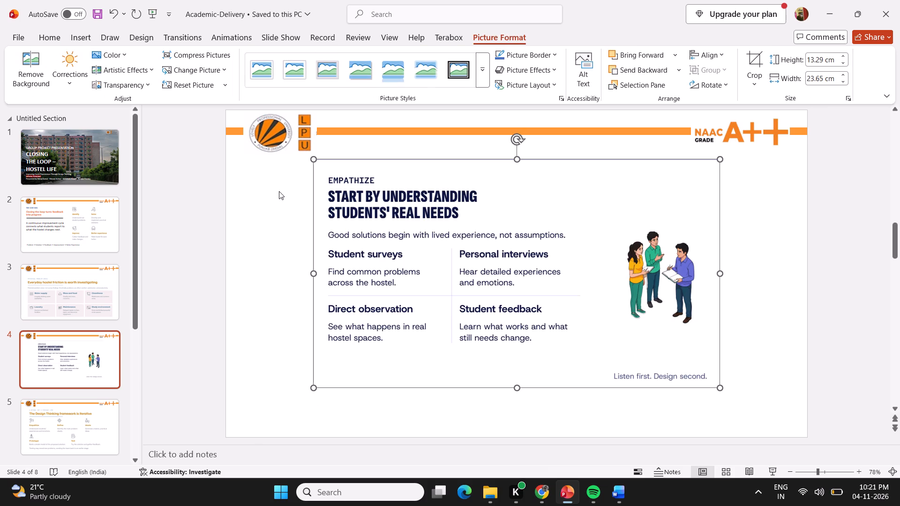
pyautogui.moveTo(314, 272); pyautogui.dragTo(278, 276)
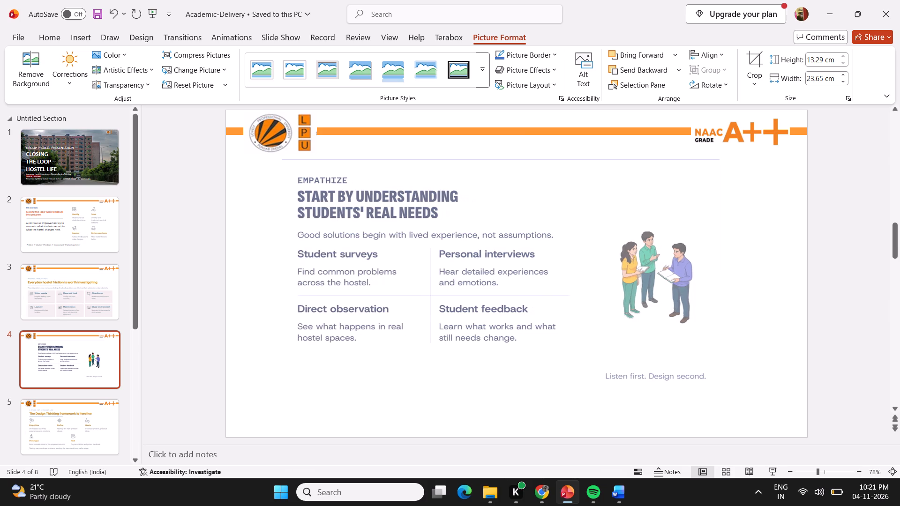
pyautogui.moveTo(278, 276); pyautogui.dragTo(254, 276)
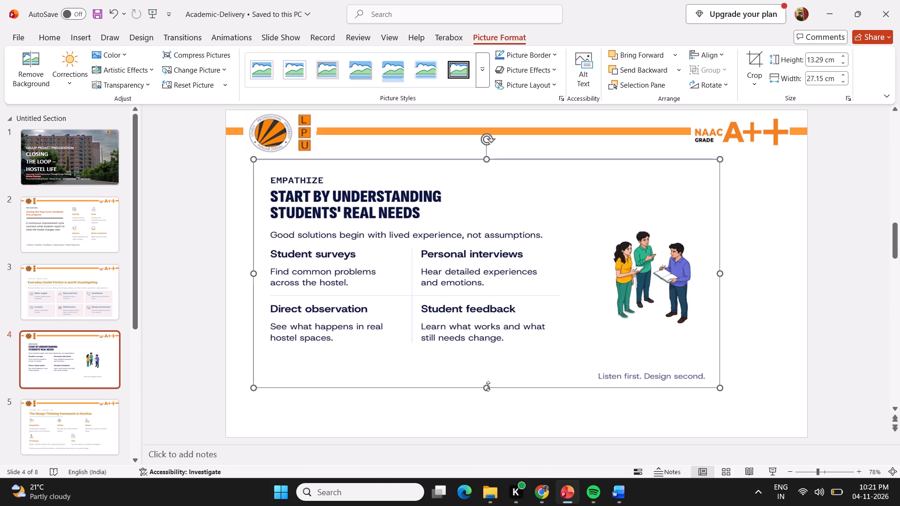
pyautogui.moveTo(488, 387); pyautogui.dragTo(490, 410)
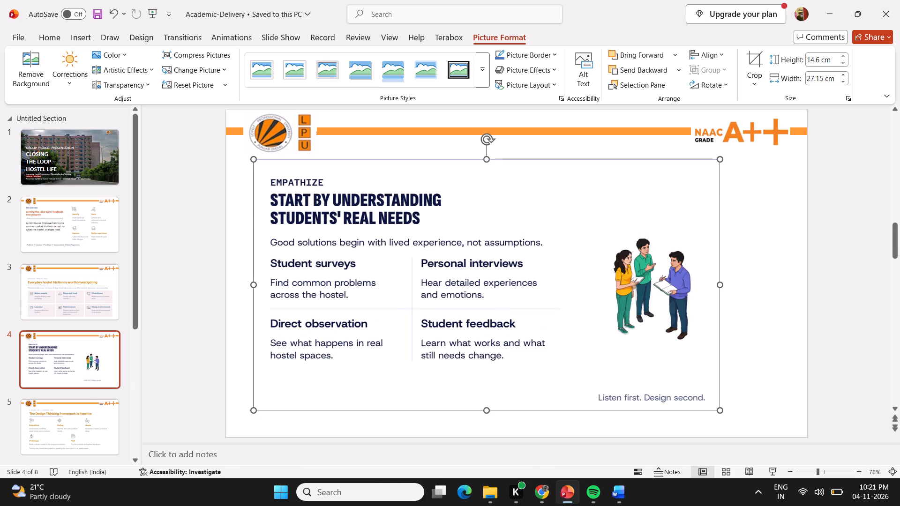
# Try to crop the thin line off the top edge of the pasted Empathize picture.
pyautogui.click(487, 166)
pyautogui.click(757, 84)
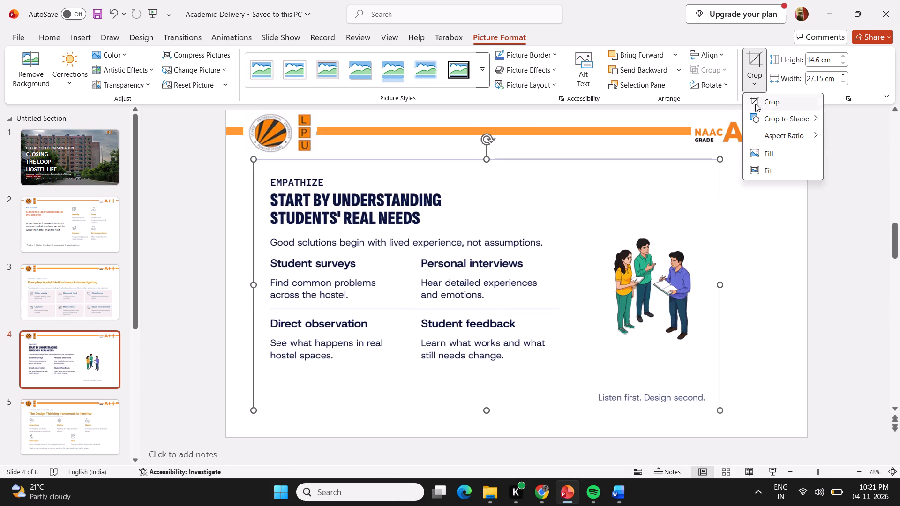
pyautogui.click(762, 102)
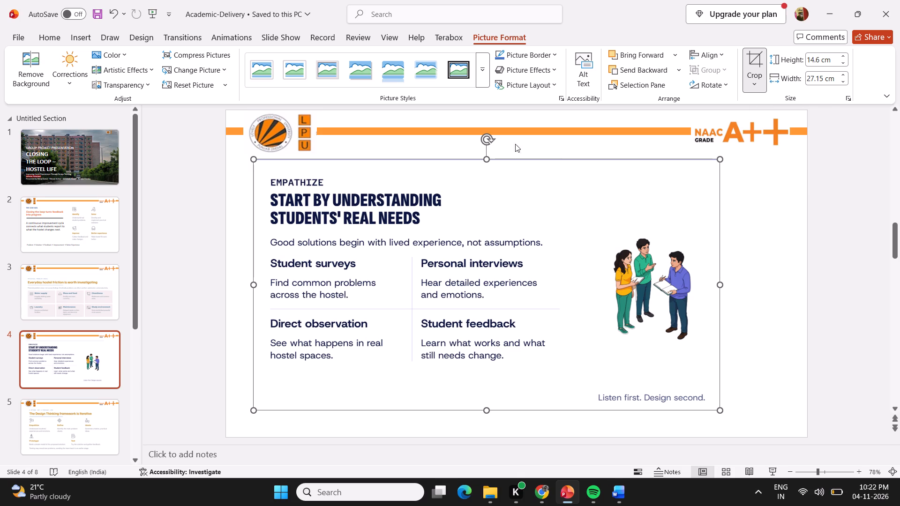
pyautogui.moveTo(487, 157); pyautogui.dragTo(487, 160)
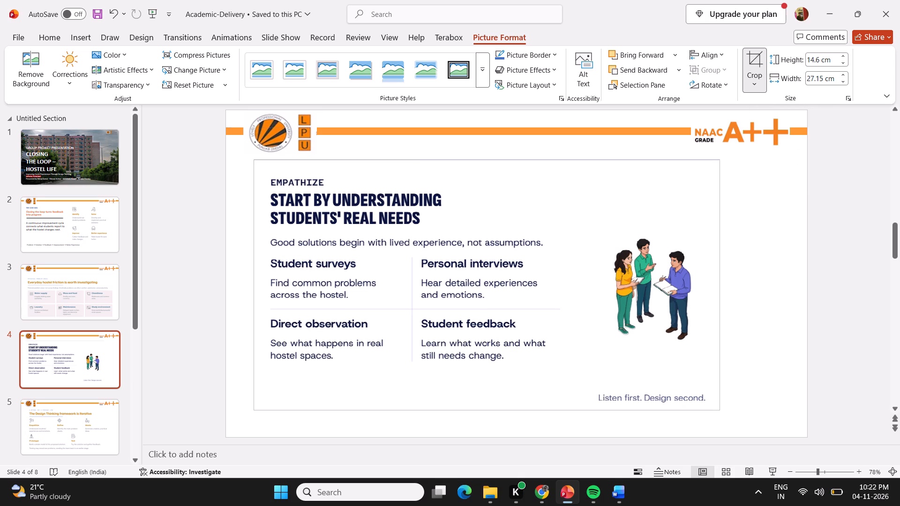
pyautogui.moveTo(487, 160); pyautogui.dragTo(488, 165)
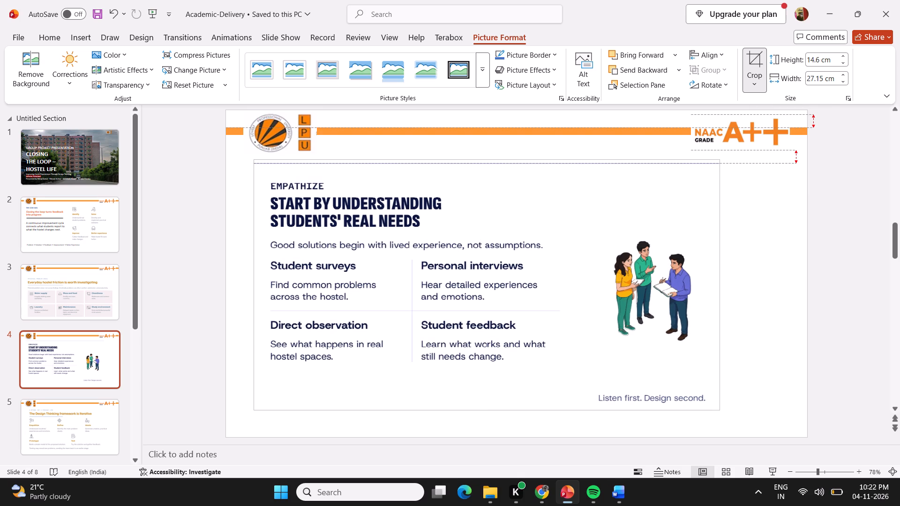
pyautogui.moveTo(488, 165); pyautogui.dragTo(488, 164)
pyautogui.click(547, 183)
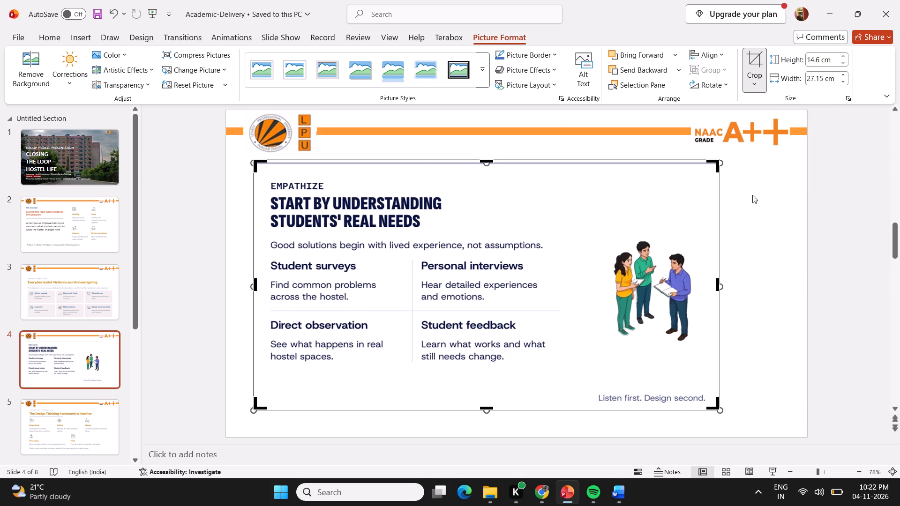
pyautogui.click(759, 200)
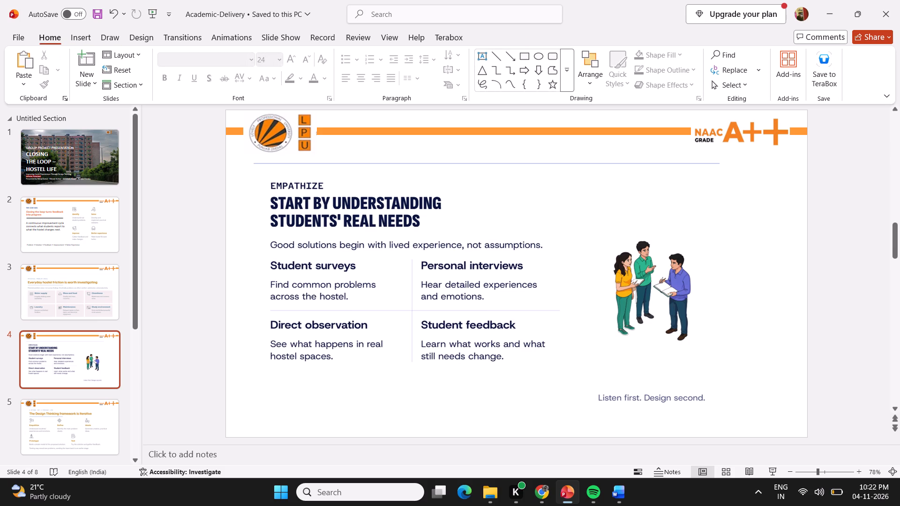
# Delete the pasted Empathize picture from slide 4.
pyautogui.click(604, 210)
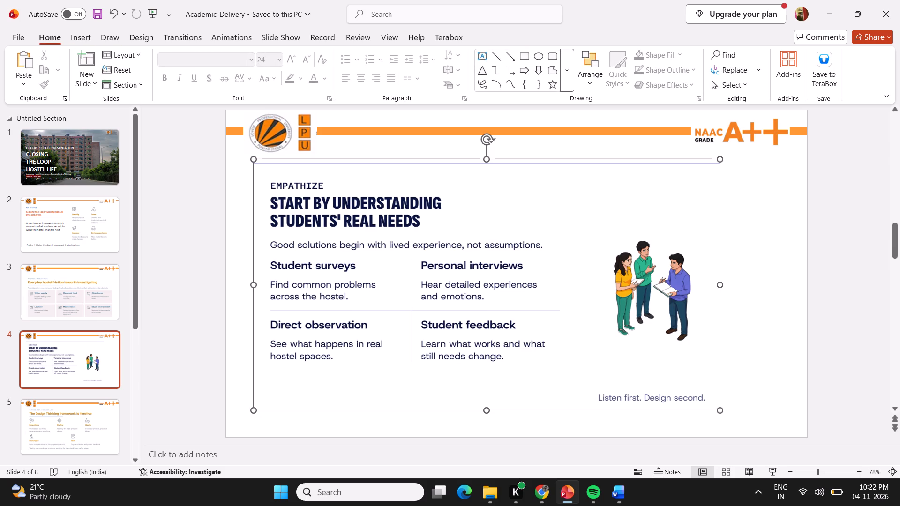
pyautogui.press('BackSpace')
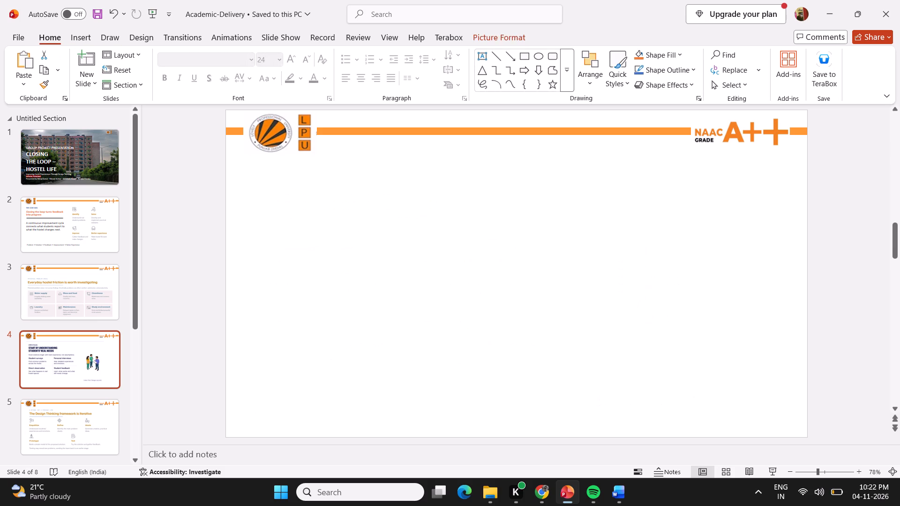
# Switch to Chrome and recapture the "Start by understanding students' real needs" slide, keeping the selection just inside its white edges.
pyautogui.click(540, 491)
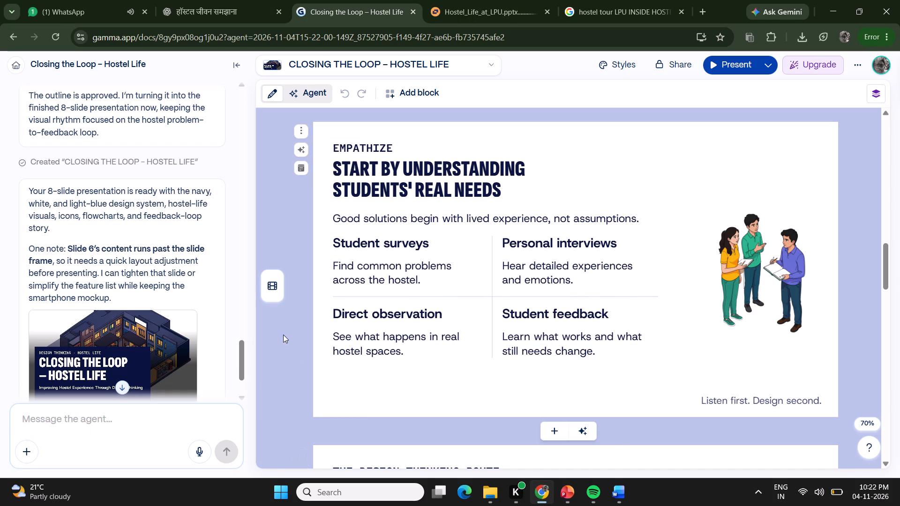
pyautogui.press('Print')
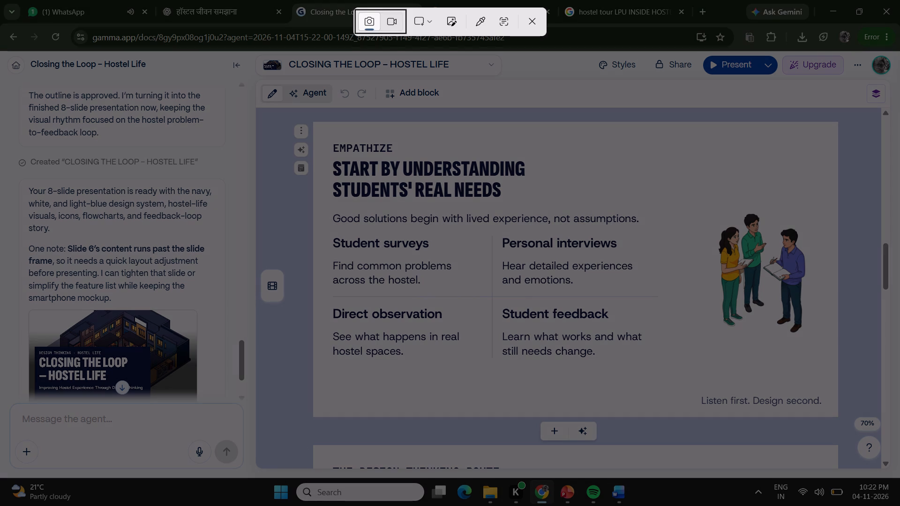
pyautogui.moveTo(315, 125); pyautogui.dragTo(685, 307)
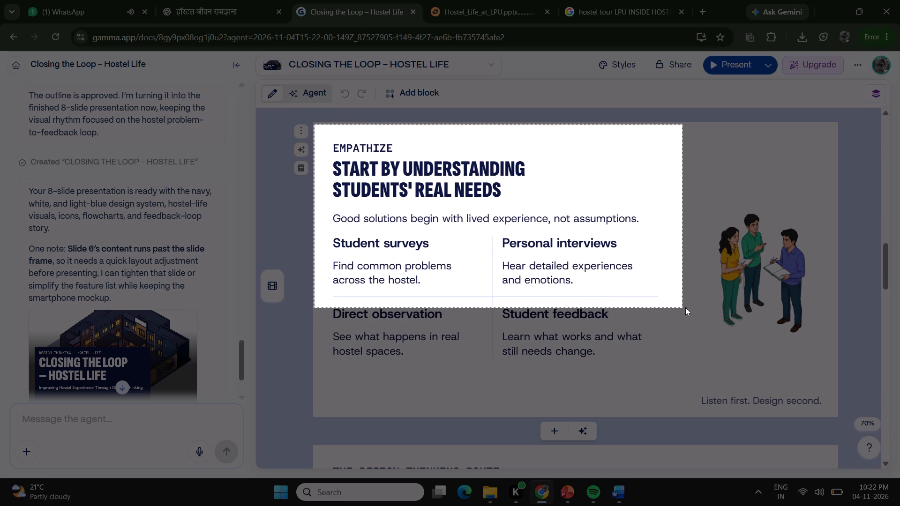
pyautogui.moveTo(685, 307); pyautogui.dragTo(786, 365)
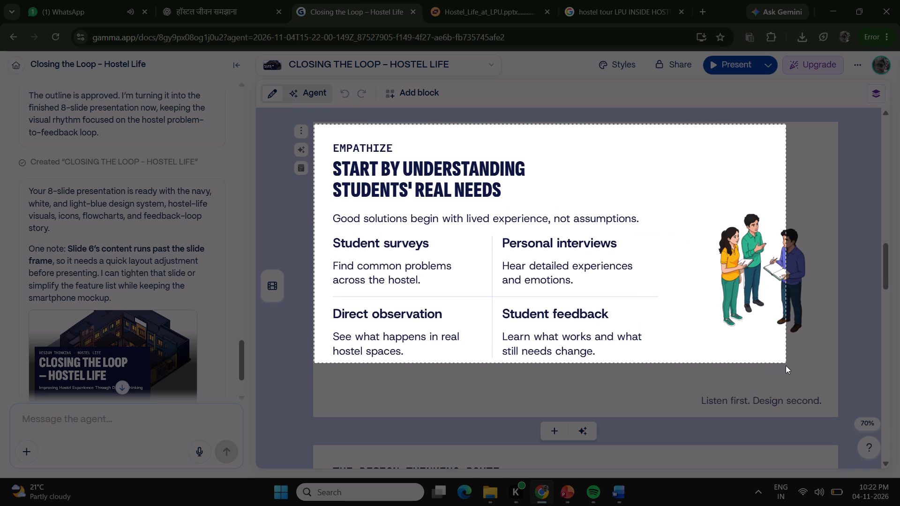
pyautogui.moveTo(786, 365); pyautogui.dragTo(832, 405)
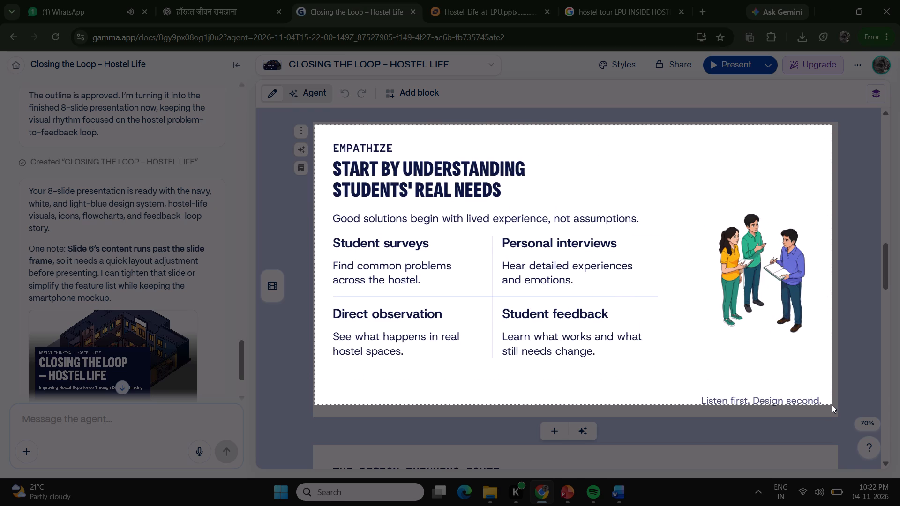
pyautogui.moveTo(832, 405); pyautogui.dragTo(838, 414)
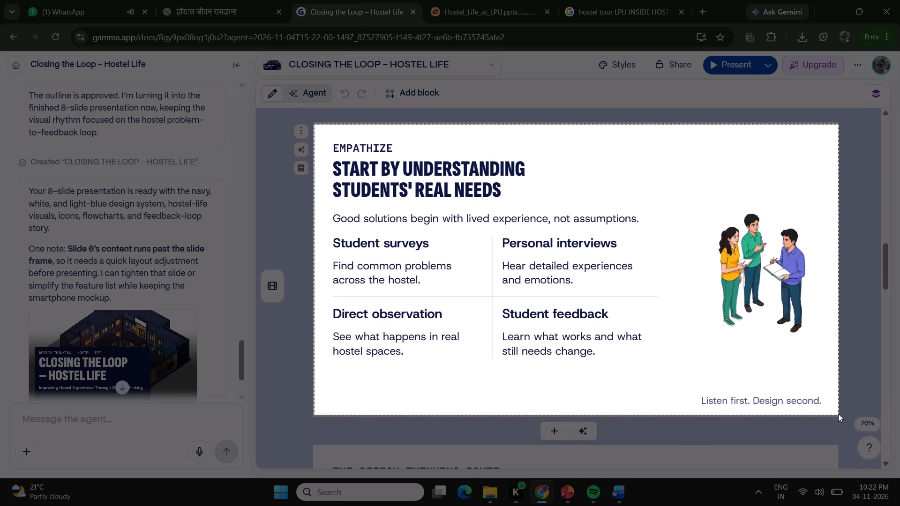
pyautogui.moveTo(838, 414); pyautogui.dragTo(835, 412)
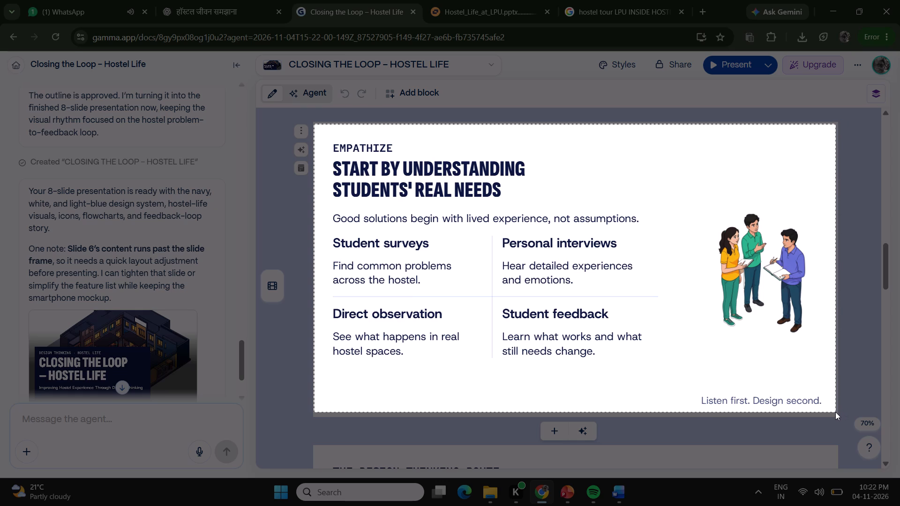
pyautogui.moveTo(835, 412); pyautogui.dragTo(835, 414)
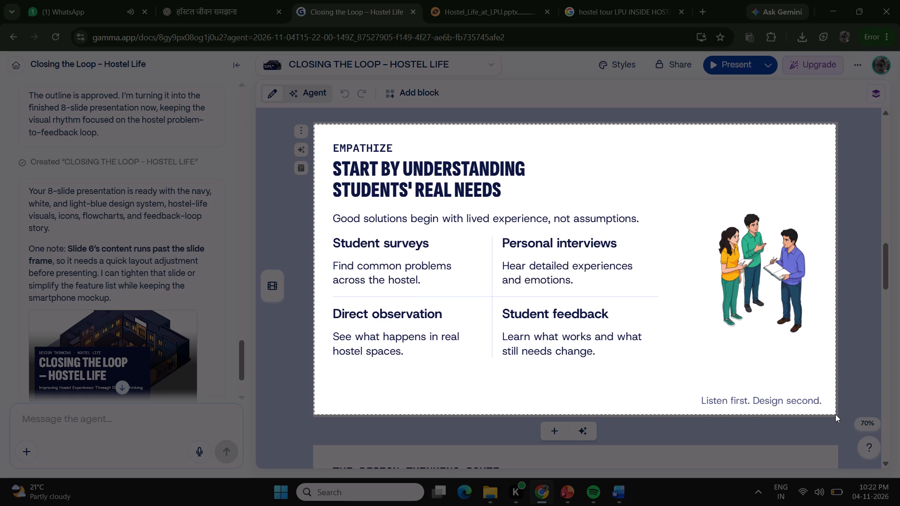
pyautogui.moveTo(835, 414); pyautogui.dragTo(835, 415)
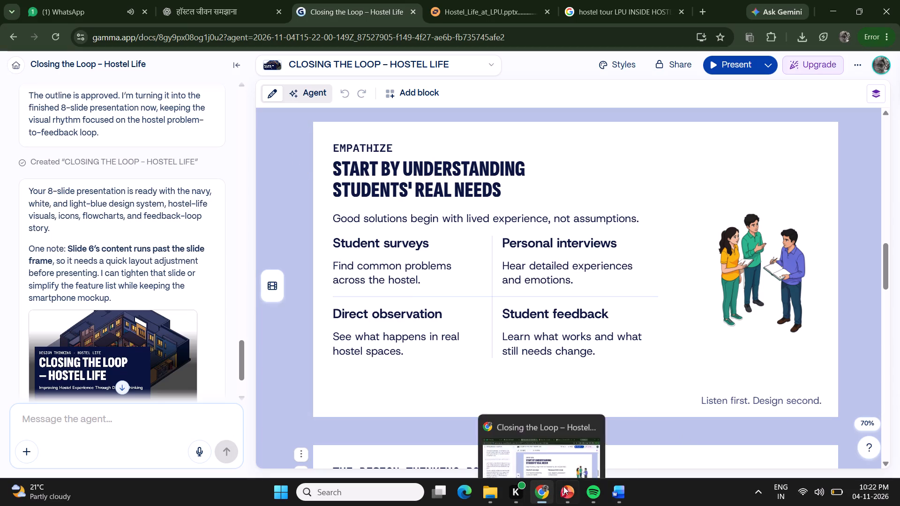
# Switch to PowerPoint, paste the recaptured Empathize picture onto slide 4, and enlarge it to about 30.58 cm wide and 15.04 cm high.
pyautogui.click(571, 488)
pyautogui.click(496, 291)
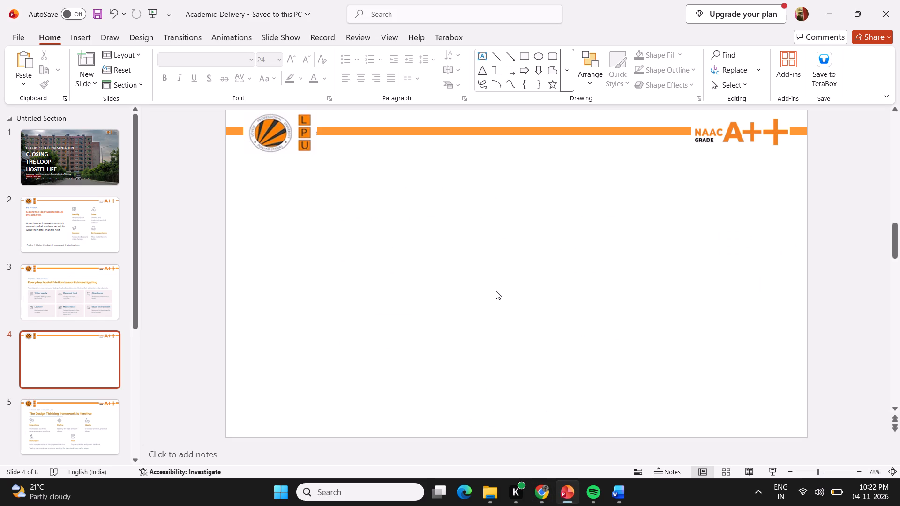
pyautogui.hotkey('ctrl', 'v')
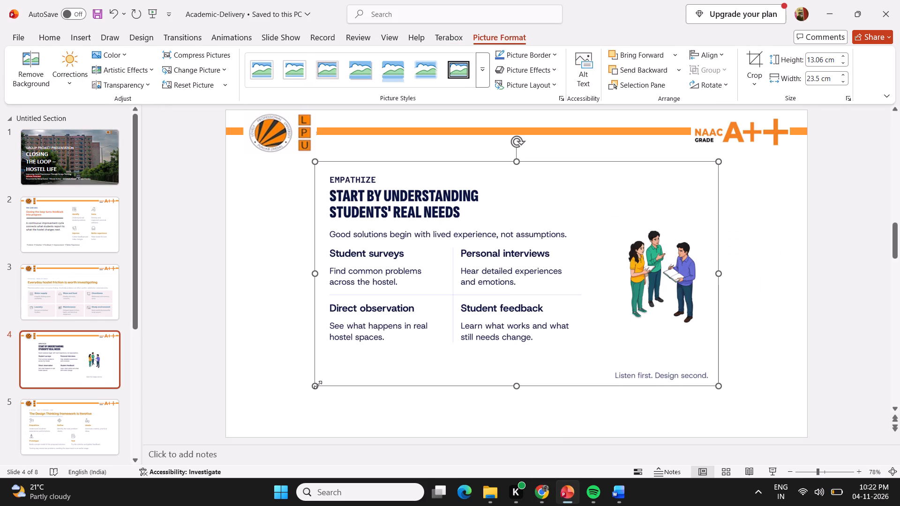
pyautogui.moveTo(315, 385); pyautogui.dragTo(281, 416)
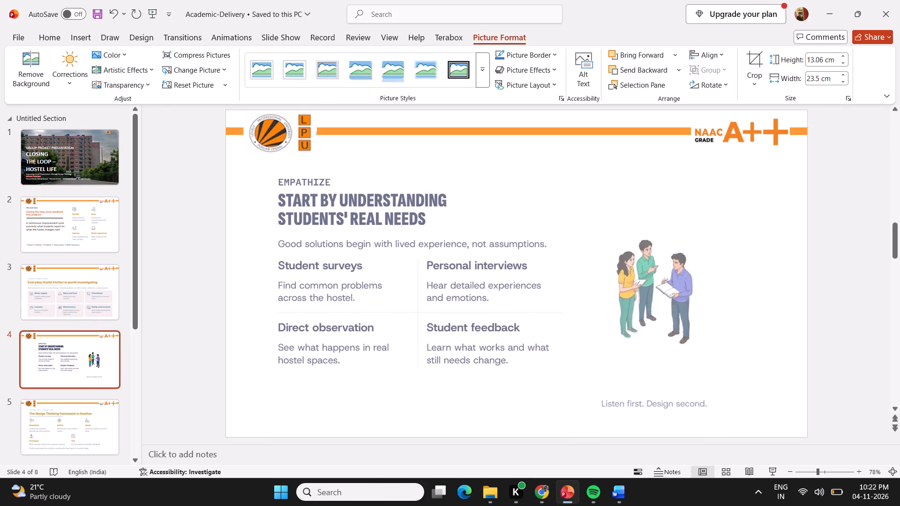
pyautogui.moveTo(281, 416); pyautogui.dragTo(274, 419)
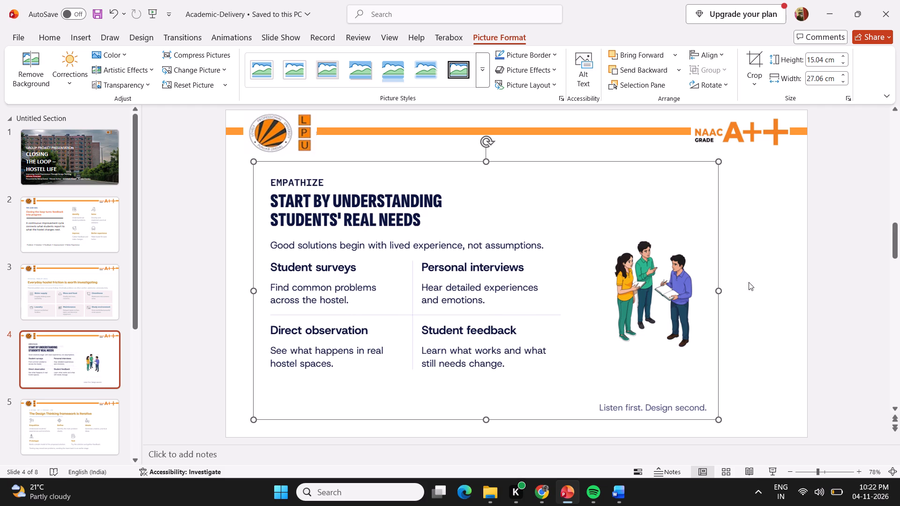
pyautogui.moveTo(717, 289); pyautogui.dragTo(776, 297)
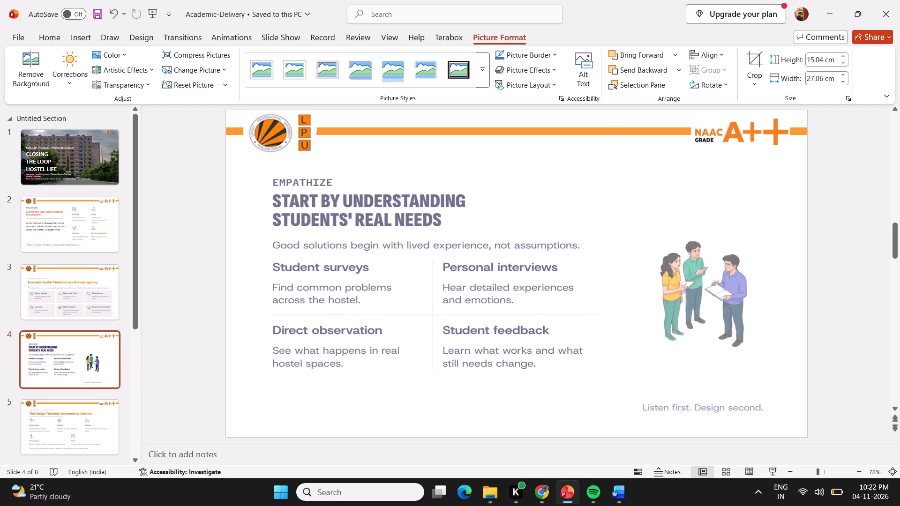
pyautogui.moveTo(776, 297); pyautogui.dragTo(779, 298)
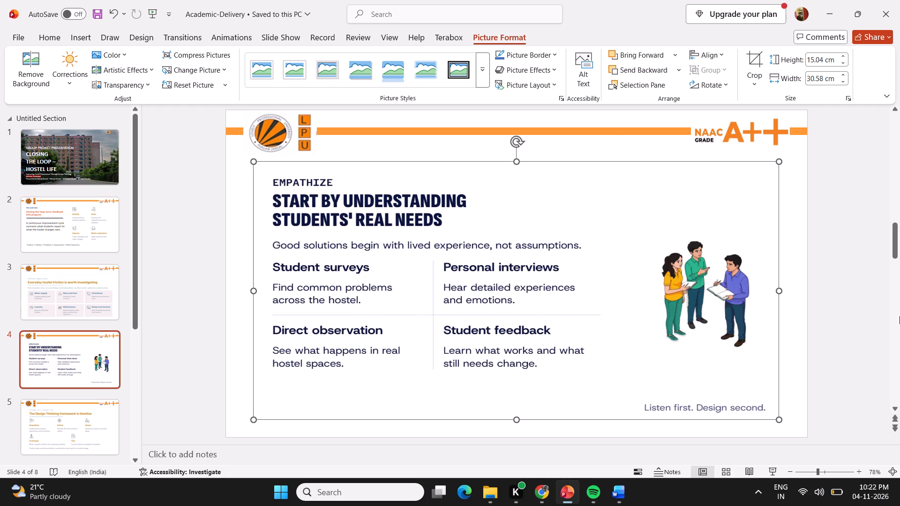
pyautogui.click(899, 316)
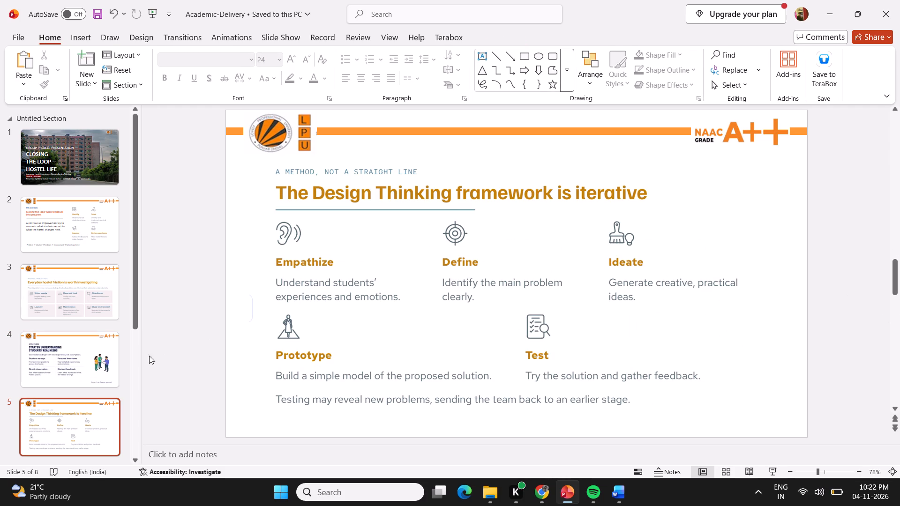
pyautogui.click(106, 372)
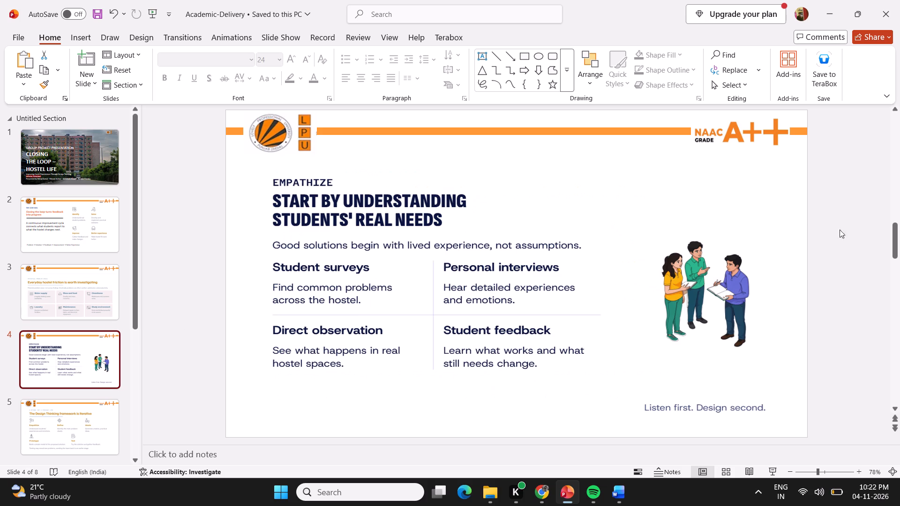
pyautogui.click(850, 230)
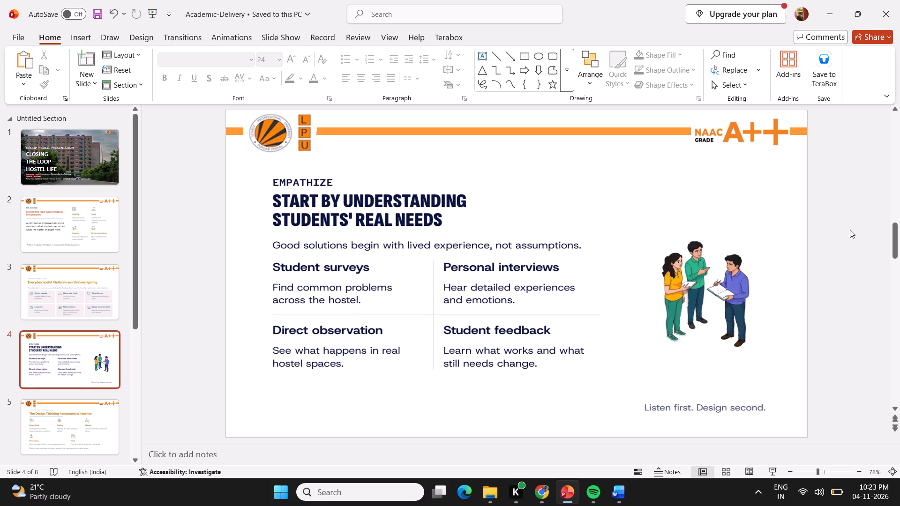
# Review the rebuilt deck slide by slide from slide 1 to slide 7.
pyautogui.click(75, 156)
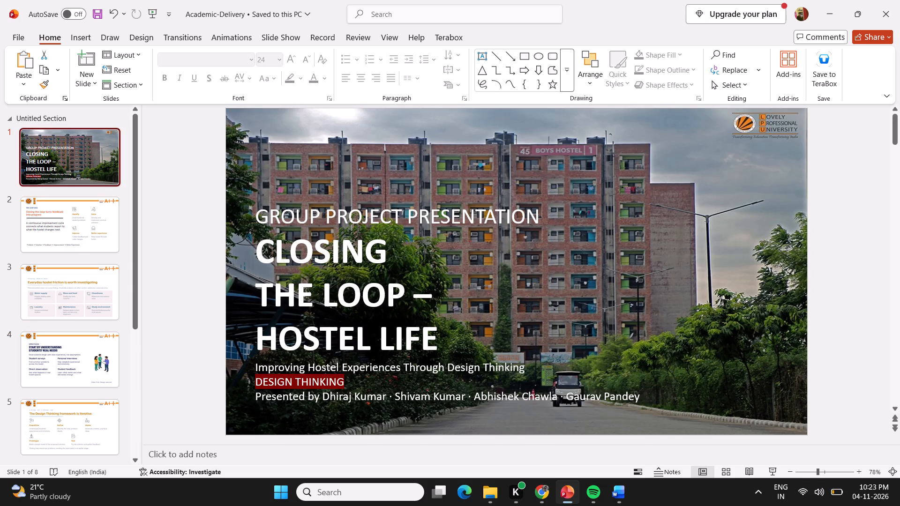
pyautogui.press('Down')
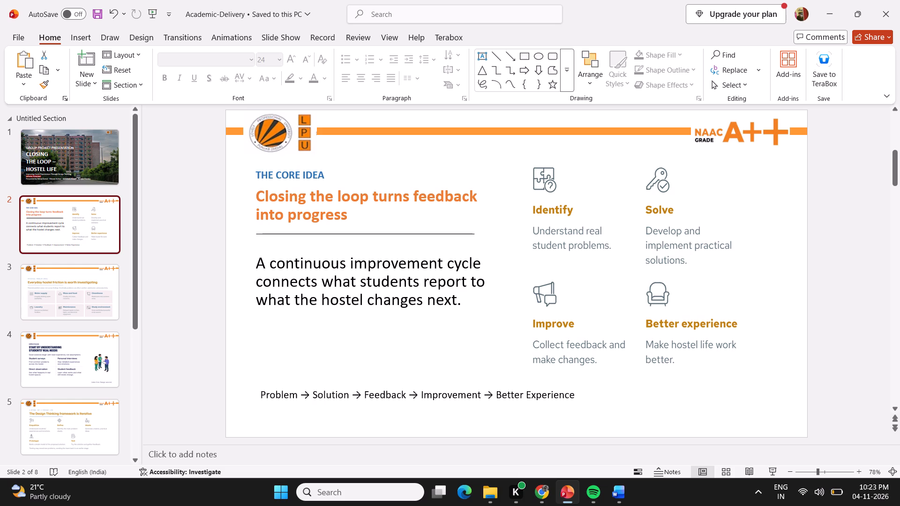
pyautogui.press('Down')
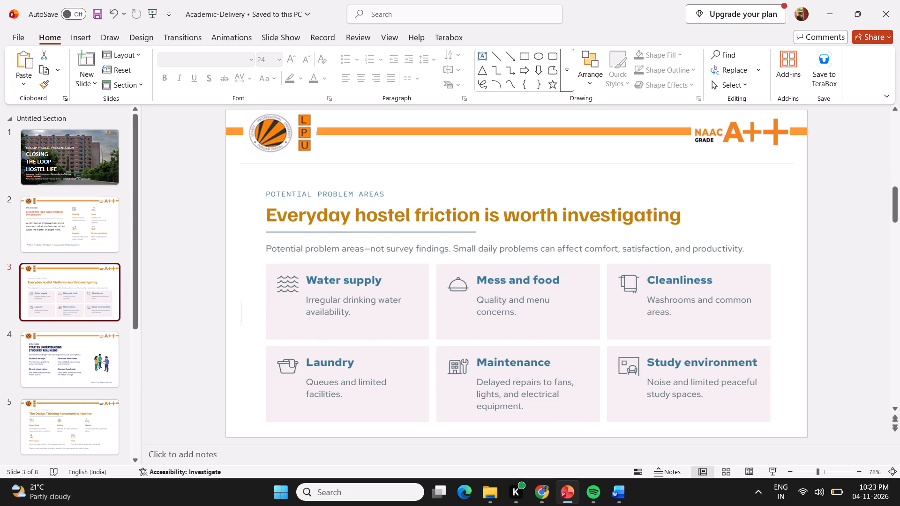
pyautogui.press('Down')
pyautogui.press('Down')
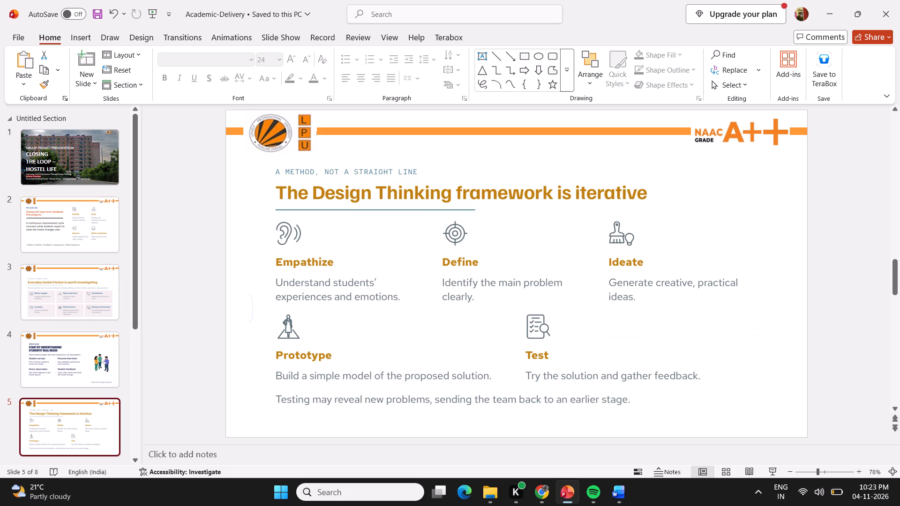
pyautogui.press('Down')
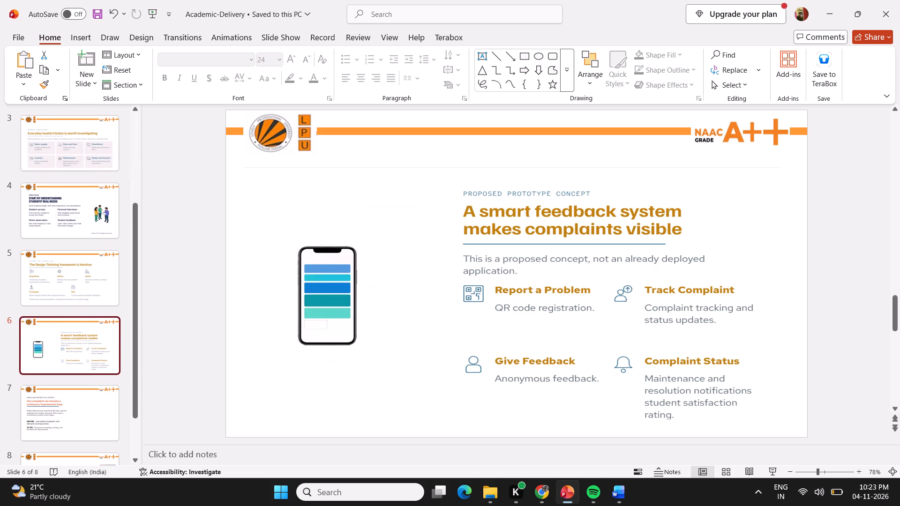
pyautogui.press('Down')
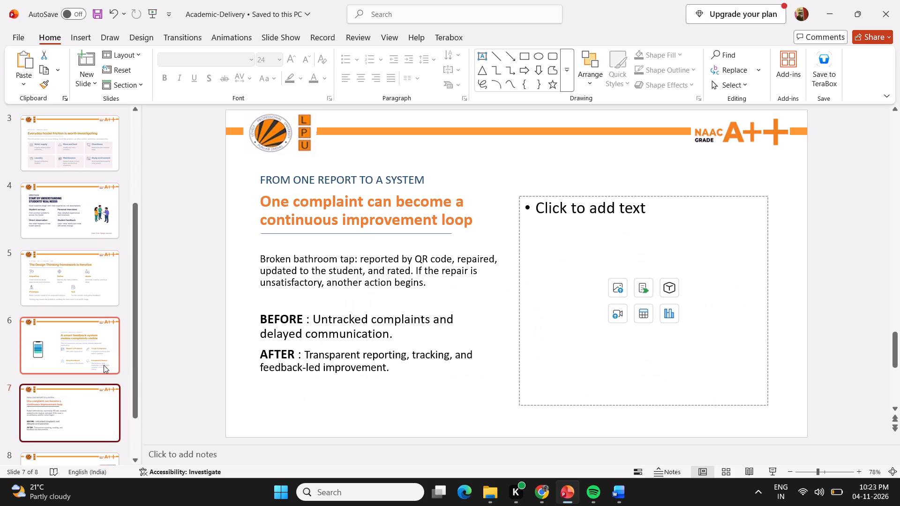
pyautogui.click(546, 494)
pyautogui.scroll(-4, 532, 289)
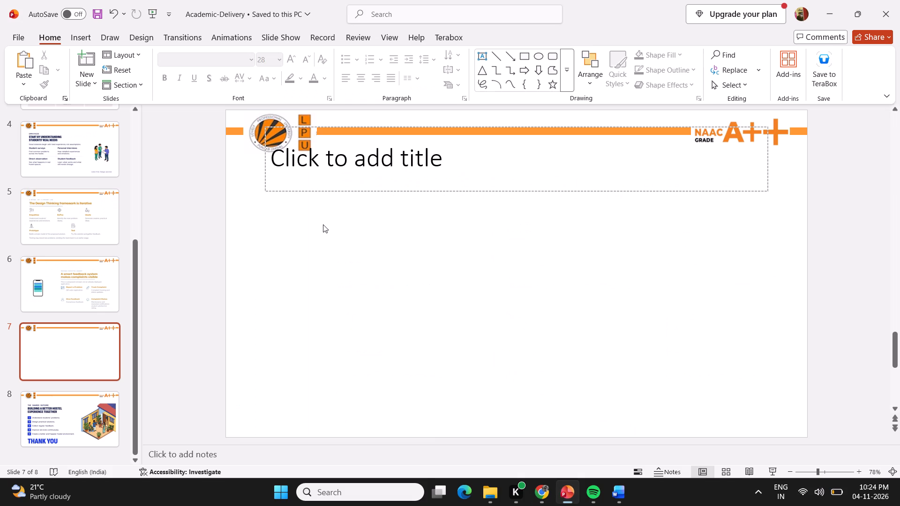
pyautogui.hotkey('ctrl', 'v')
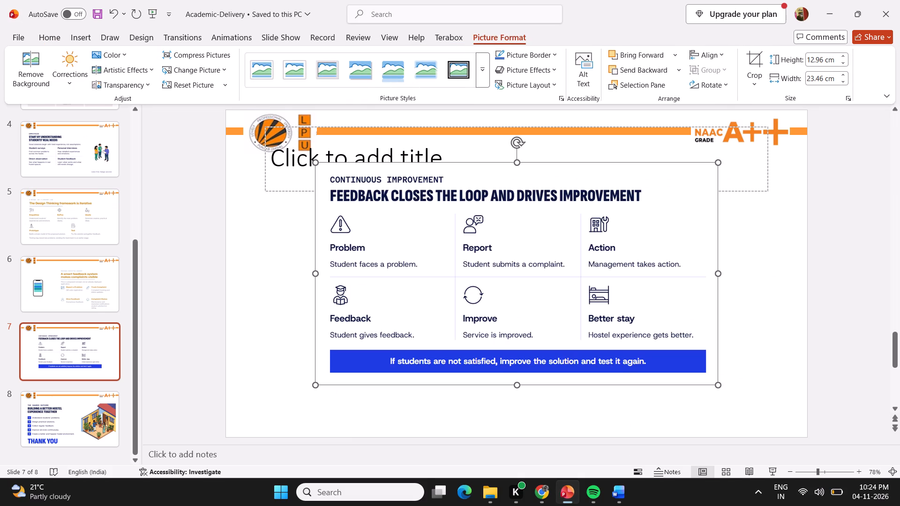
# Delete the empty title placeholder behind the pasted picture on slide 7.
pyautogui.click(264, 127)
pyautogui.click(266, 128)
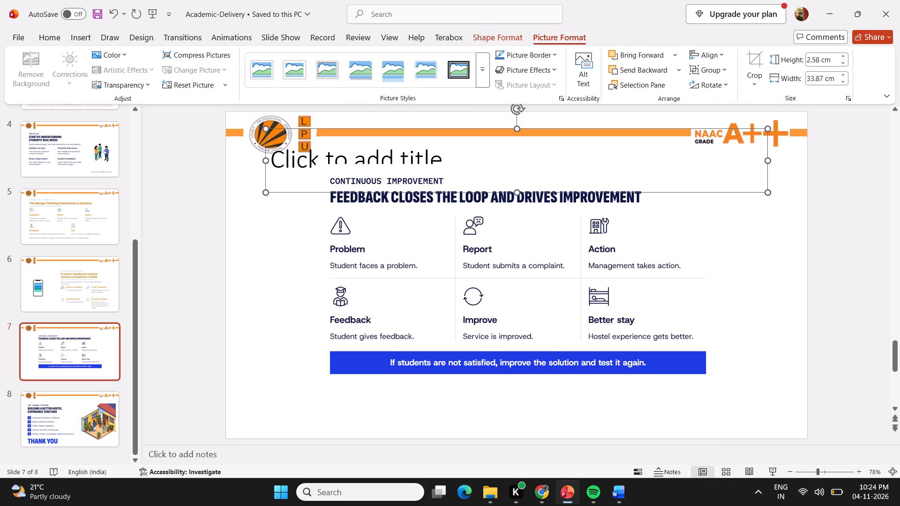
pyautogui.press('BackSpace')
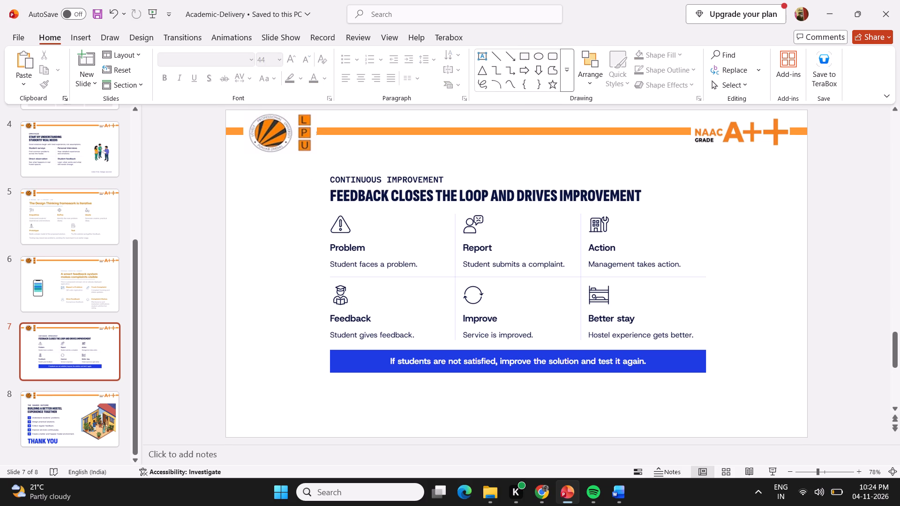
# Stretch the Continuous Improvement picture on slide 7 to fill nearly the whole area below the orange header band.
pyautogui.click(366, 217)
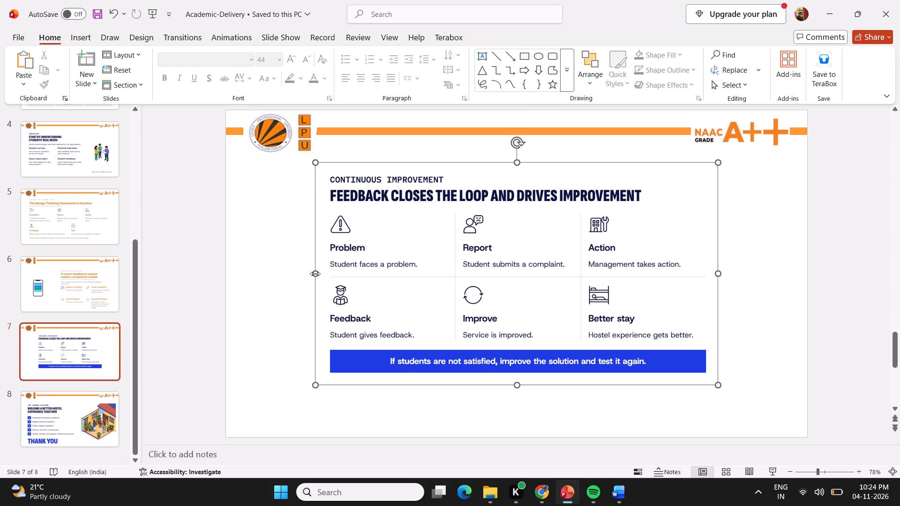
pyautogui.moveTo(315, 274); pyautogui.dragTo(247, 282)
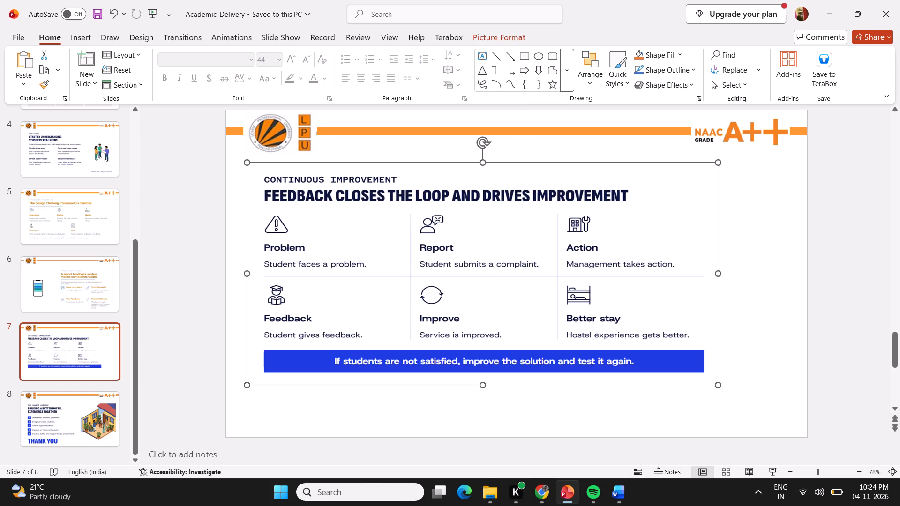
pyautogui.moveTo(719, 273); pyautogui.dragTo(796, 288)
pyautogui.moveTo(522, 382); pyautogui.dragTo(524, 417)
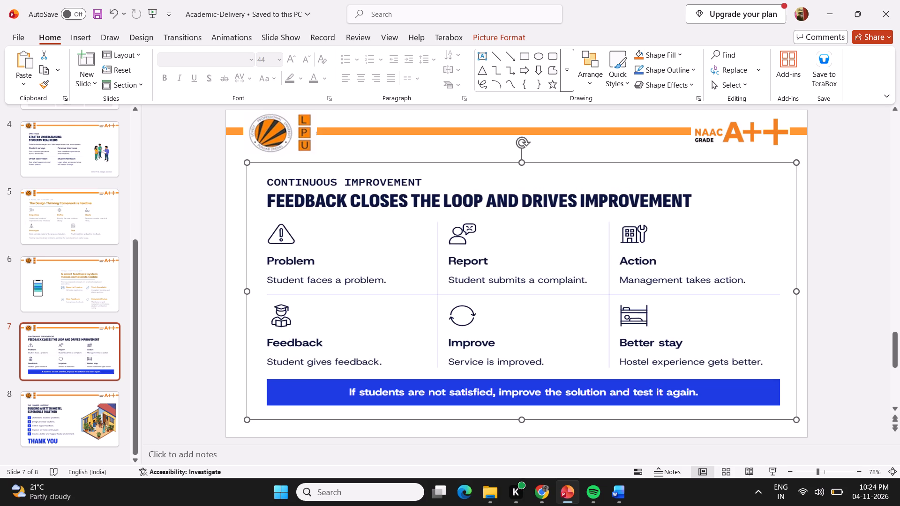
pyautogui.moveTo(521, 162); pyautogui.dragTo(521, 167)
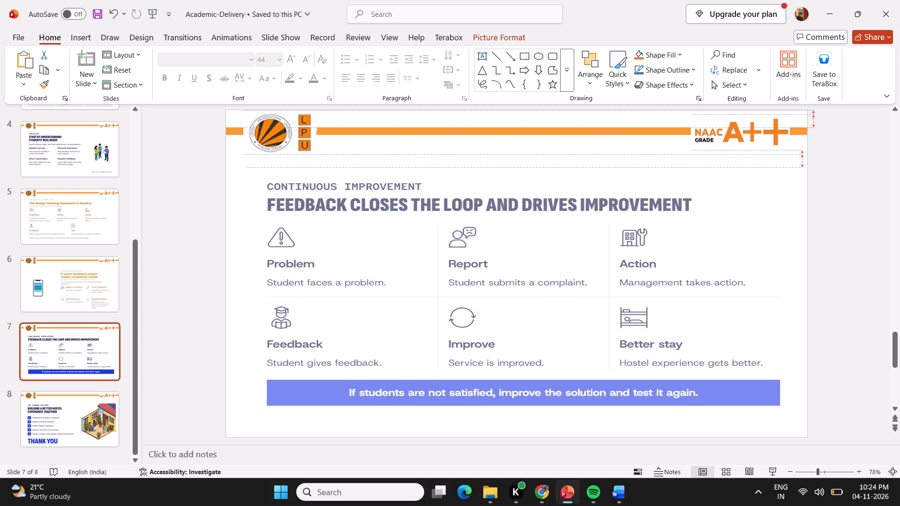
pyautogui.moveTo(521, 167); pyautogui.dragTo(521, 167)
pyautogui.click(819, 227)
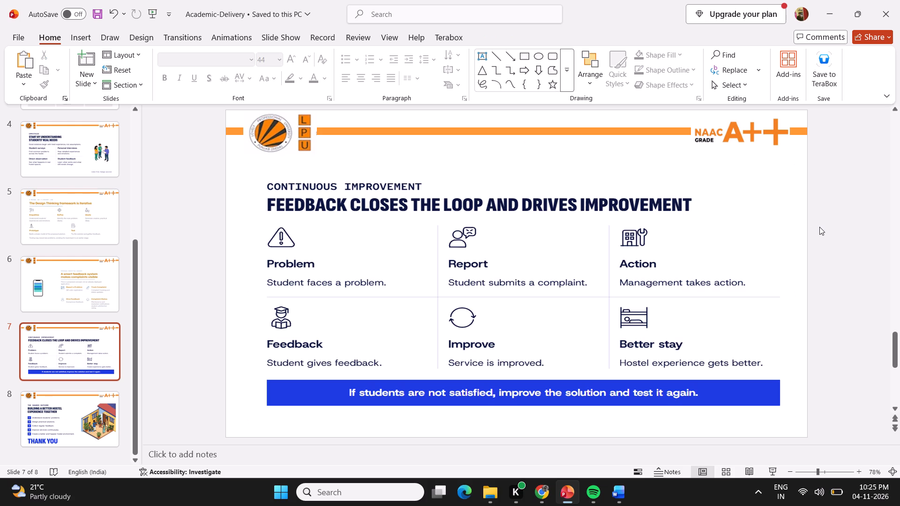
pyautogui.click(612, 169)
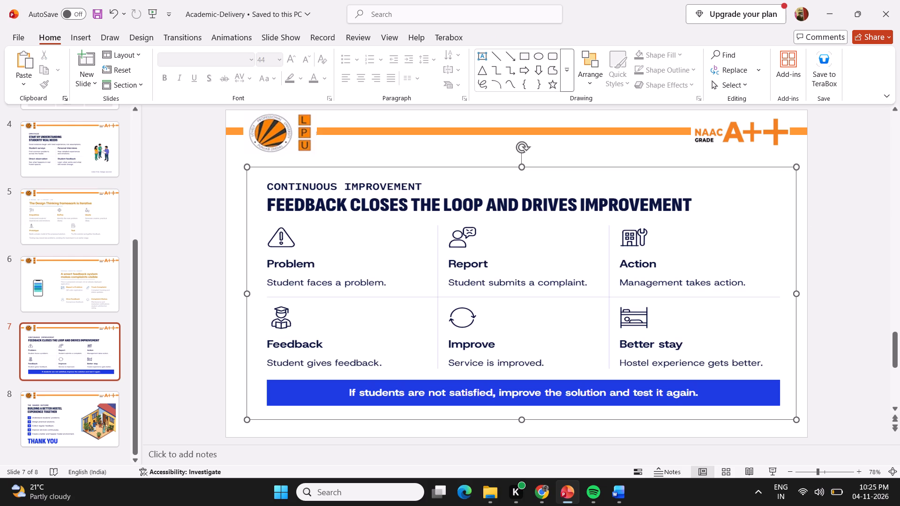
pyautogui.click(522, 166)
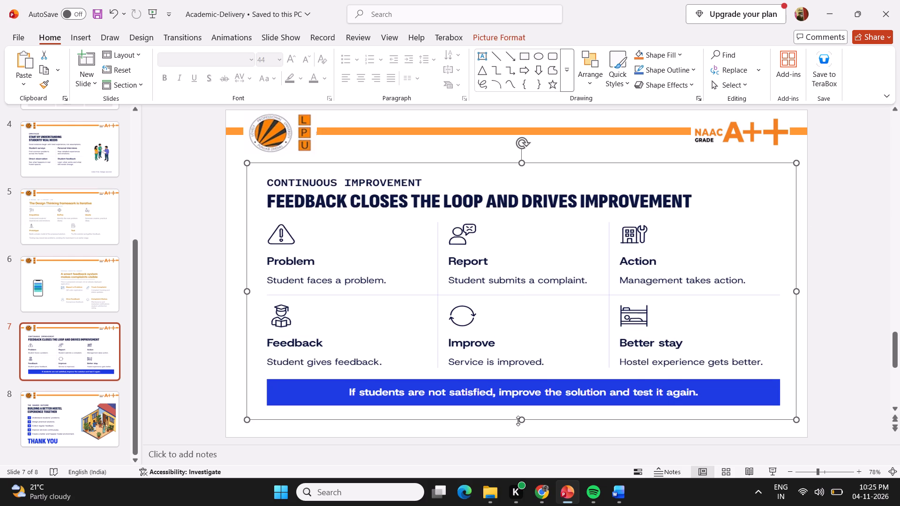
pyautogui.moveTo(524, 420); pyautogui.dragTo(523, 426)
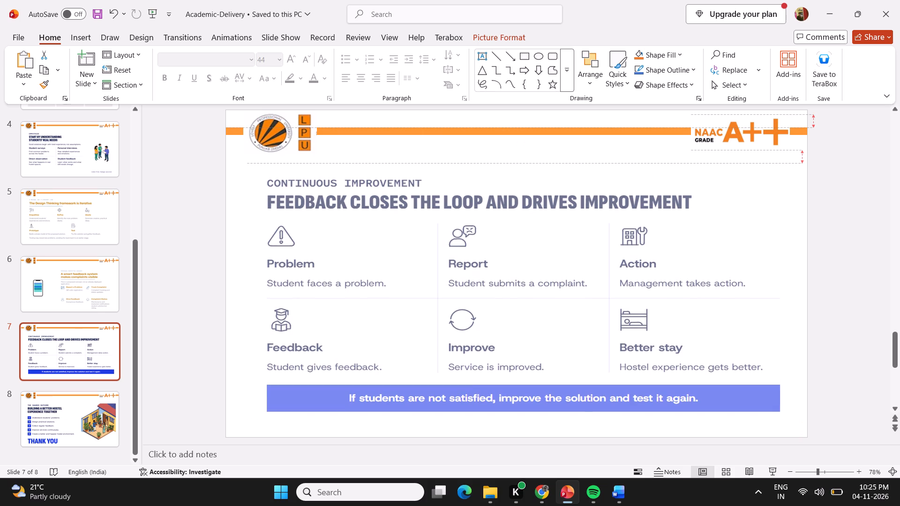
pyautogui.moveTo(523, 426); pyautogui.dragTo(523, 426)
pyautogui.click(832, 284)
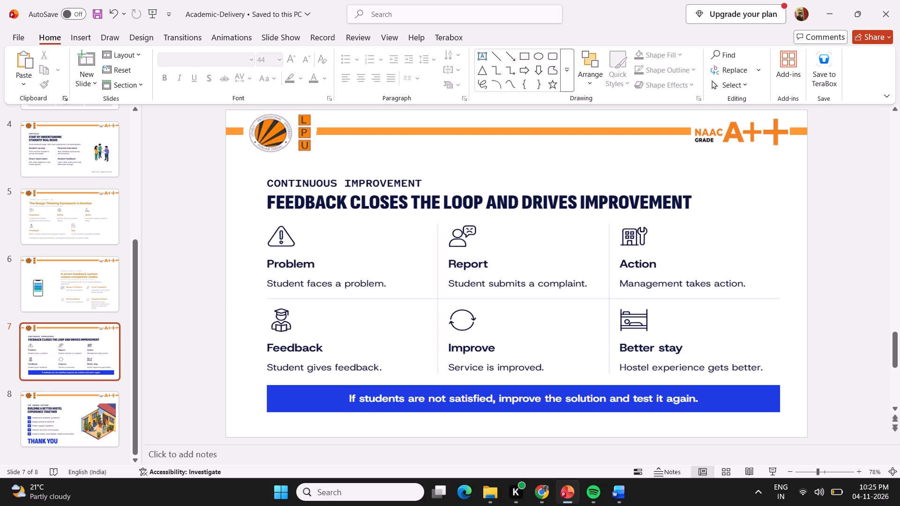
# Review the deck from slide 1 through slide 8, comparing the styling of slides 2, 3 and 4.
pyautogui.scroll(8, 74, 236)
pyautogui.click(76, 153)
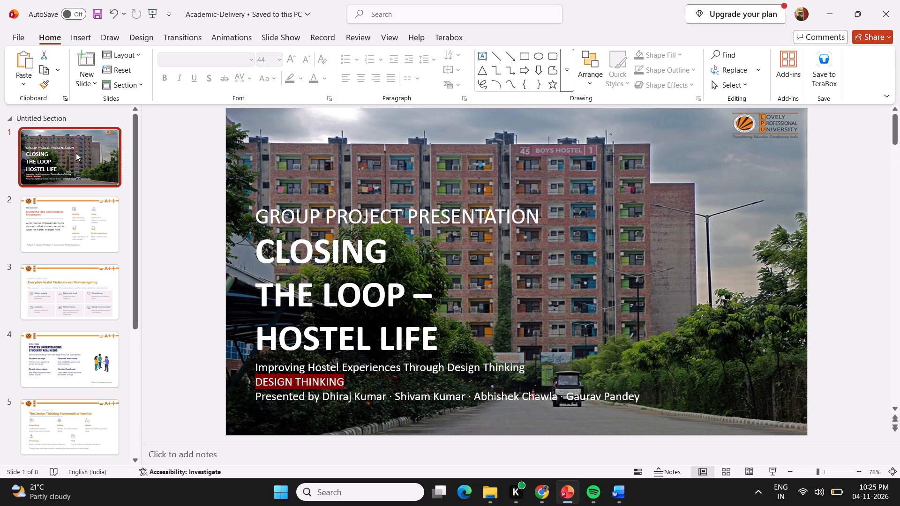
pyautogui.press('Down')
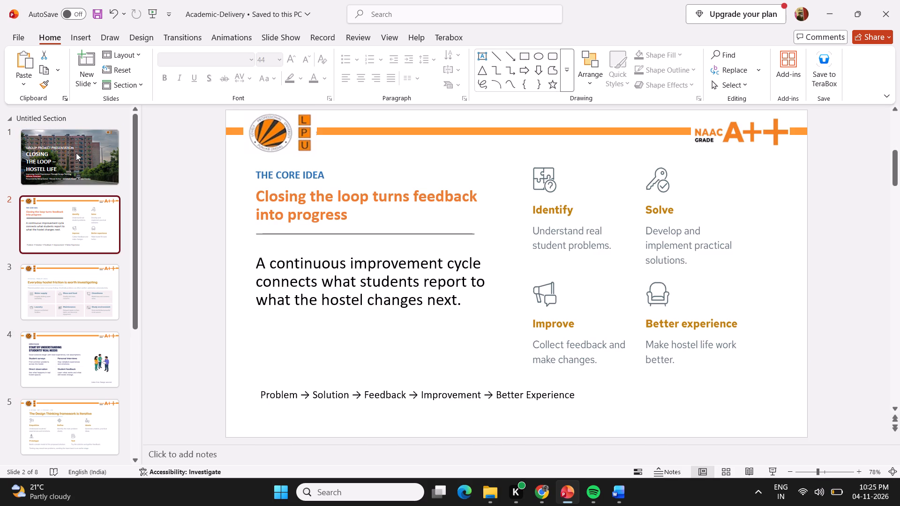
pyautogui.press('Down')
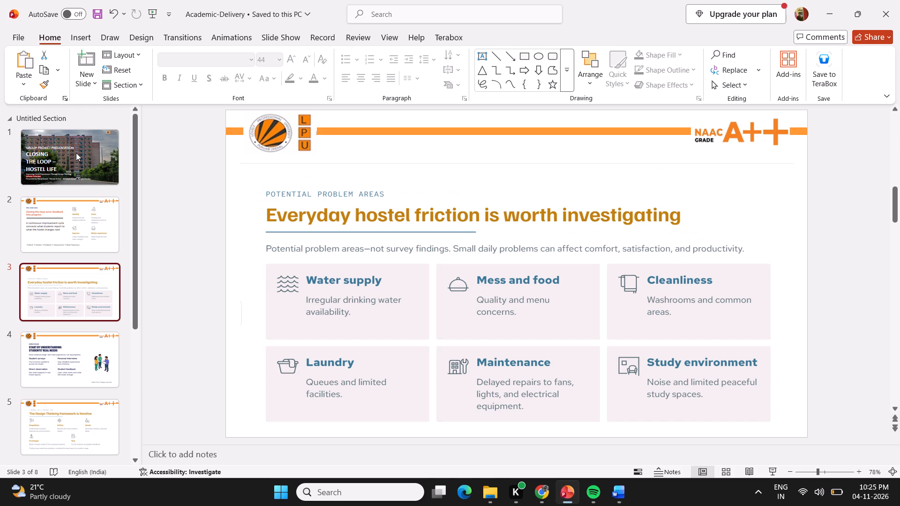
pyautogui.press('Up')
pyautogui.press('Down')
pyautogui.press('Down')
pyautogui.press('Up')
pyautogui.press('Down')
pyautogui.press('Up')
pyautogui.press('Up')
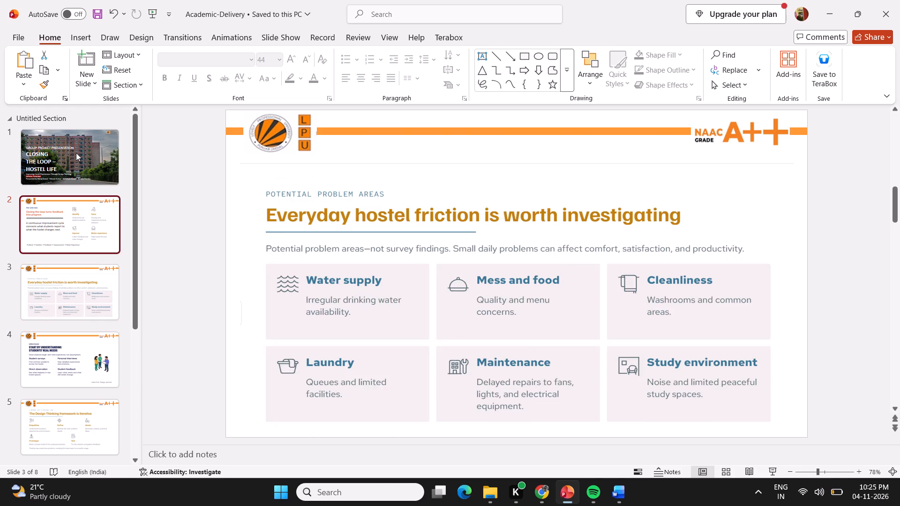
pyautogui.press('Down')
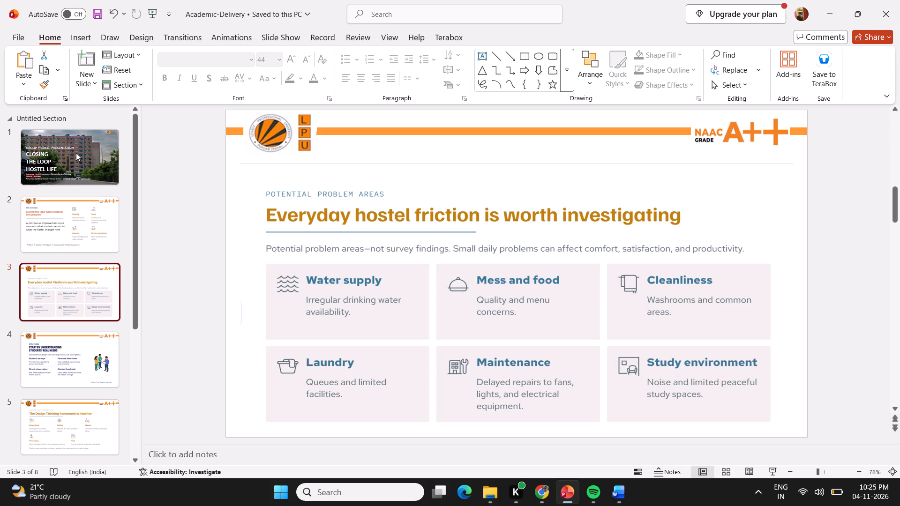
pyautogui.press('Down')
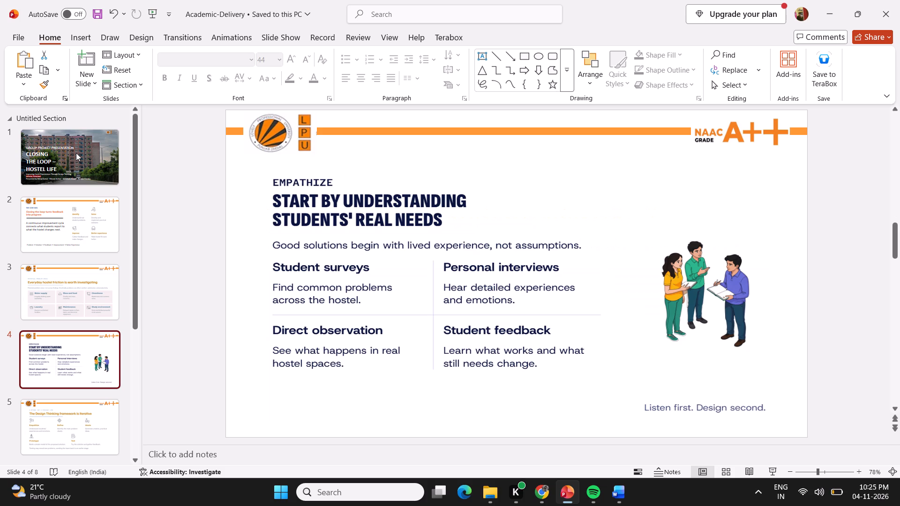
pyautogui.press('Down')
pyautogui.press('Down')
pyautogui.press('Down')
pyautogui.press('Down')
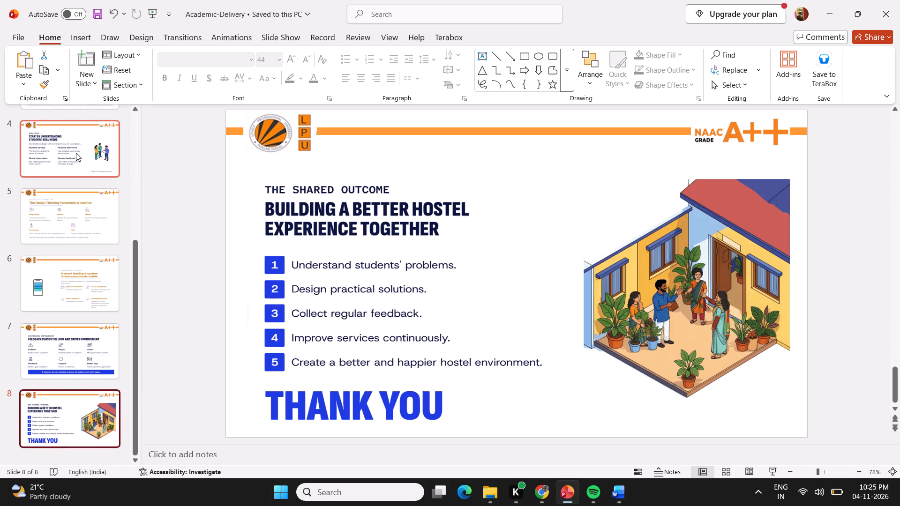
# Return to the title slide and review each slide in order from slide 1 through slide 8.
pyautogui.press('Up')
pyautogui.press('Up')
pyautogui.press('Up')
pyautogui.press('Up')
pyautogui.press('Up')
pyautogui.press('Up')
pyautogui.press('Up')
pyautogui.press('Up')
pyautogui.press('Up')
pyautogui.press('Up')
pyautogui.press('Up')
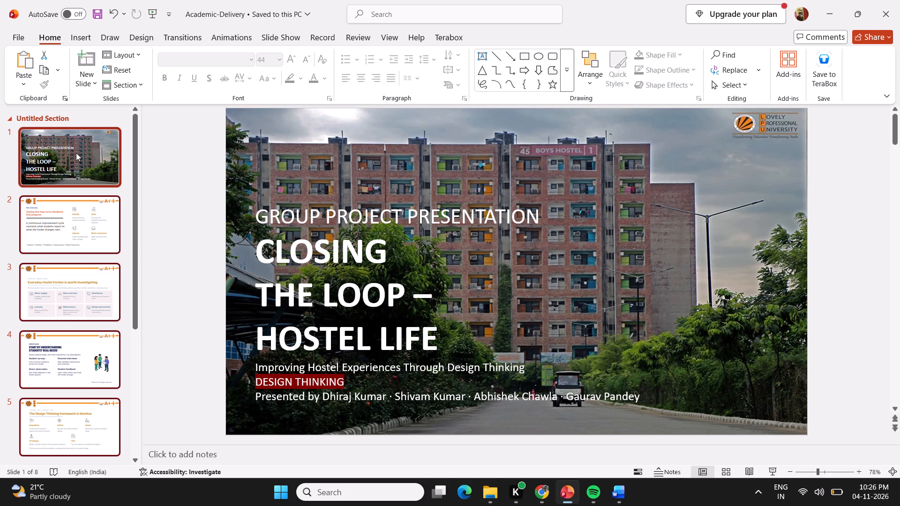
pyautogui.click(107, 220)
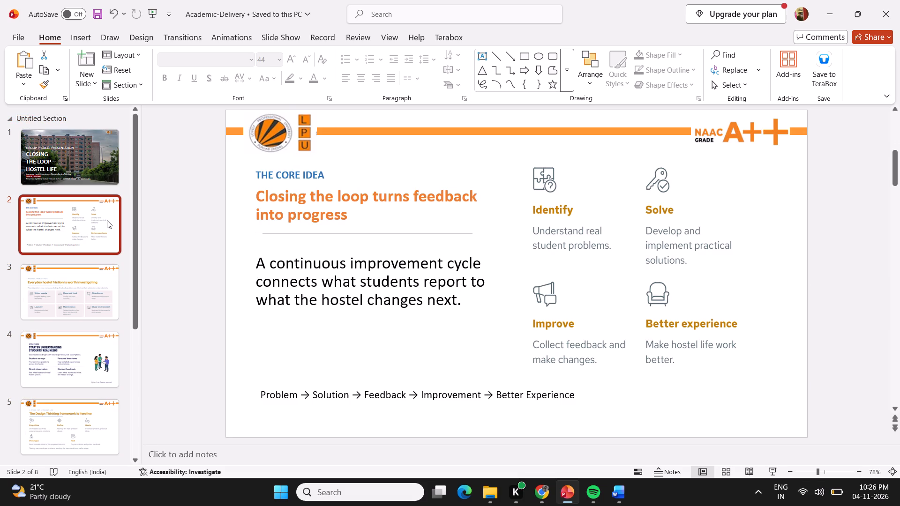
pyautogui.click(37, 291)
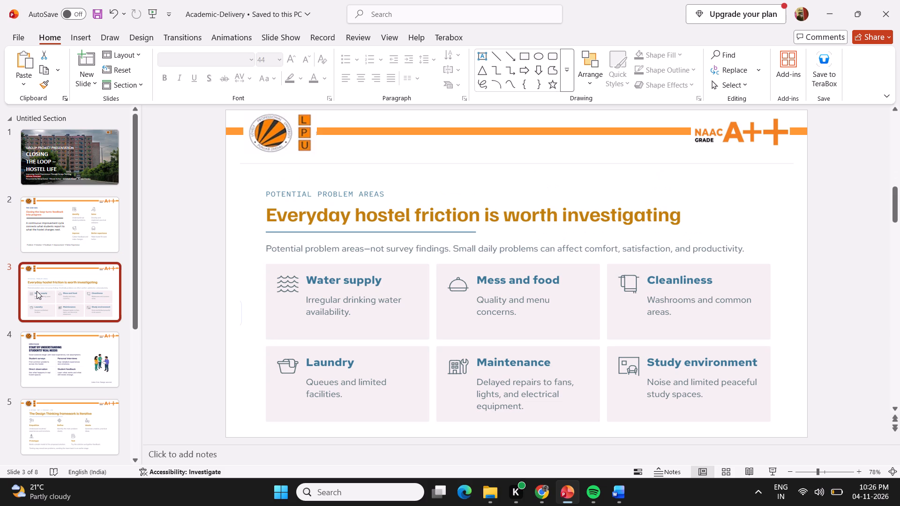
pyautogui.click(41, 350)
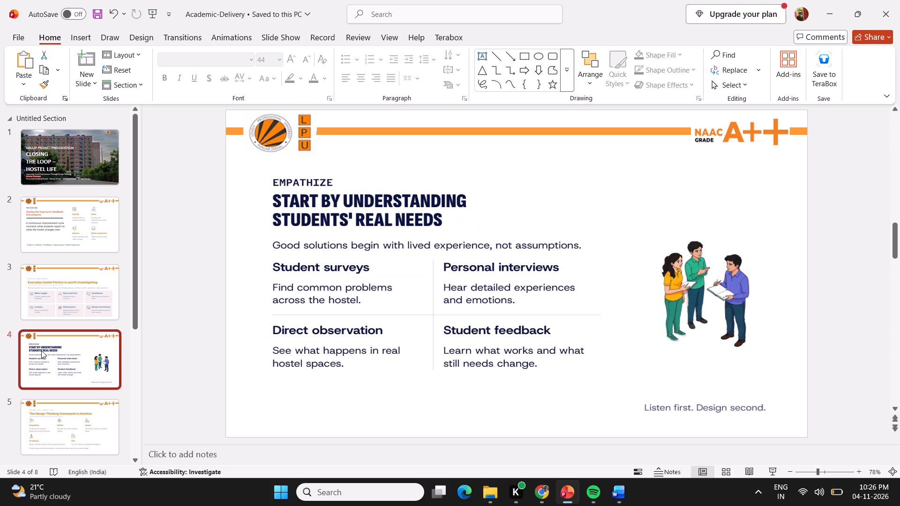
pyautogui.click(33, 420)
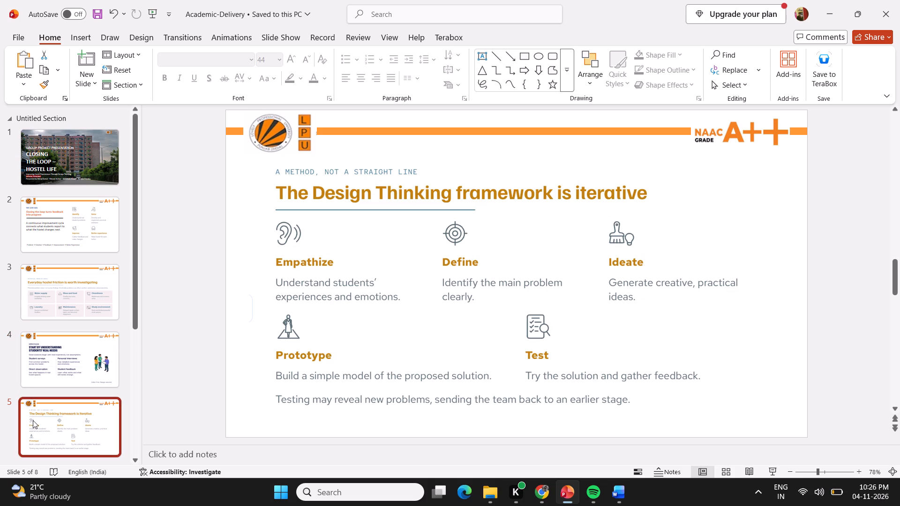
pyautogui.scroll(-1, 33, 420)
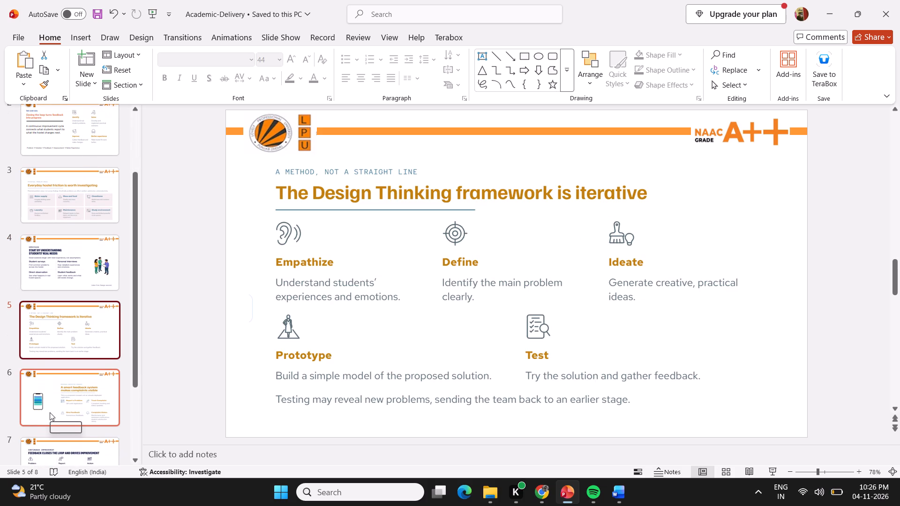
pyautogui.click(50, 412)
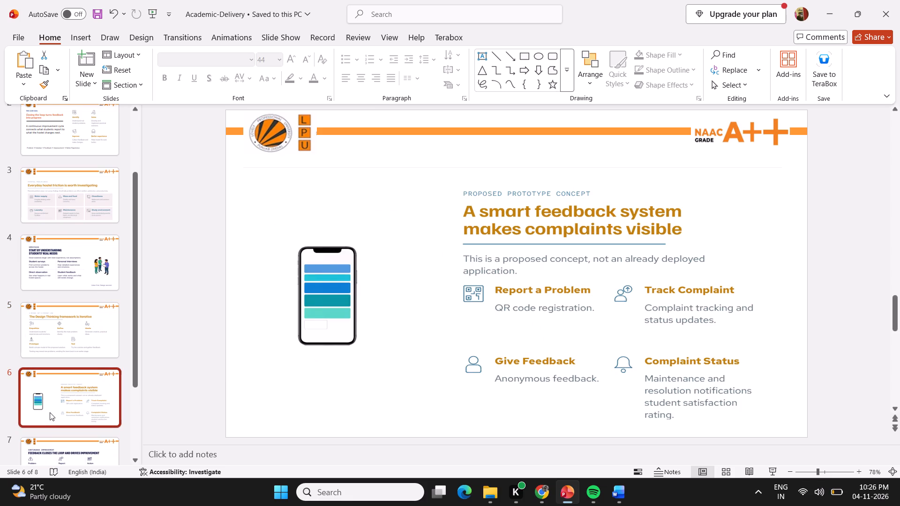
pyautogui.scroll(-2, 50, 412)
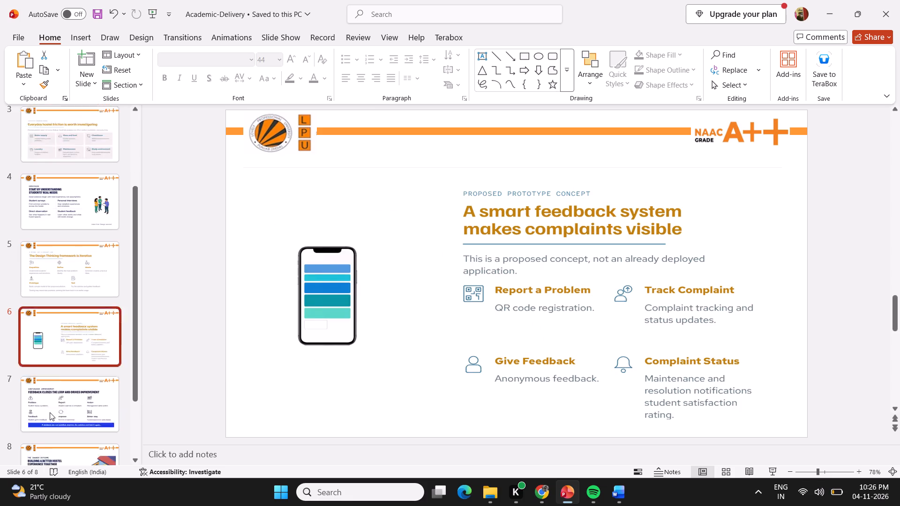
pyautogui.scroll(-1, 50, 412)
pyautogui.click(67, 380)
pyautogui.click(79, 361)
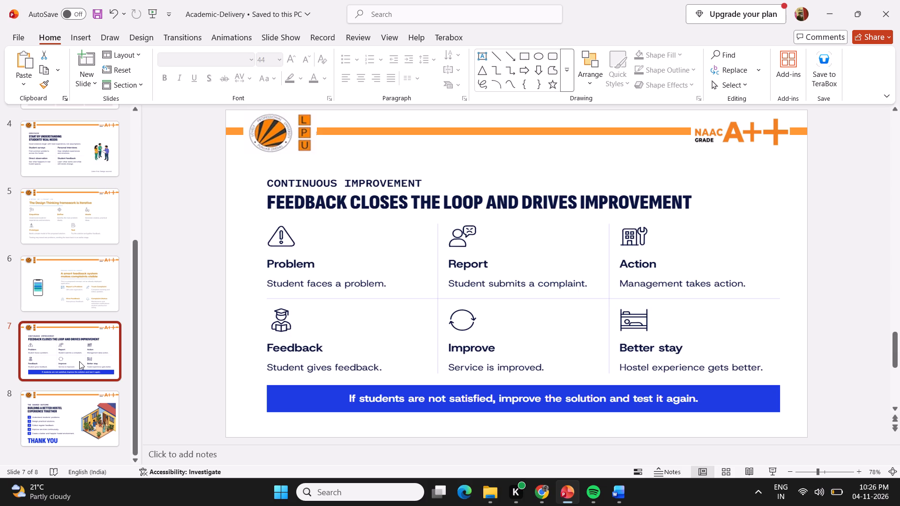
pyautogui.click(81, 418)
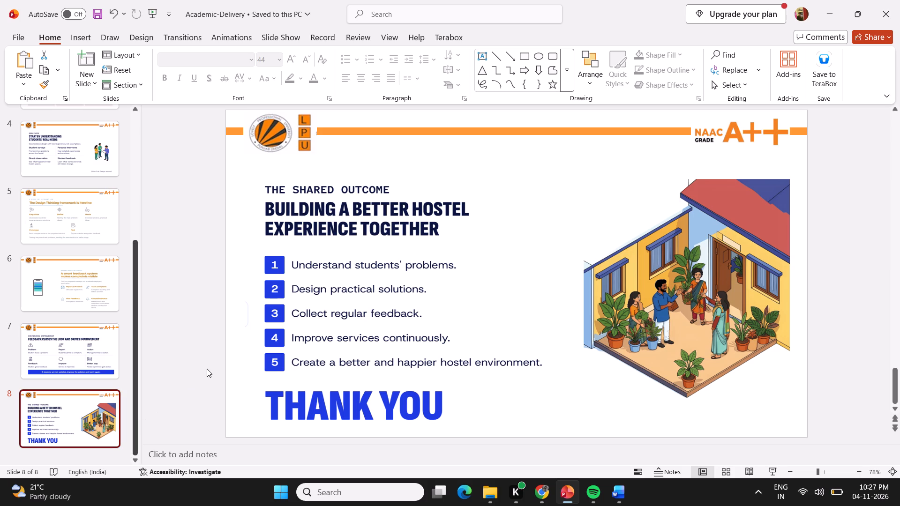
# Recheck slides 2 through 7 one by one, comparing slides 2 and 3, and skim the whole deck back to the title slide.
pyautogui.scroll(6, 207, 369)
pyautogui.click(68, 227)
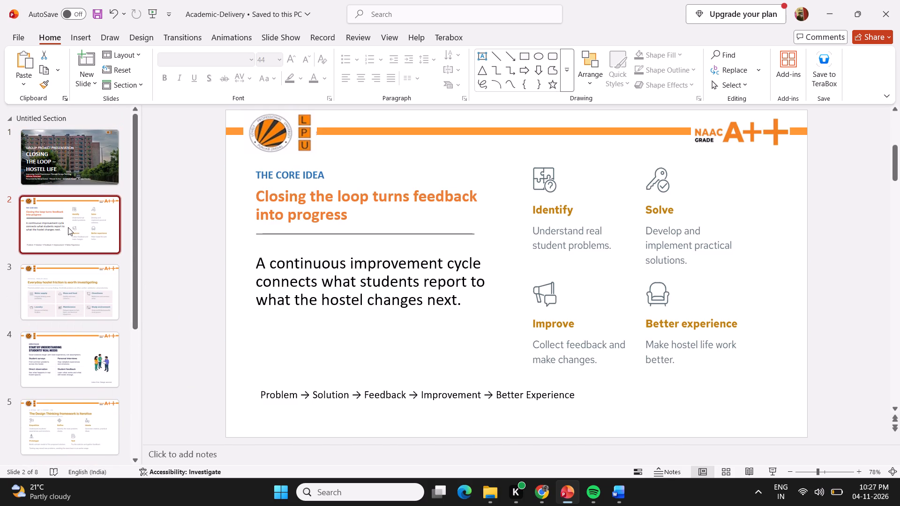
pyautogui.click(77, 275)
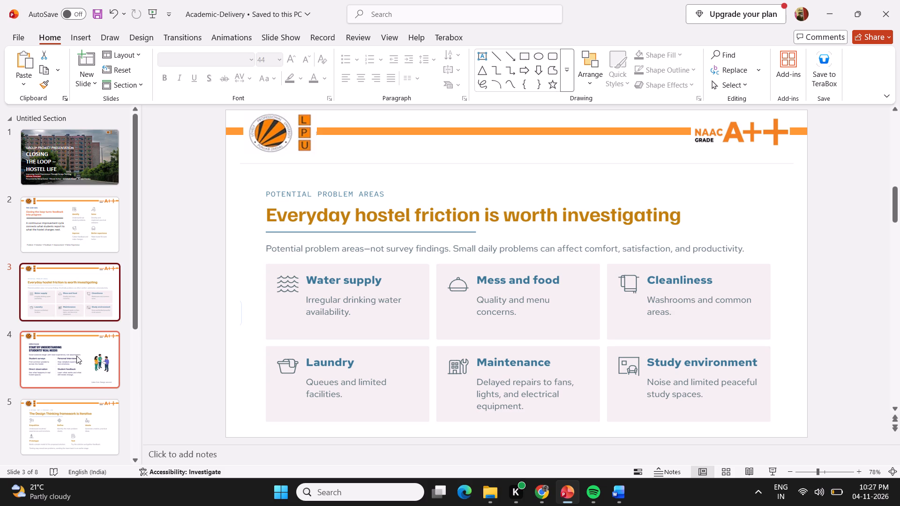
pyautogui.click(78, 228)
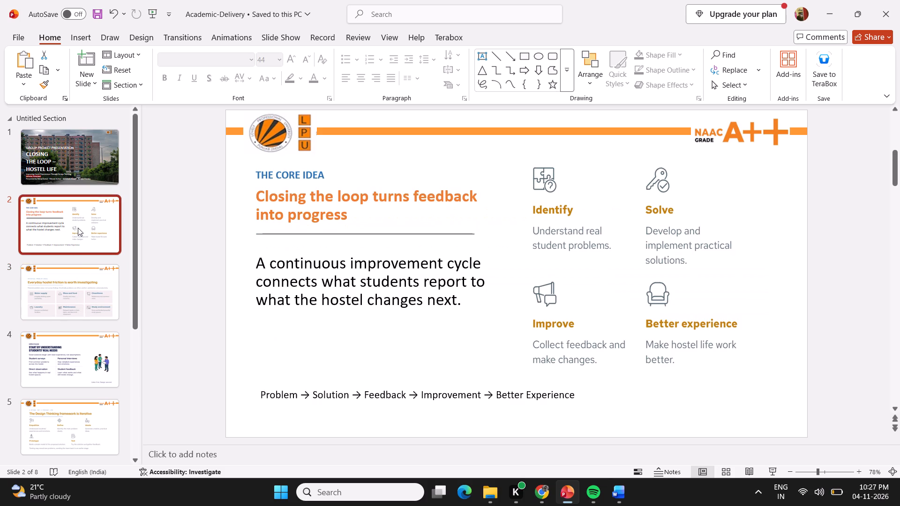
pyautogui.click(76, 290)
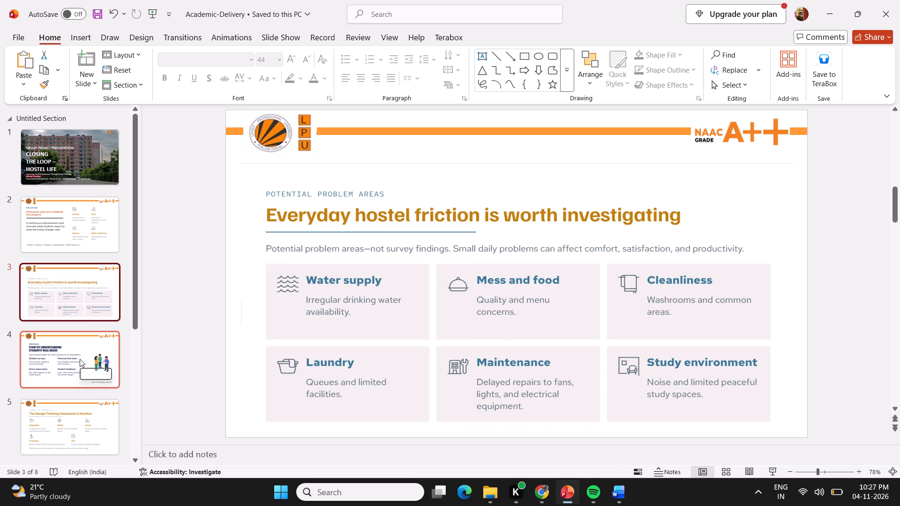
pyautogui.click(80, 359)
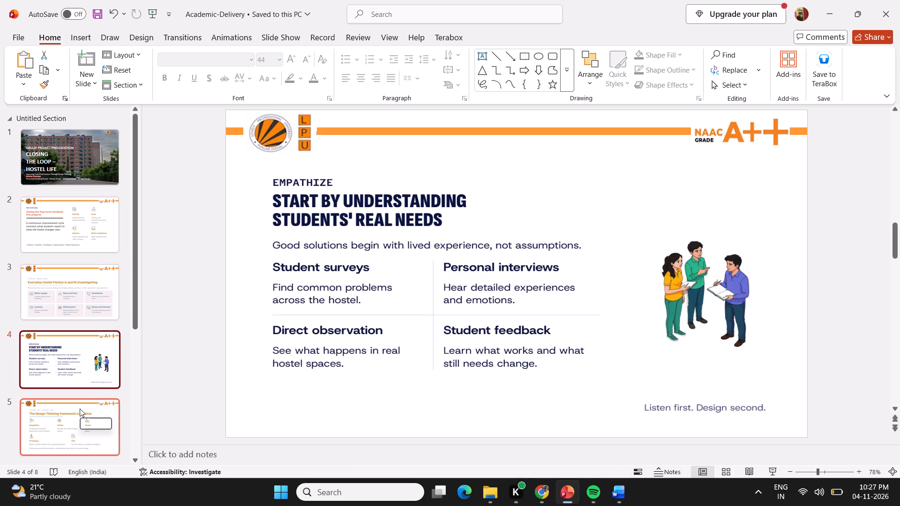
pyautogui.click(80, 409)
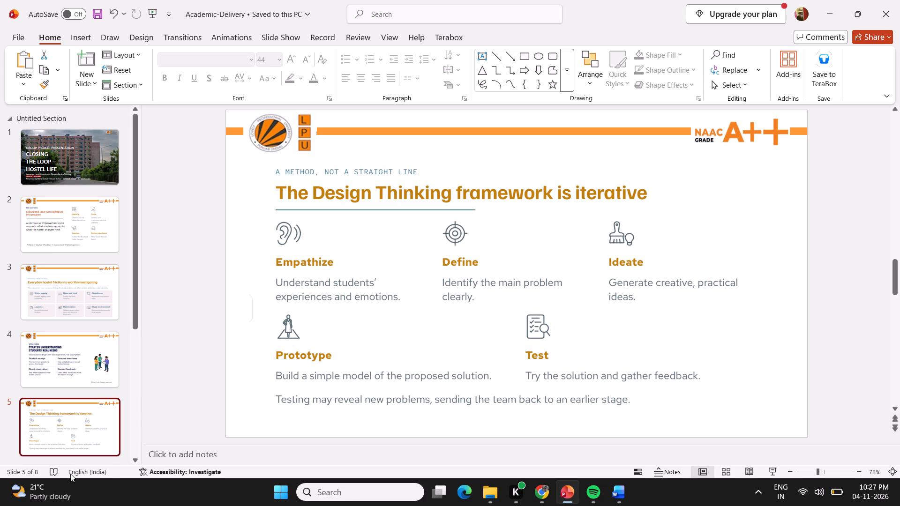
pyautogui.scroll(-1, 70, 419)
pyautogui.click(72, 412)
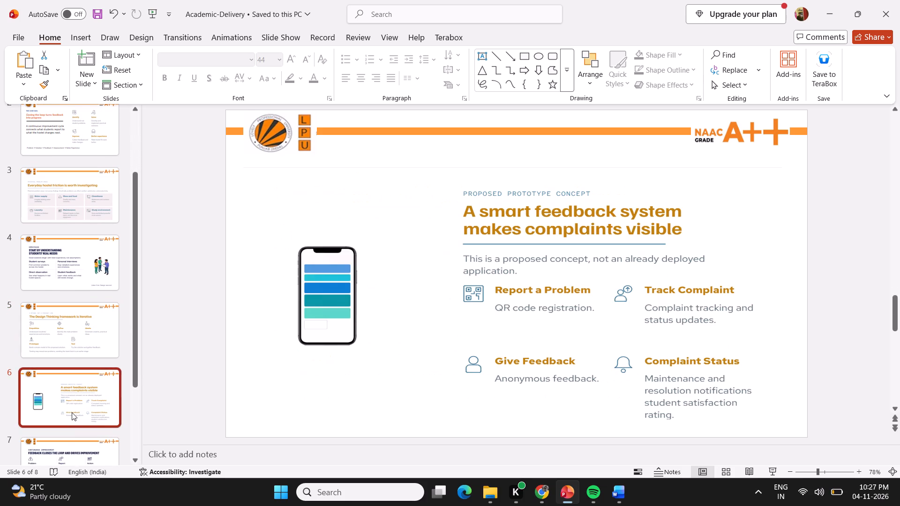
pyautogui.scroll(-2, 72, 412)
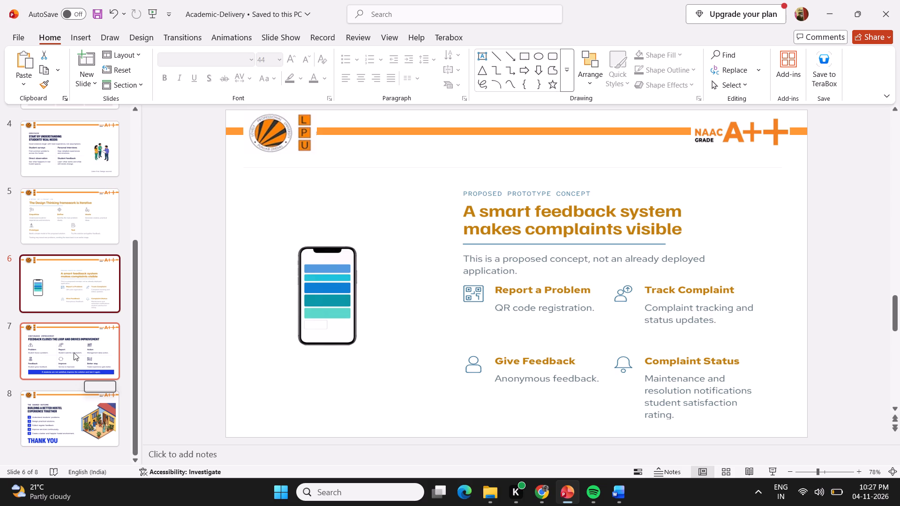
pyautogui.click(74, 352)
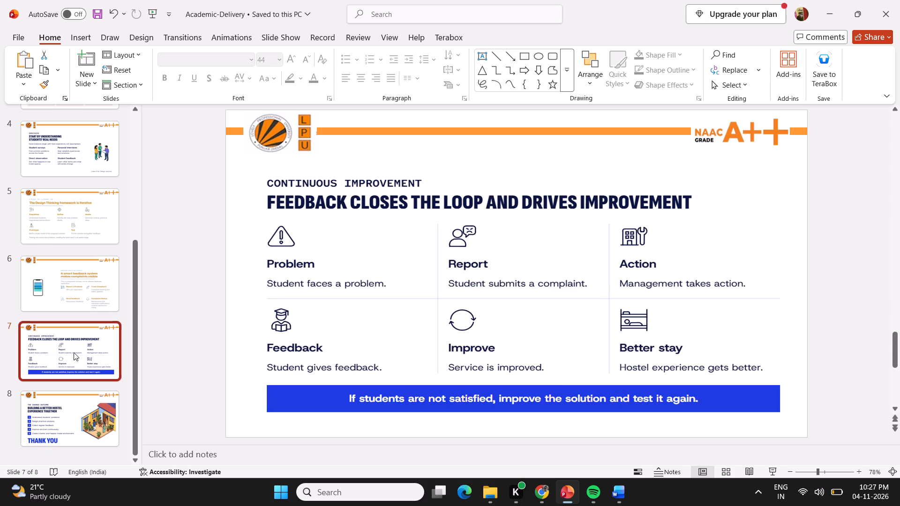
pyautogui.scroll(-1, 74, 352)
pyautogui.scroll(7, 199, 315)
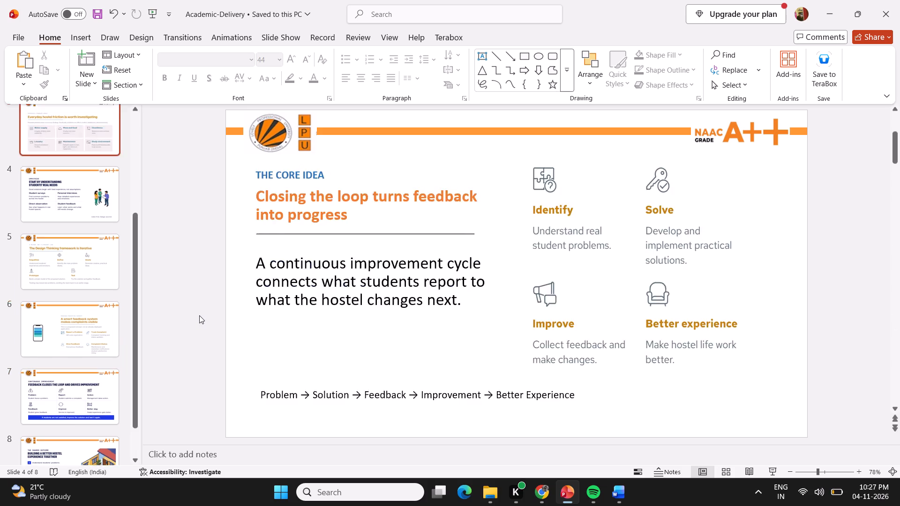
pyautogui.scroll(6, 199, 315)
pyautogui.scroll(-11, 199, 315)
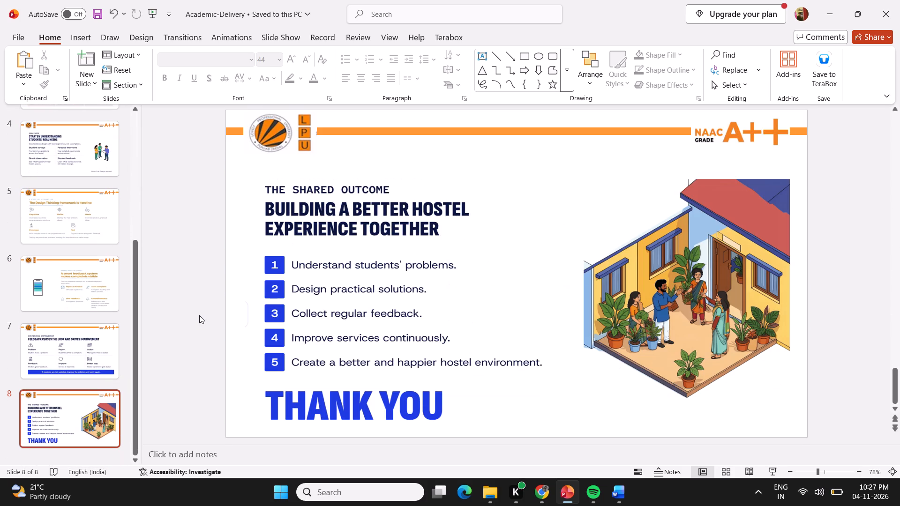
pyautogui.scroll(11, 199, 315)
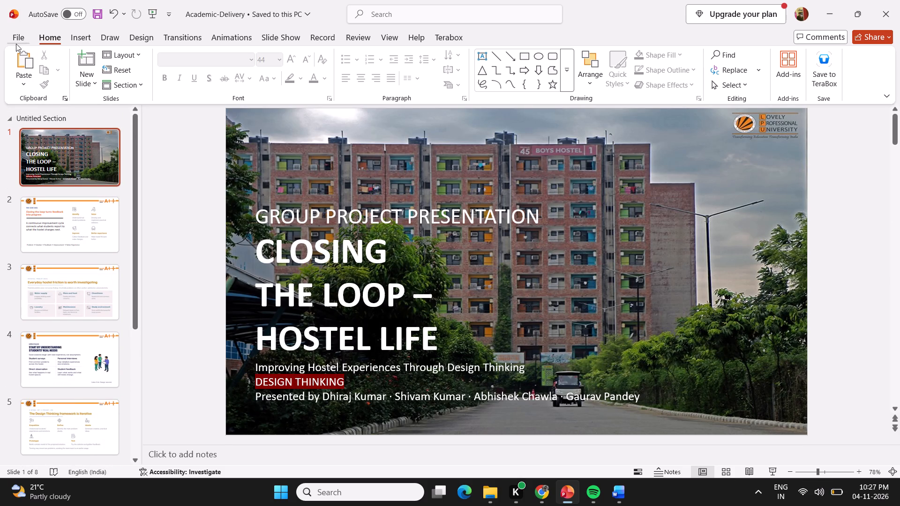
# Export the presentation as a PDF, browsing the folder locations for a place to save it.
pyautogui.click(17, 42)
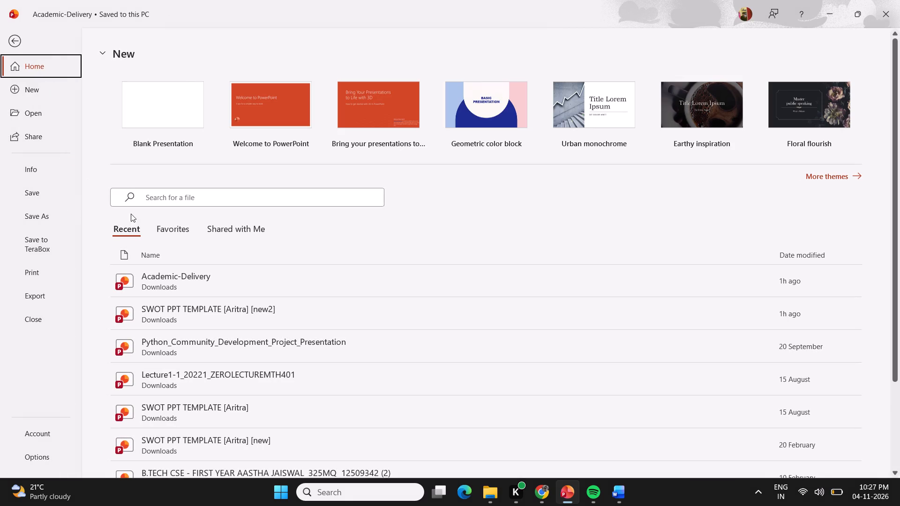
pyautogui.click(31, 294)
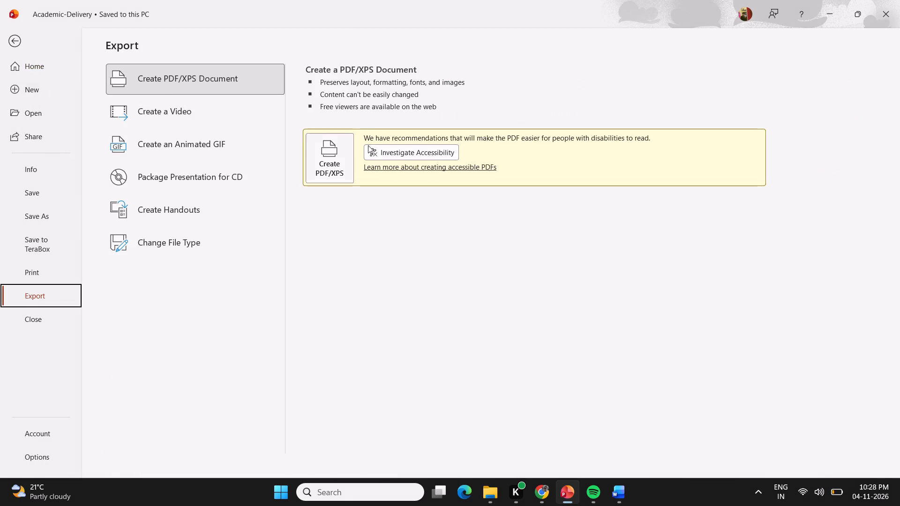
pyautogui.click(345, 161)
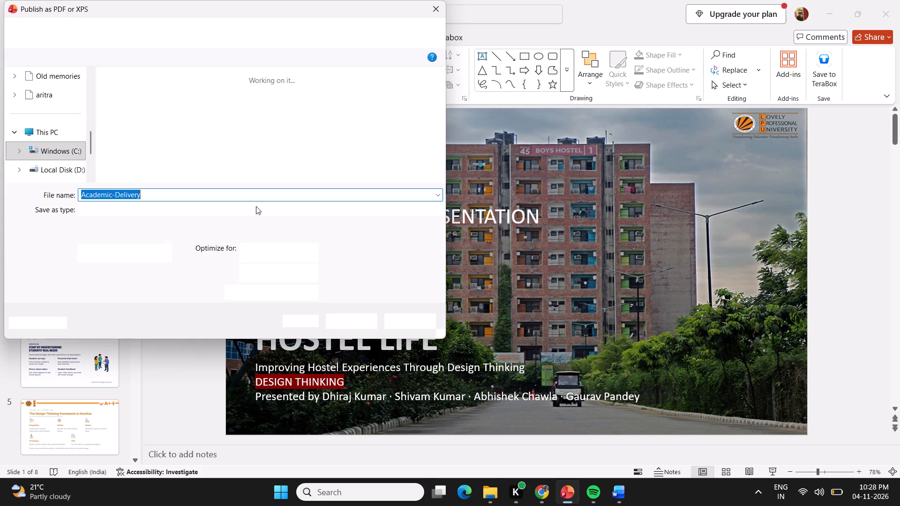
pyautogui.scroll(-1, 58, 164)
pyautogui.scroll(1, 51, 140)
pyautogui.scroll(-1, 45, 135)
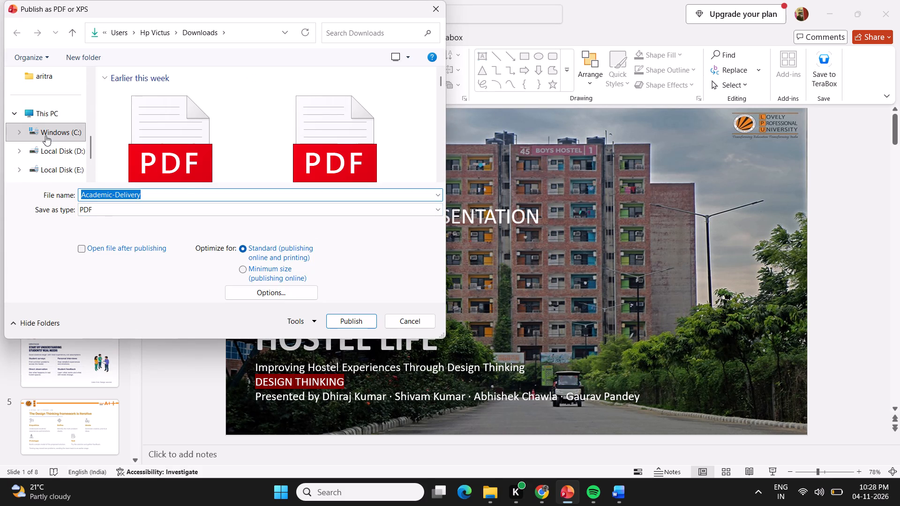
pyautogui.scroll(1, 45, 135)
pyautogui.scroll(-1, 45, 135)
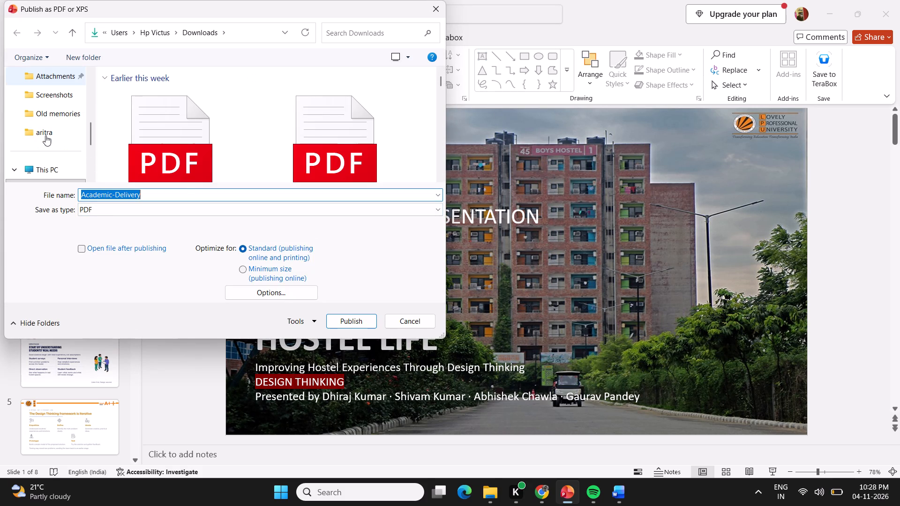
pyautogui.scroll(-3, 45, 135)
pyautogui.scroll(1, 45, 135)
# Publish the presentation as a PDF in the Downloads folder with the file name DHIRAJ THINKING.
pyautogui.scroll(1, 45, 135)
pyautogui.click(41, 95)
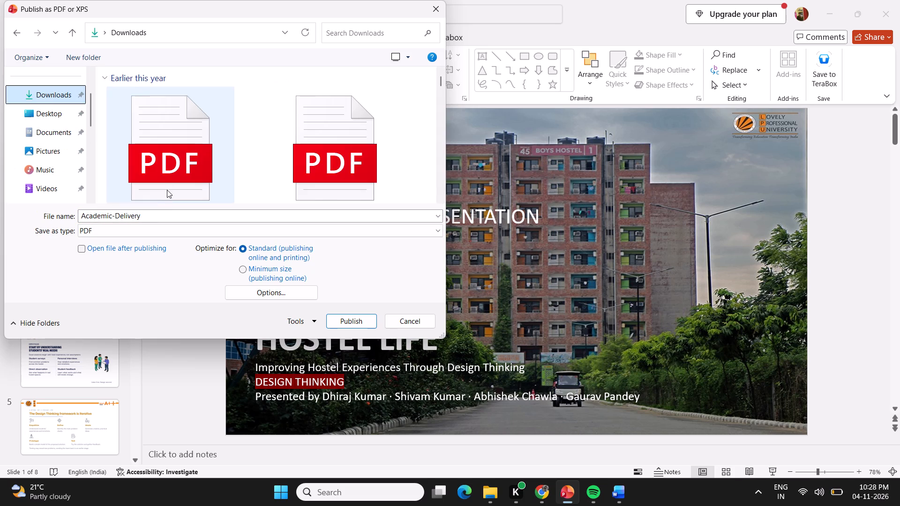
pyautogui.doubleClick(145, 216)
pyautogui.press('BackSpace')
pyautogui.press('BackSpace')
pyautogui.press('BackSpace')
pyautogui.press('BackSpace')
pyautogui.press('BackSpace')
pyautogui.press('BackSpace')
pyautogui.press('BackSpace')
pyautogui.press('BackSpace')
pyautogui.press('BackSpace')
pyautogui.press('BackSpace')
pyautogui.press('BackSpace')
pyautogui.press('BackSpace')
pyautogui.press('BackSpace')
pyautogui.press('BackSpace')
pyautogui.press('BackSpace')
pyautogui.press('BackSpace')
pyautogui.press('BackSpace')
pyautogui.press('BackSpace')
pyautogui.press('BackSpace')
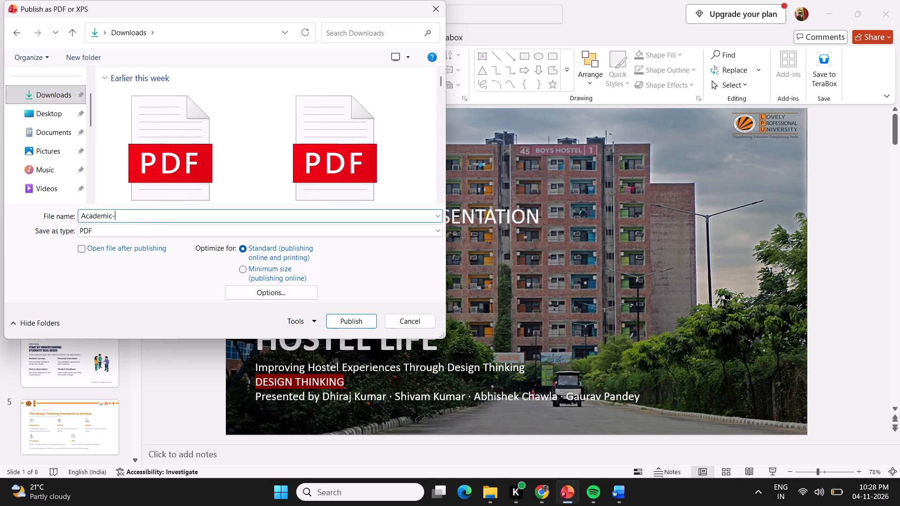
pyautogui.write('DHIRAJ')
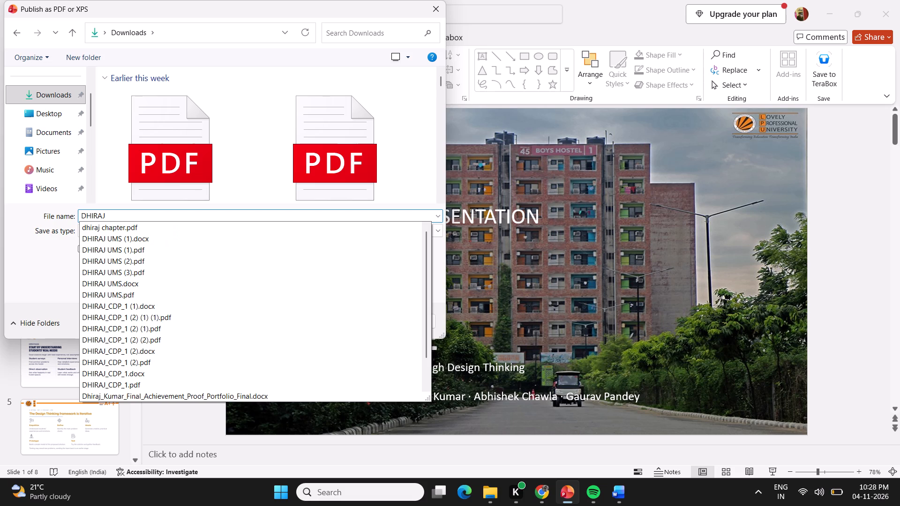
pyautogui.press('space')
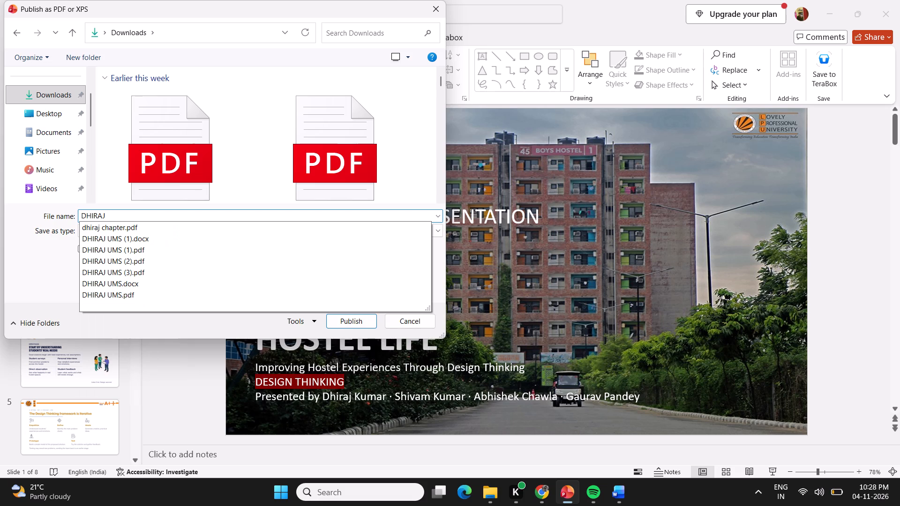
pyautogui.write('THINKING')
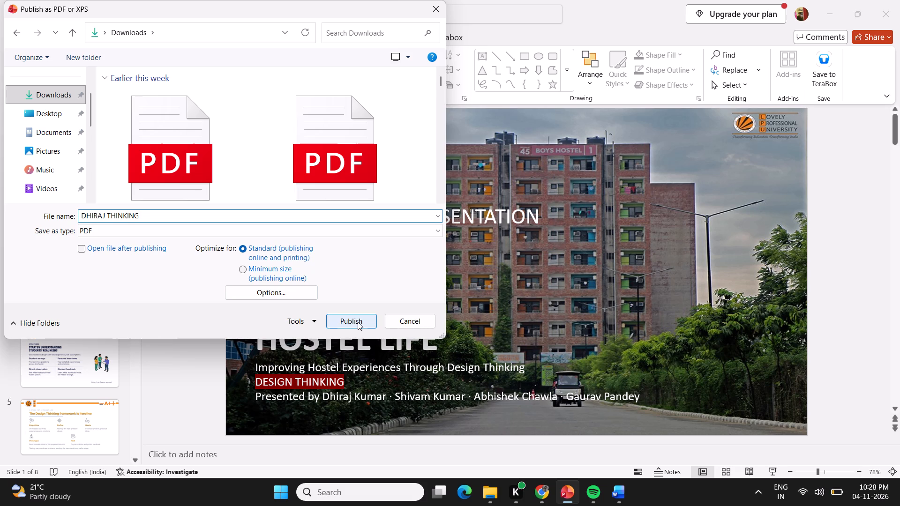
pyautogui.click(358, 322)
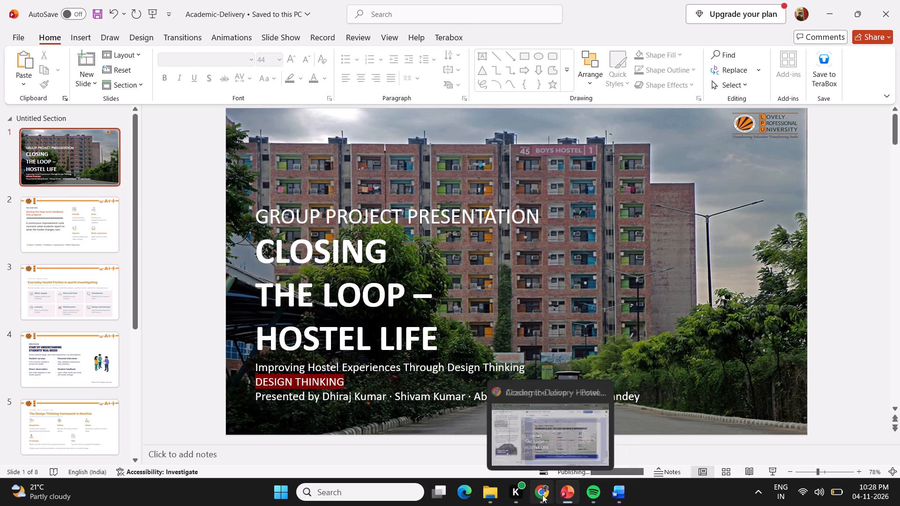
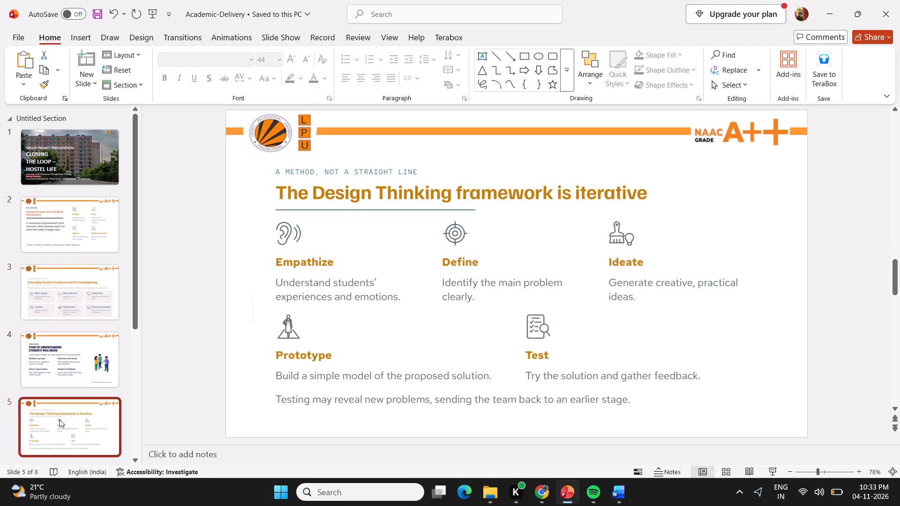
# Review slides 6, 7 and 8 one by one, and return to the title slide.
pyautogui.scroll(-2, 60, 419)
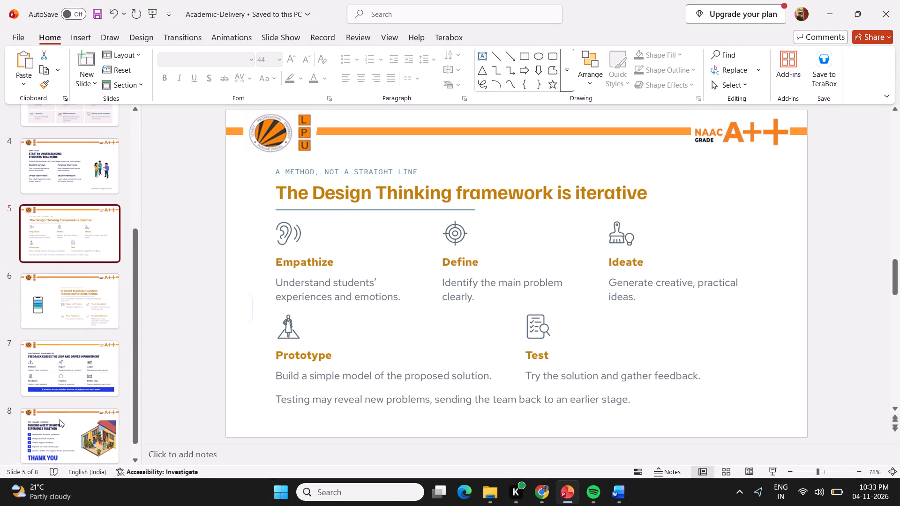
pyautogui.click(75, 316)
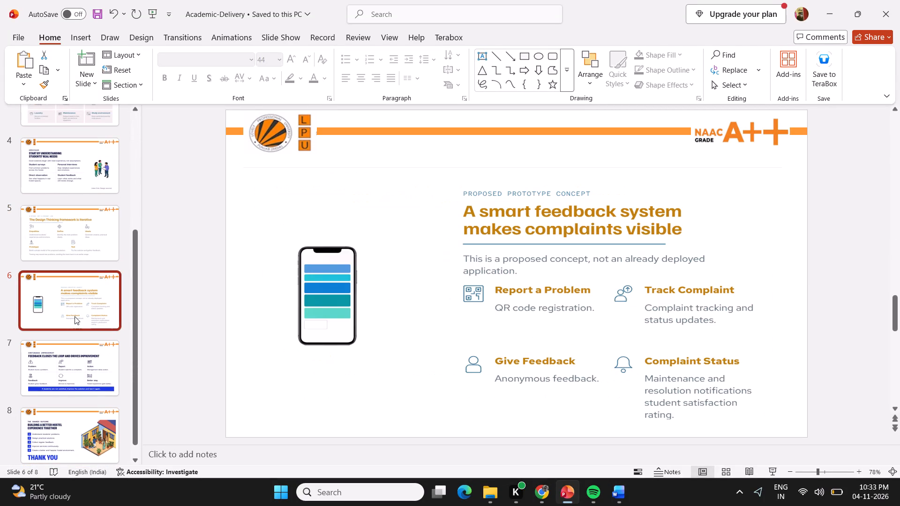
pyautogui.click(66, 358)
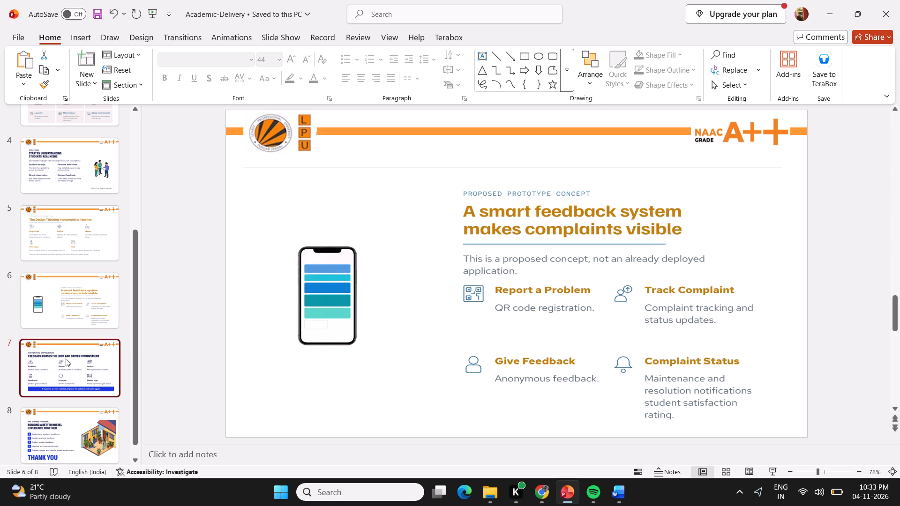
pyautogui.scroll(-2, 66, 358)
pyautogui.click(57, 412)
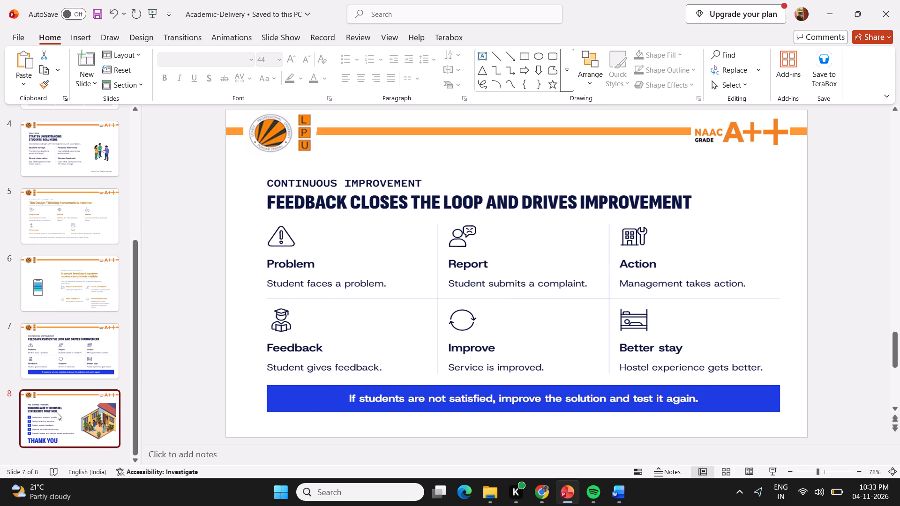
pyautogui.scroll(20, 57, 412)
pyautogui.scroll(20, 57, 412)
pyautogui.scroll(10, 57, 412)
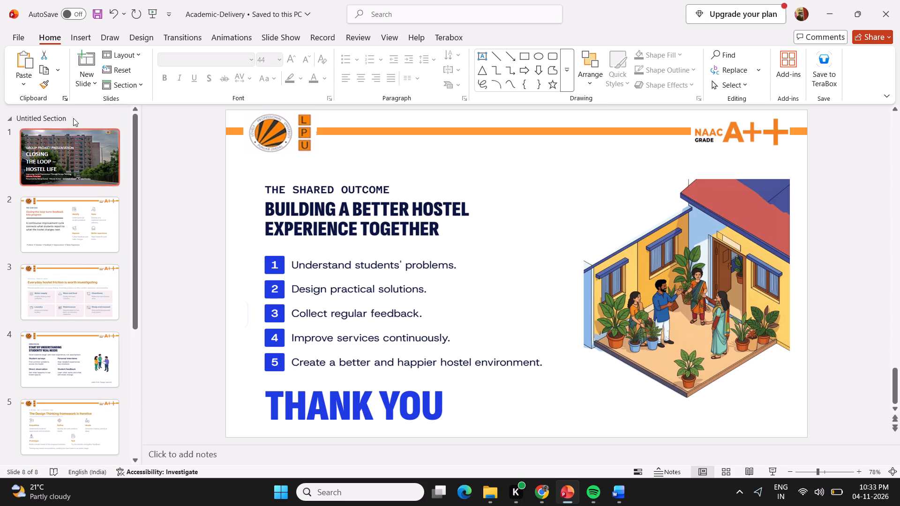
pyautogui.click(79, 164)
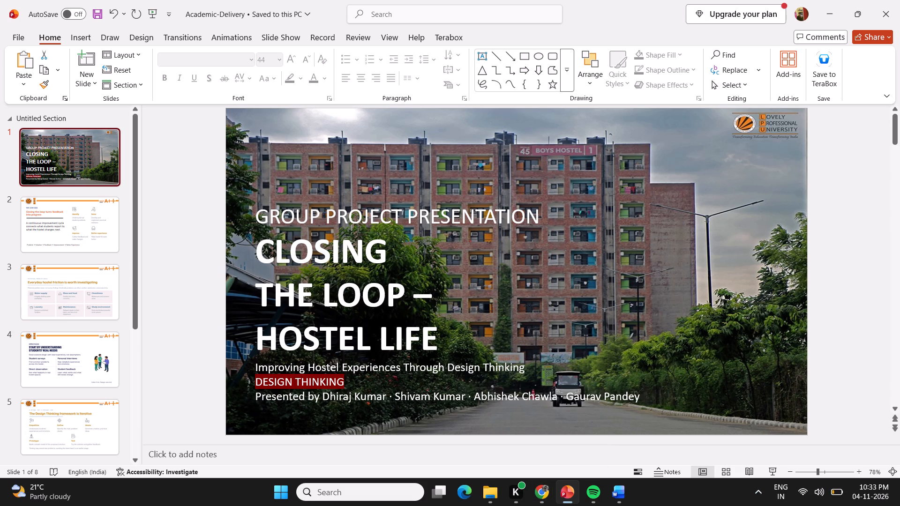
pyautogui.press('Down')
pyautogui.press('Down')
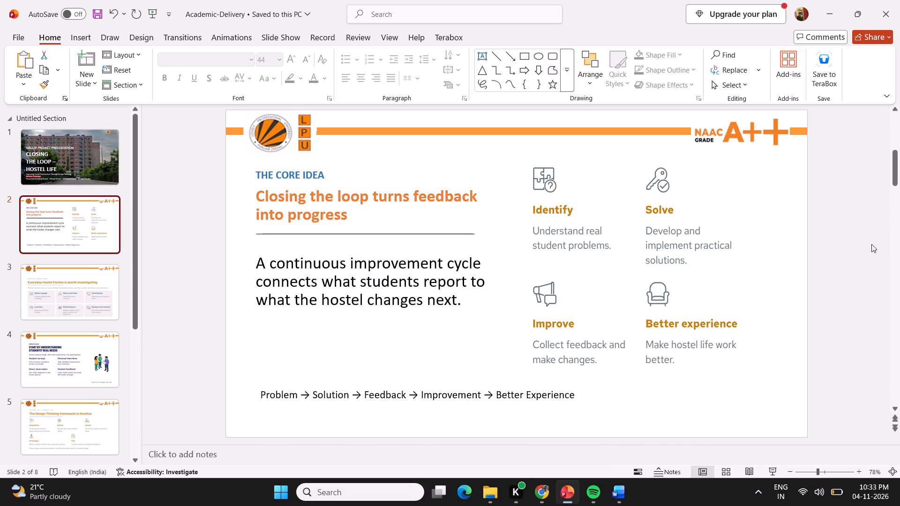